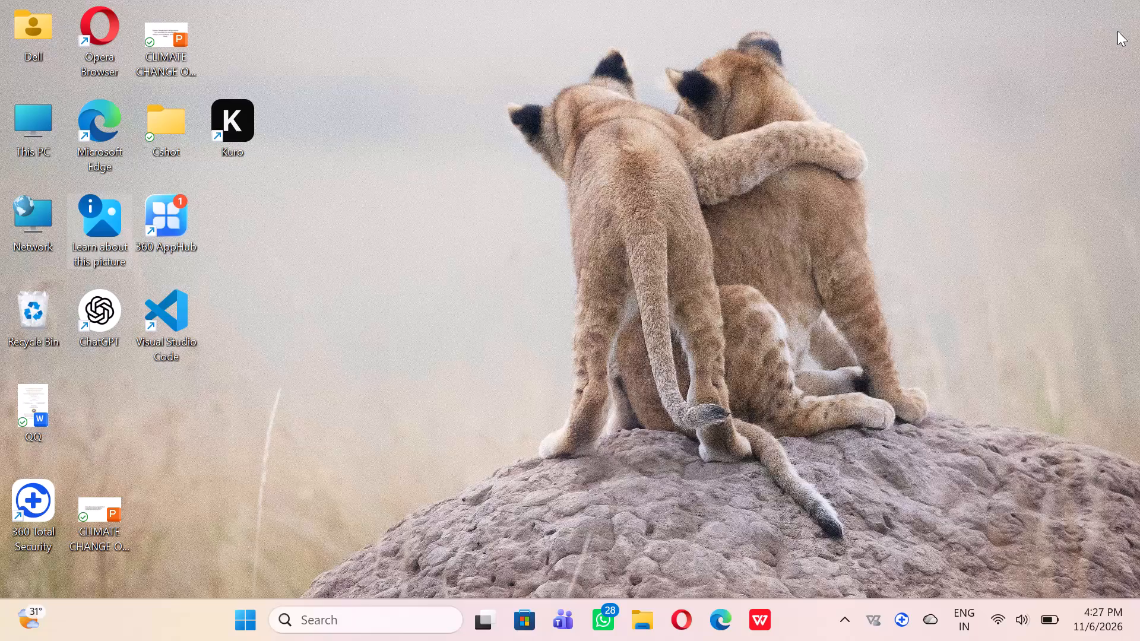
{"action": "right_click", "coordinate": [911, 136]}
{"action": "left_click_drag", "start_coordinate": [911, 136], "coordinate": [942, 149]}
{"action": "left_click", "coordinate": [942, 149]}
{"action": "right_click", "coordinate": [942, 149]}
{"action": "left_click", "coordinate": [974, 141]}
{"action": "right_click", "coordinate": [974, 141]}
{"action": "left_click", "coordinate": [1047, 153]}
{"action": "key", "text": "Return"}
Find and launch Google Chrome by searching for "goo".
{"action": "left_click", "coordinate": [257, 624]}
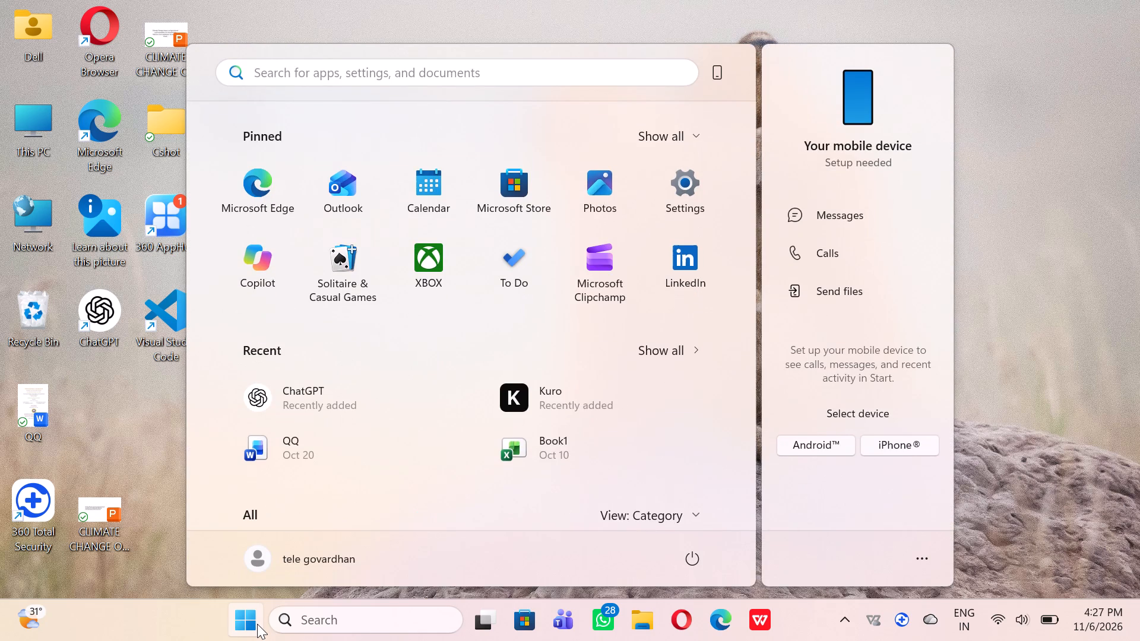
{"action": "type", "text": "goo"}
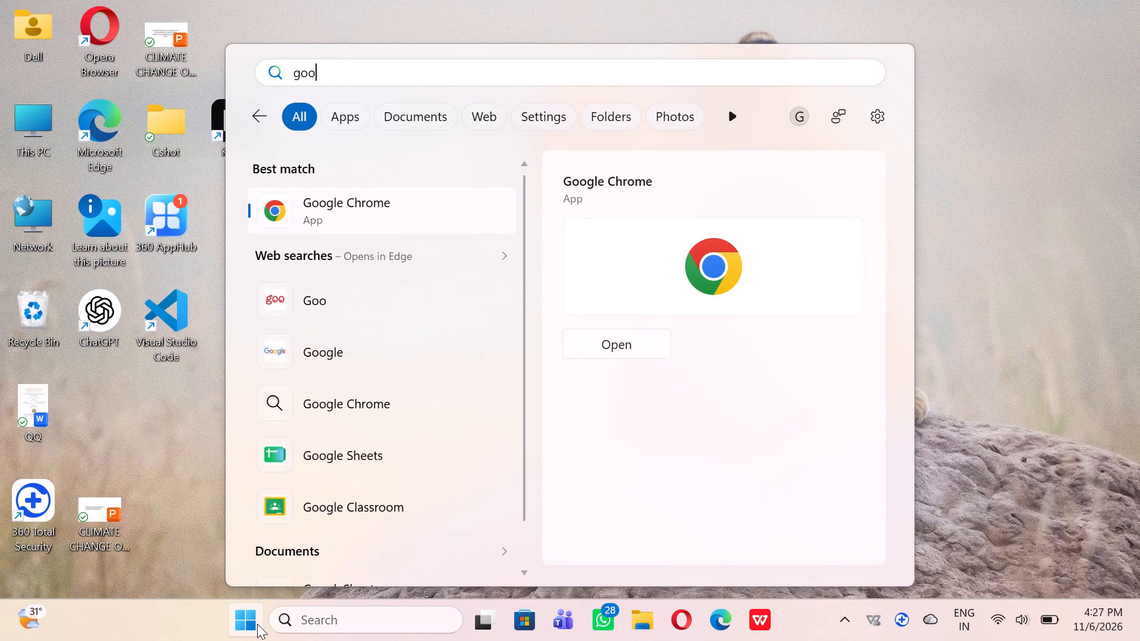
{"action": "key", "text": "Return"}
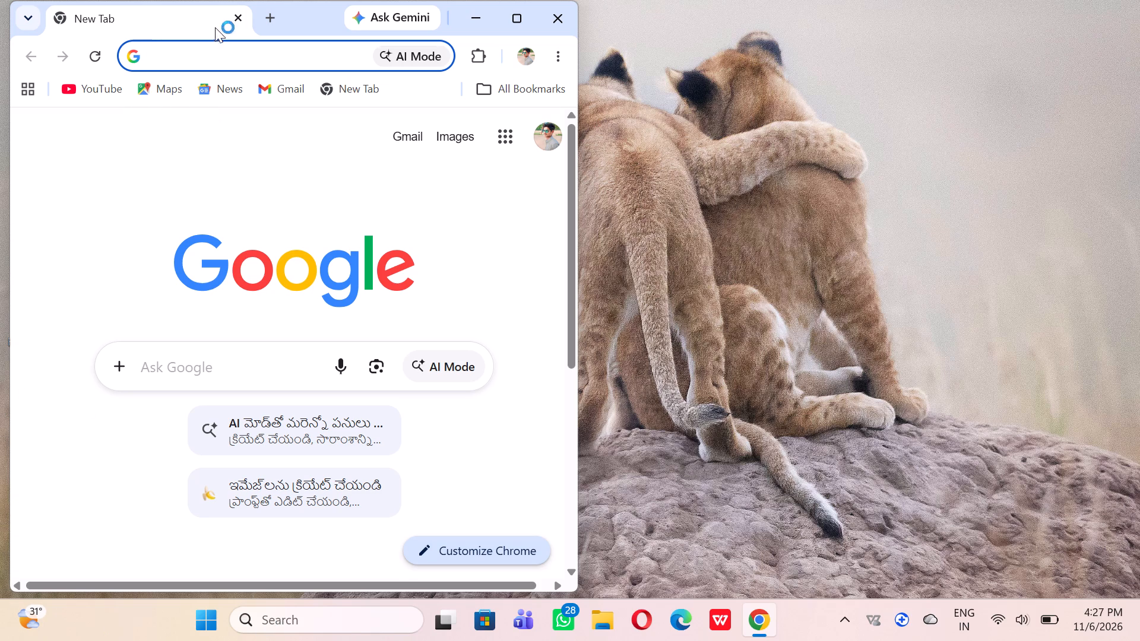
Search the web for overleaf and open the Overleaf, Online LaTeX Editor site.
{"action": "left_click", "coordinate": [207, 47]}
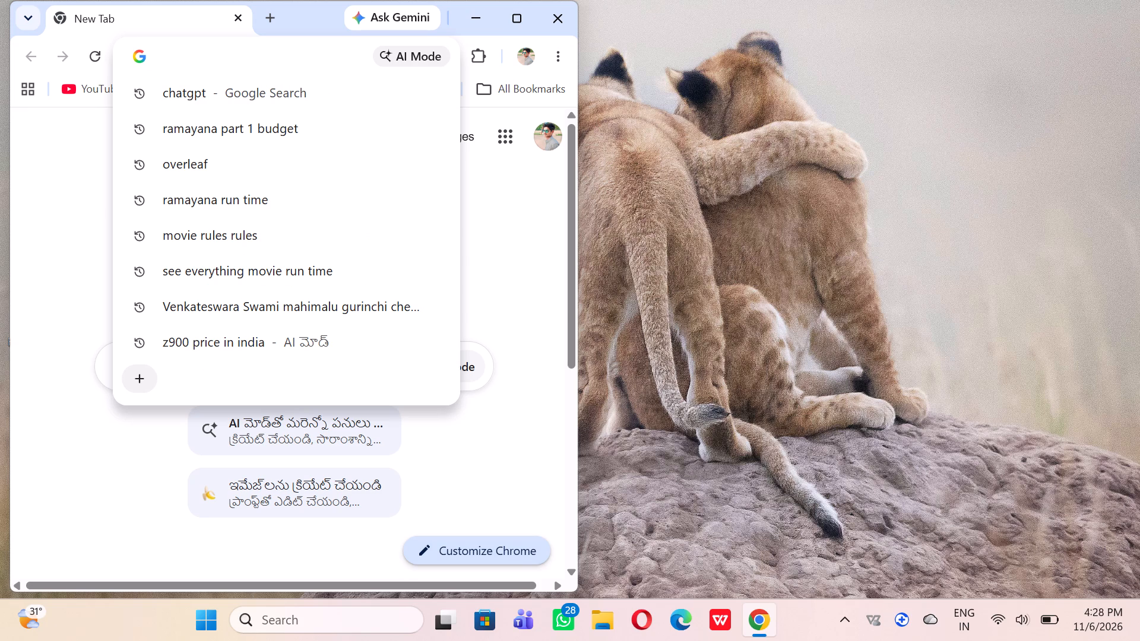
{"action": "left_click", "coordinate": [201, 151]}
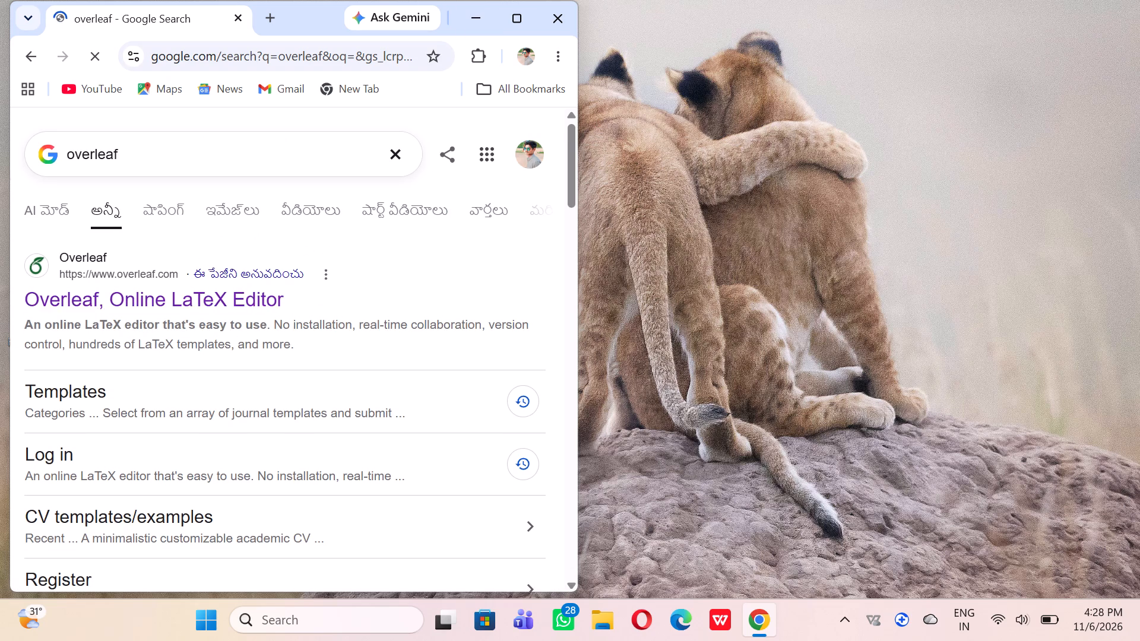
{"action": "left_click", "coordinate": [233, 304]}
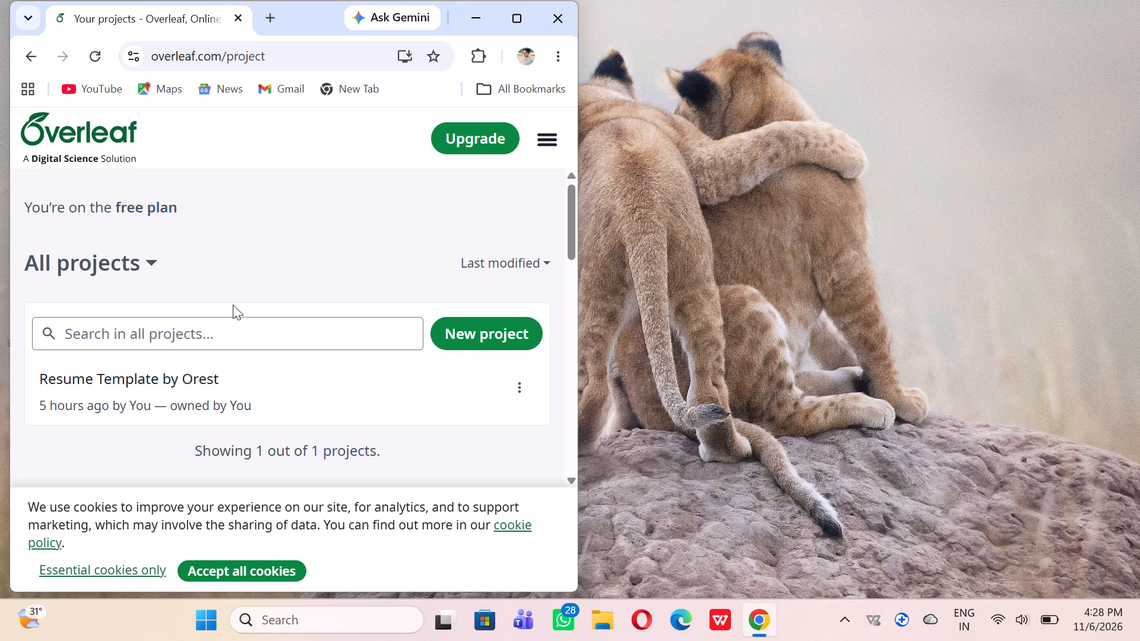
Open the project Resume Template by Orest and maximize the browser window.
{"action": "left_click_drag", "start_coordinate": [305, 348], "coordinate": [343, 366]}
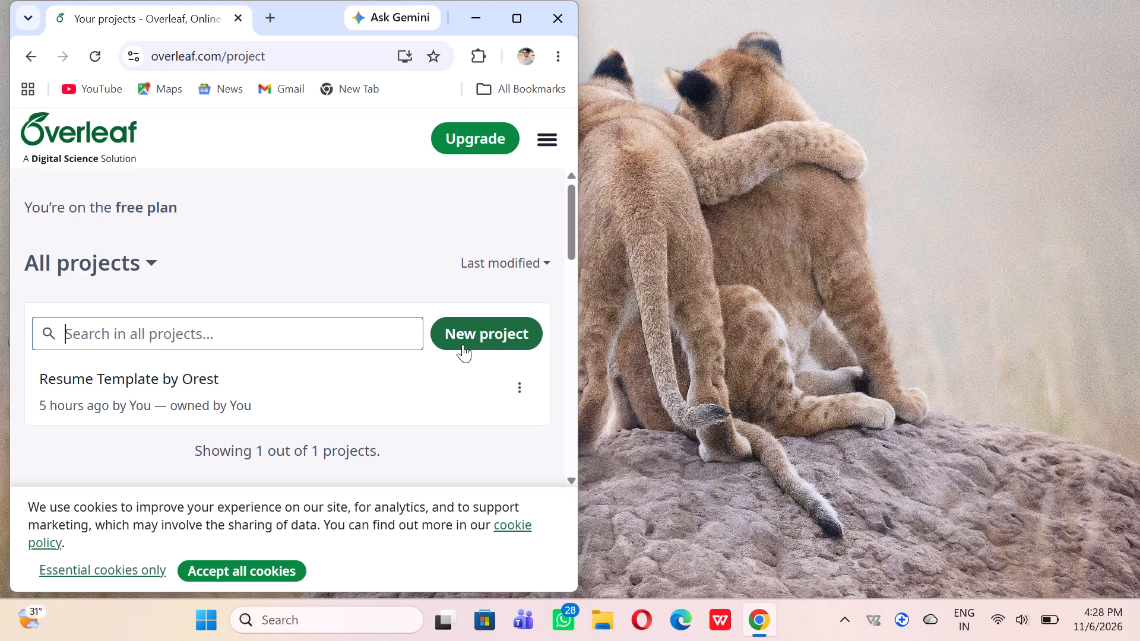
{"action": "left_click", "coordinate": [179, 375]}
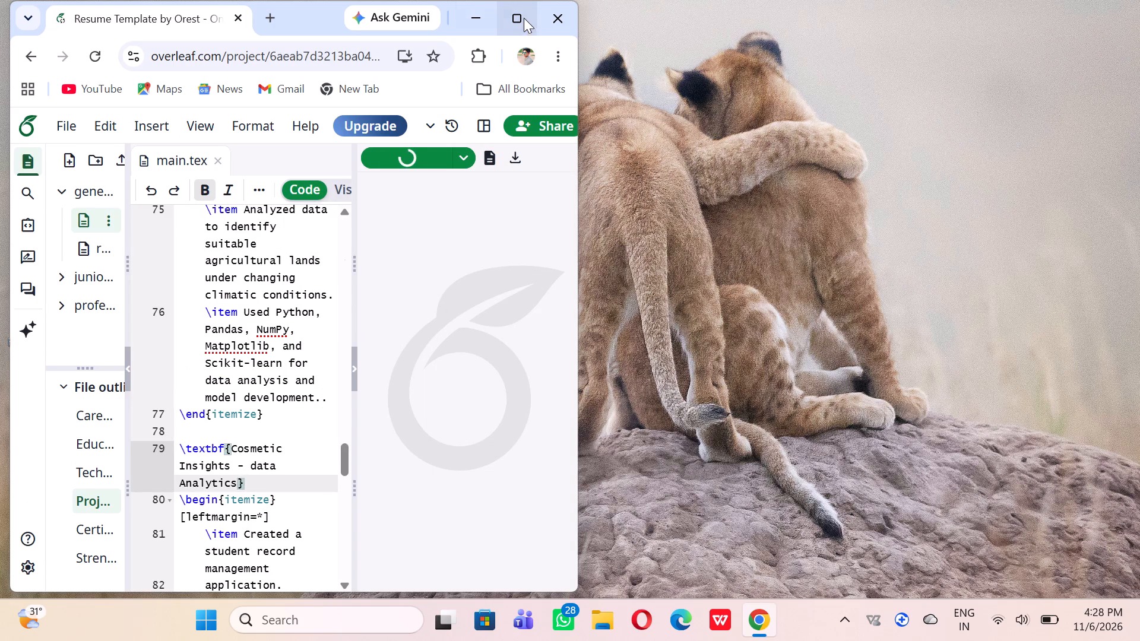
{"action": "left_click", "coordinate": [525, 23]}
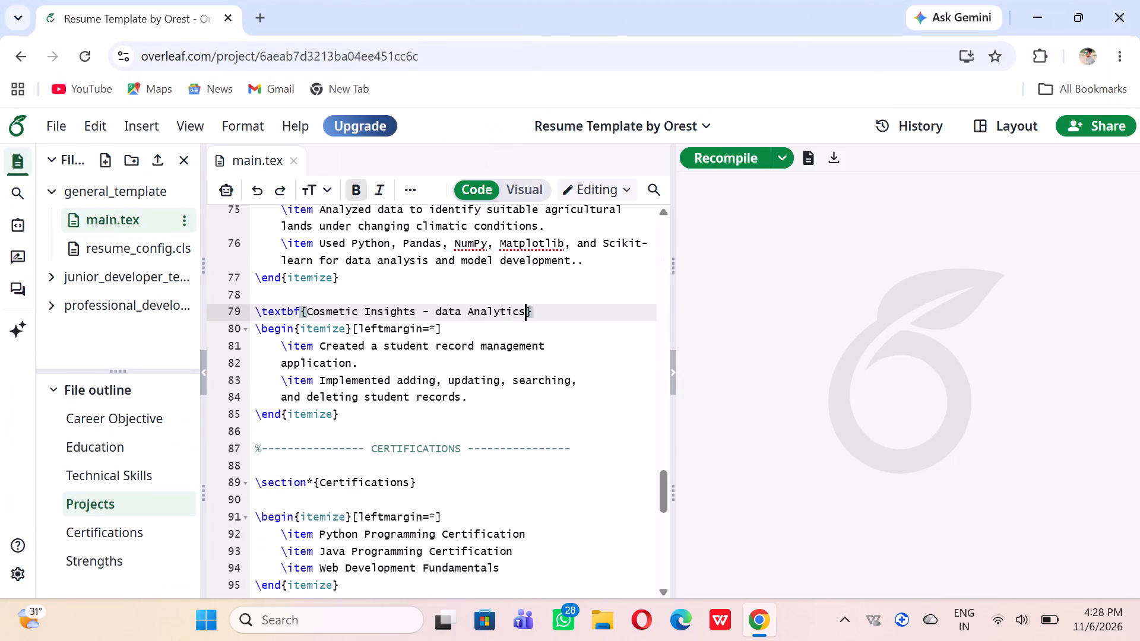
Delete the whole Strengths section from main.tex, including its STRENGTHS comment line, section heading and bullet list.
{"action": "scroll", "coordinate": [564, 317], "scroll_direction": "down", "scroll_amount": 5}
{"action": "scroll", "coordinate": [564, 317], "scroll_direction": "up", "scroll_amount": 4}
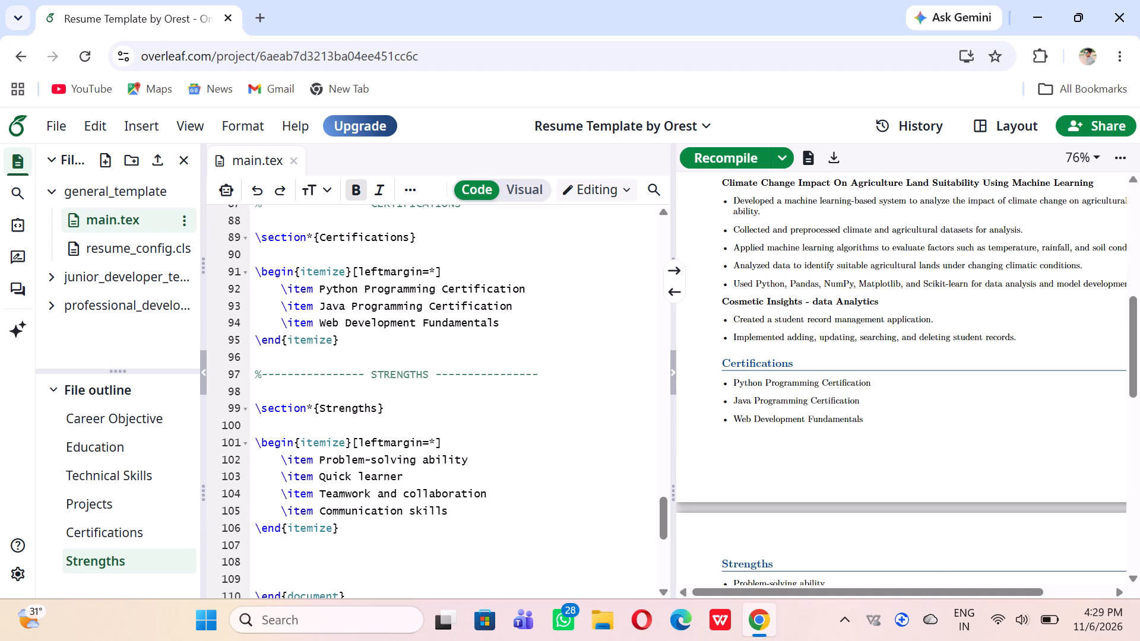
{"action": "scroll", "coordinate": [564, 317], "scroll_direction": "down", "scroll_amount": 1}
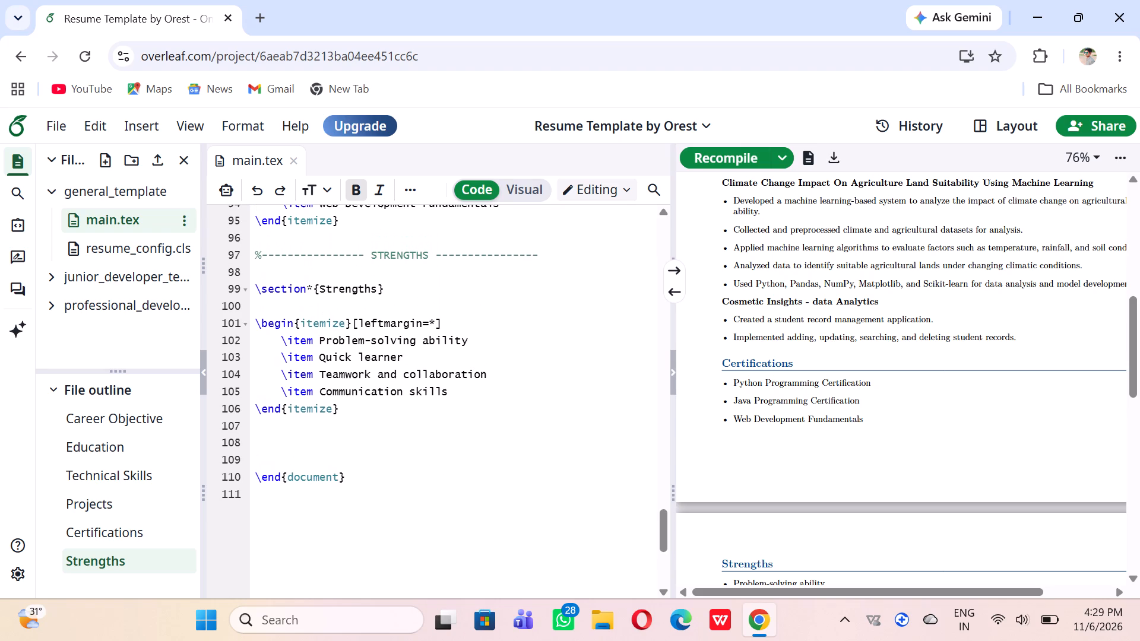
{"action": "left_click_drag", "start_coordinate": [406, 434], "coordinate": [270, 280]}
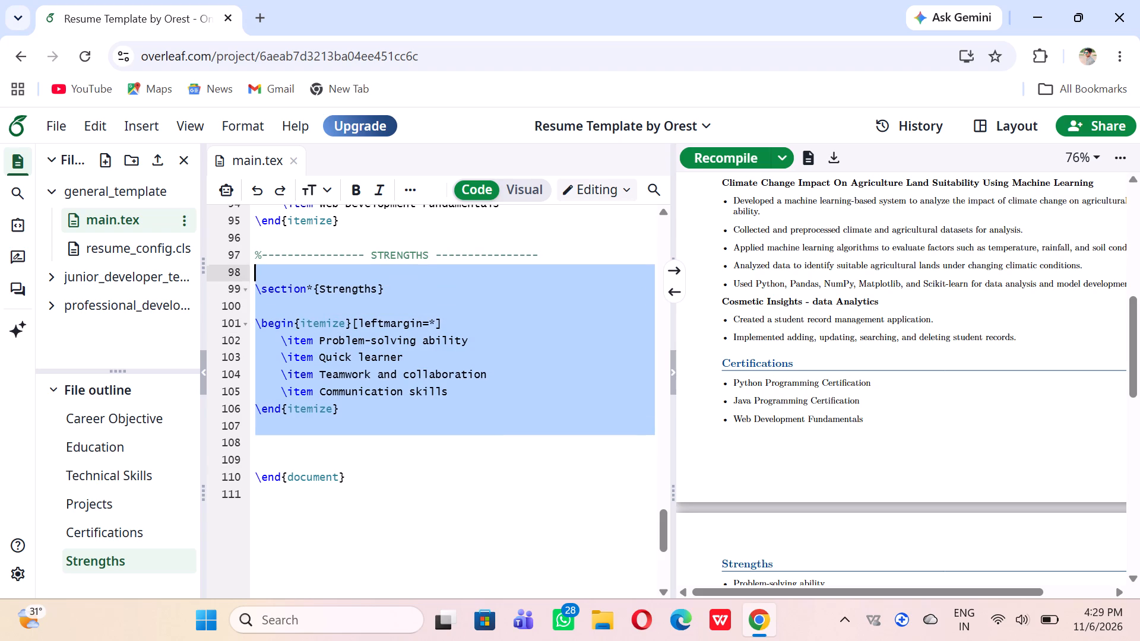
{"action": "left_click_drag", "start_coordinate": [270, 280], "coordinate": [267, 277]}
{"action": "key", "text": "BackSpace"}
{"action": "scroll", "coordinate": [267, 277], "scroll_direction": "up", "scroll_amount": 3}
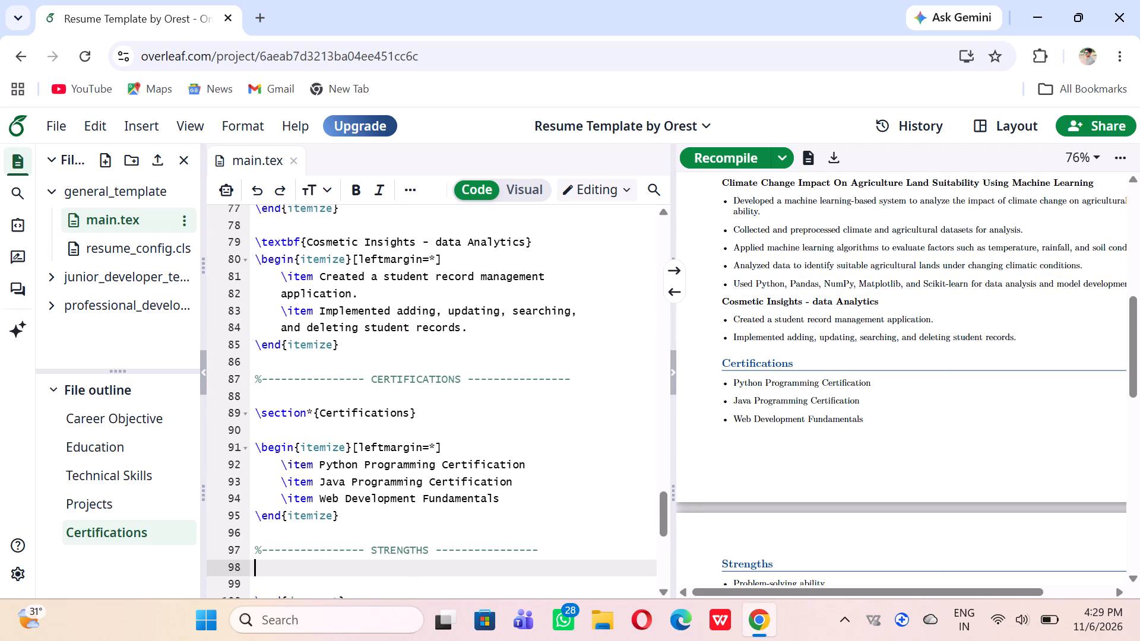
{"action": "left_click_drag", "start_coordinate": [273, 572], "coordinate": [251, 544]}
{"action": "key", "text": "BackSpace"}
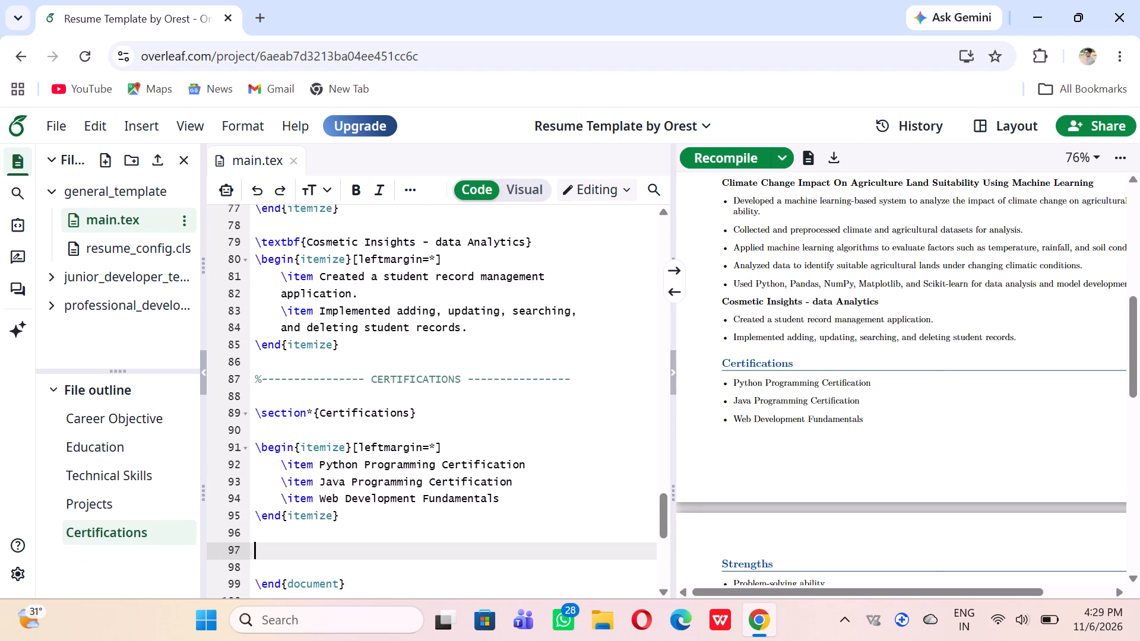
Examine the Projects and Certifications code in main.tex and look through the resume's PDF preview from header to Strengths.
{"action": "left_click", "coordinate": [408, 411]}
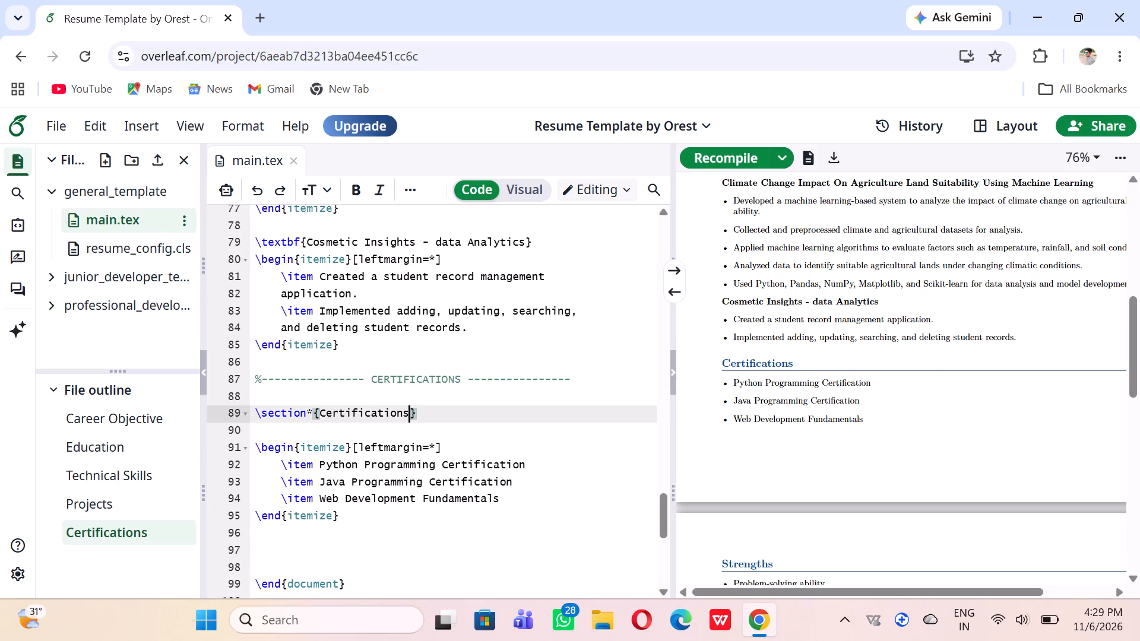
{"action": "scroll", "coordinate": [408, 411], "scroll_direction": "up", "scroll_amount": 2}
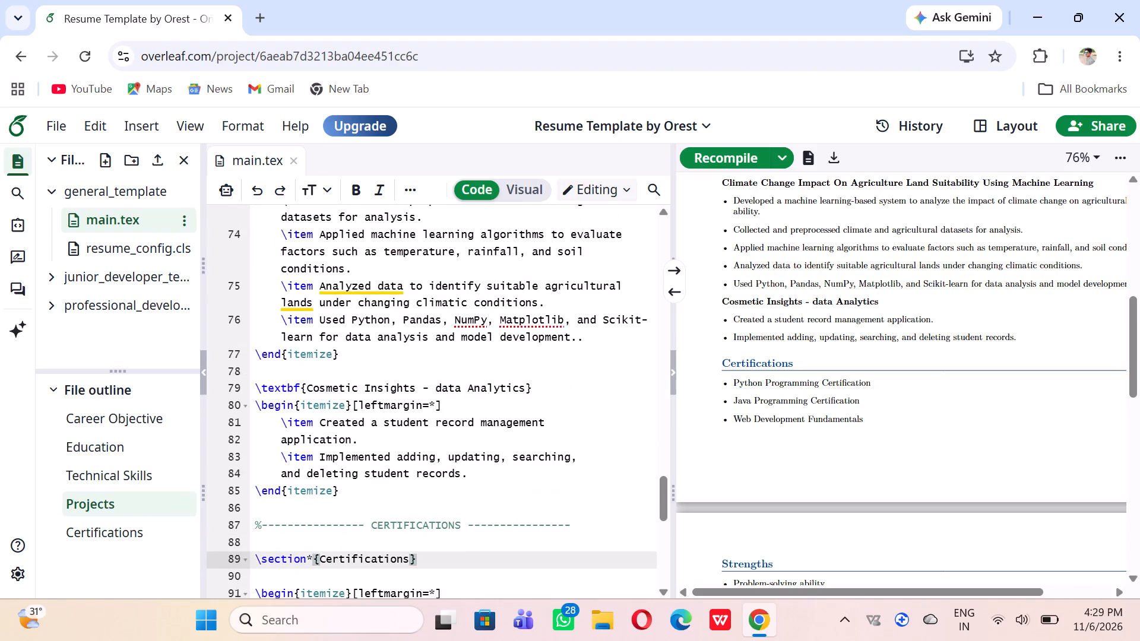
{"action": "scroll", "coordinate": [408, 411], "scroll_direction": "up", "scroll_amount": 1}
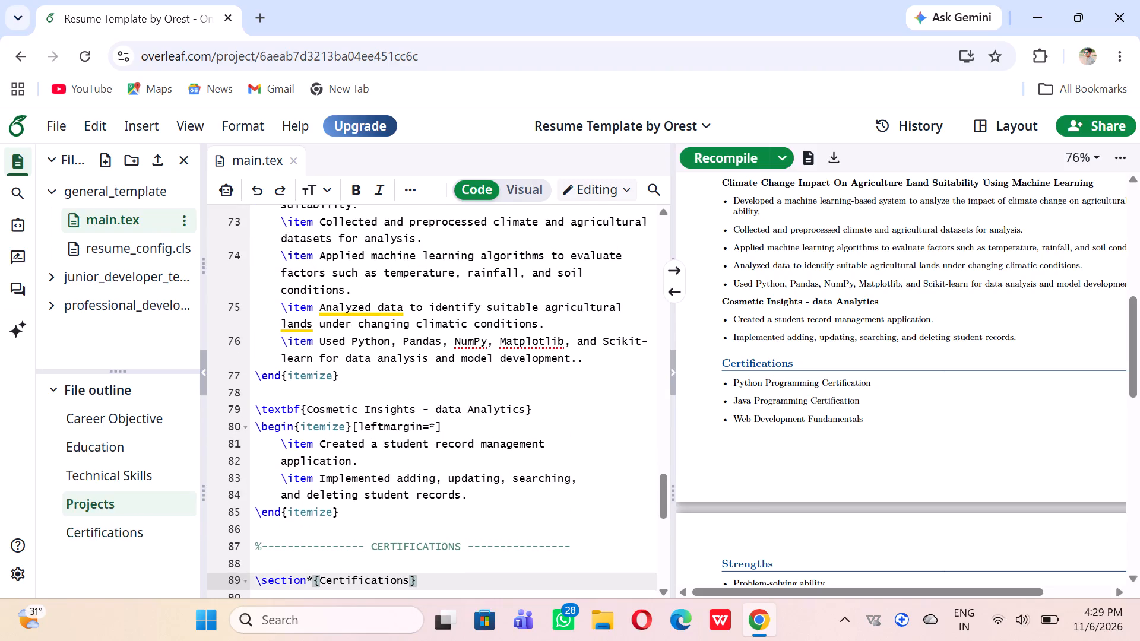
{"action": "scroll", "coordinate": [773, 243], "scroll_direction": "left", "scroll_amount": 3}
{"action": "scroll", "coordinate": [773, 243], "scroll_direction": "up", "scroll_amount": 3}
{"action": "scroll", "coordinate": [773, 243], "scroll_direction": "right", "scroll_amount": 2}
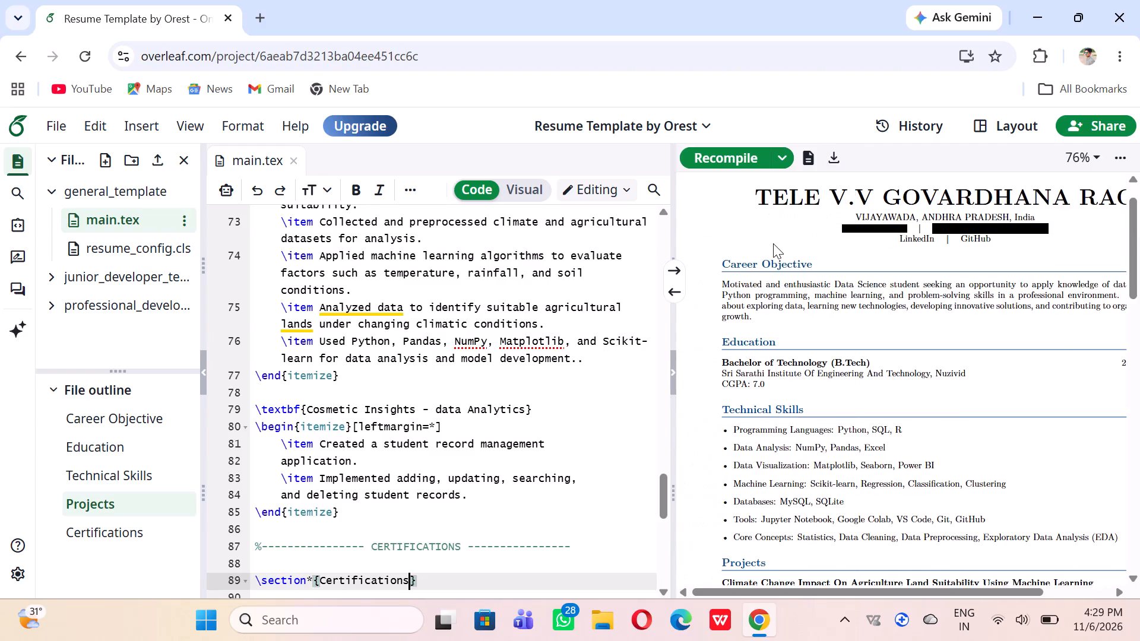
{"action": "scroll", "coordinate": [773, 243], "scroll_direction": "down", "scroll_amount": 1}
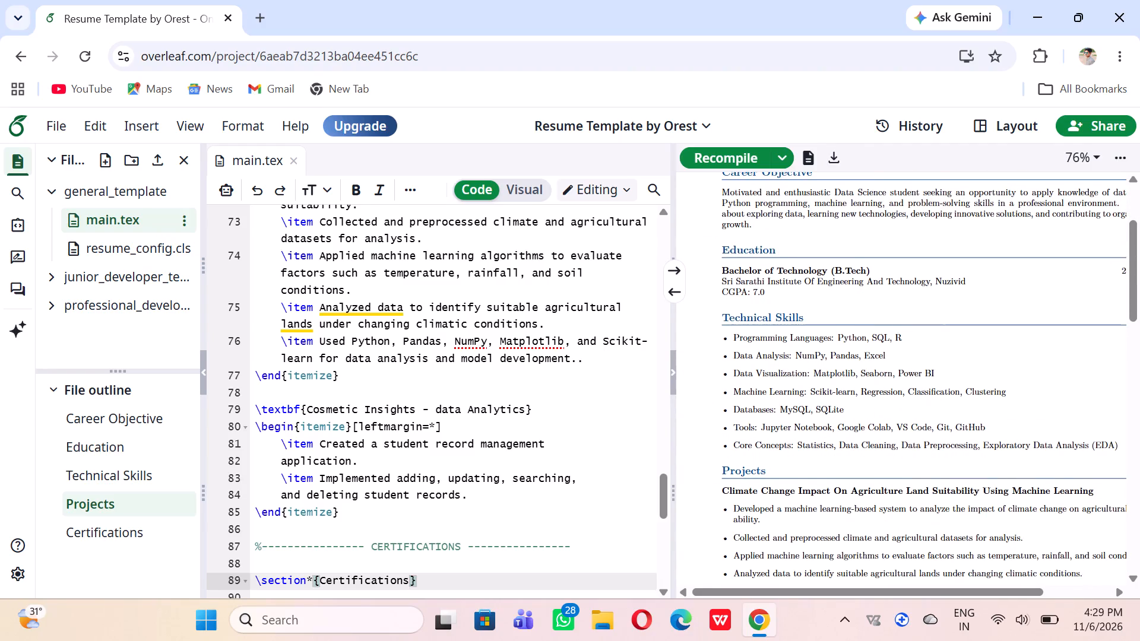
{"action": "scroll", "coordinate": [773, 243], "scroll_direction": "down", "scroll_amount": 2}
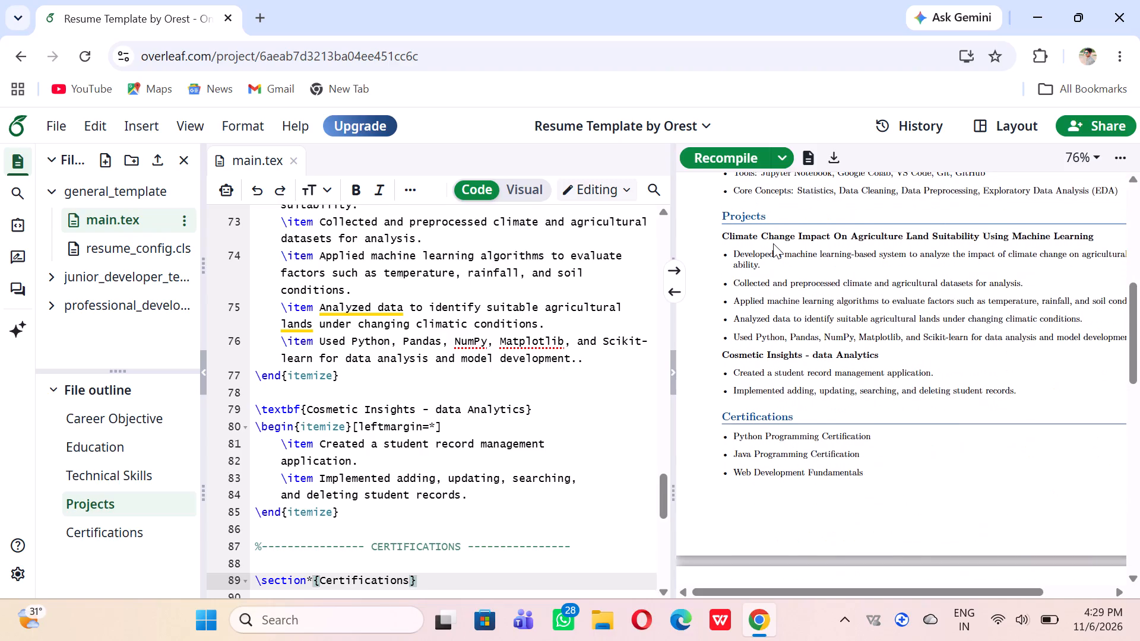
{"action": "scroll", "coordinate": [773, 243], "scroll_direction": "up", "scroll_amount": 3}
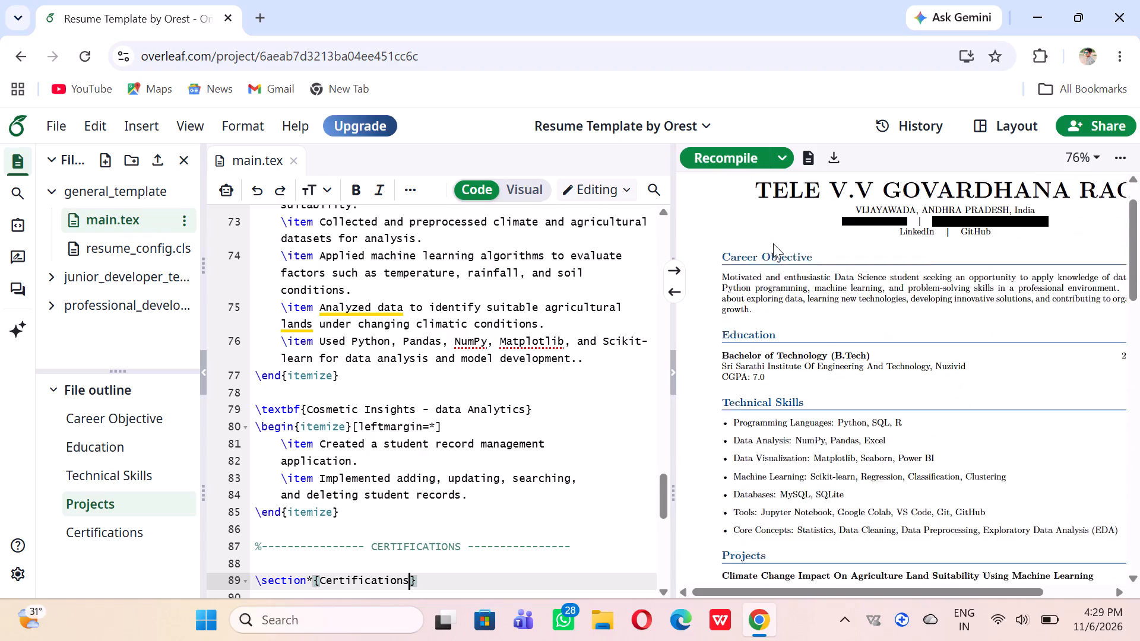
{"action": "scroll", "coordinate": [773, 243], "scroll_direction": "up", "scroll_amount": 1}
{"action": "scroll", "coordinate": [773, 243], "scroll_direction": "down", "scroll_amount": 2}
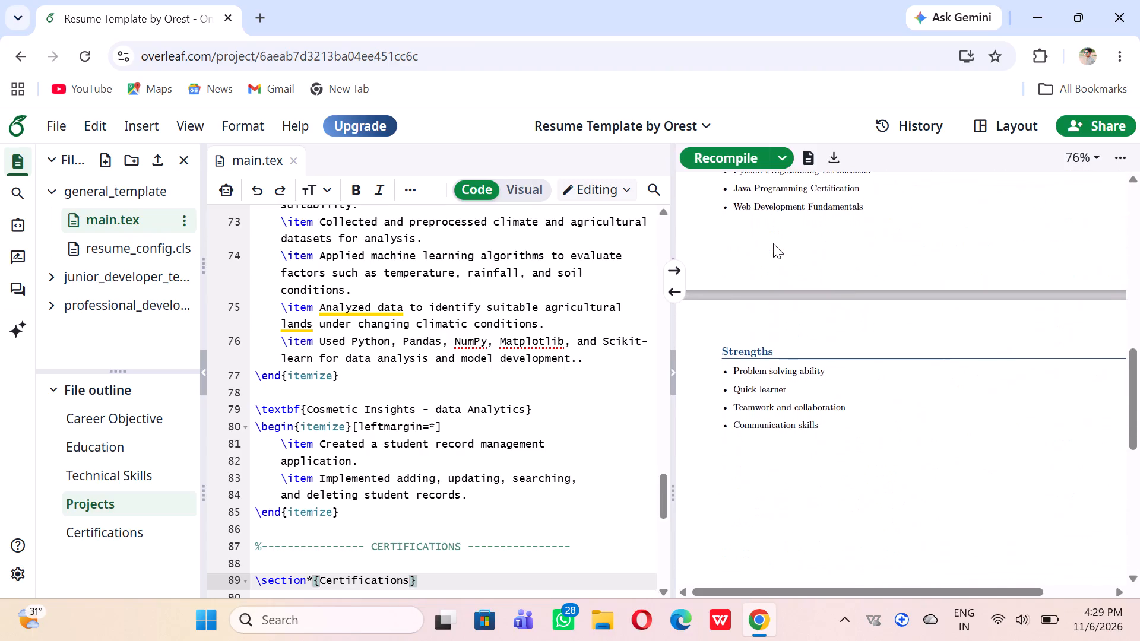
{"action": "scroll", "coordinate": [773, 243], "scroll_direction": "down", "scroll_amount": 2}
Recompile the resume with the Strengths section removed.
{"action": "left_click", "coordinate": [739, 164]}
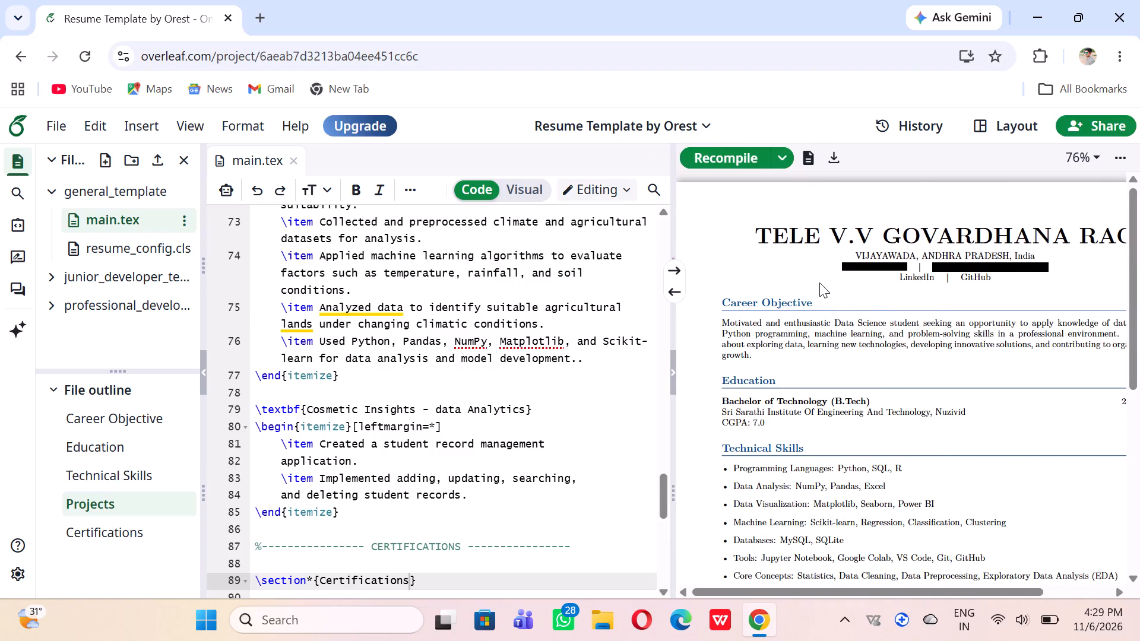
Review the recompiled resume PDF from the header through the Projects and Certifications sections.
{"action": "scroll", "coordinate": [819, 283], "scroll_direction": "down", "scroll_amount": 6}
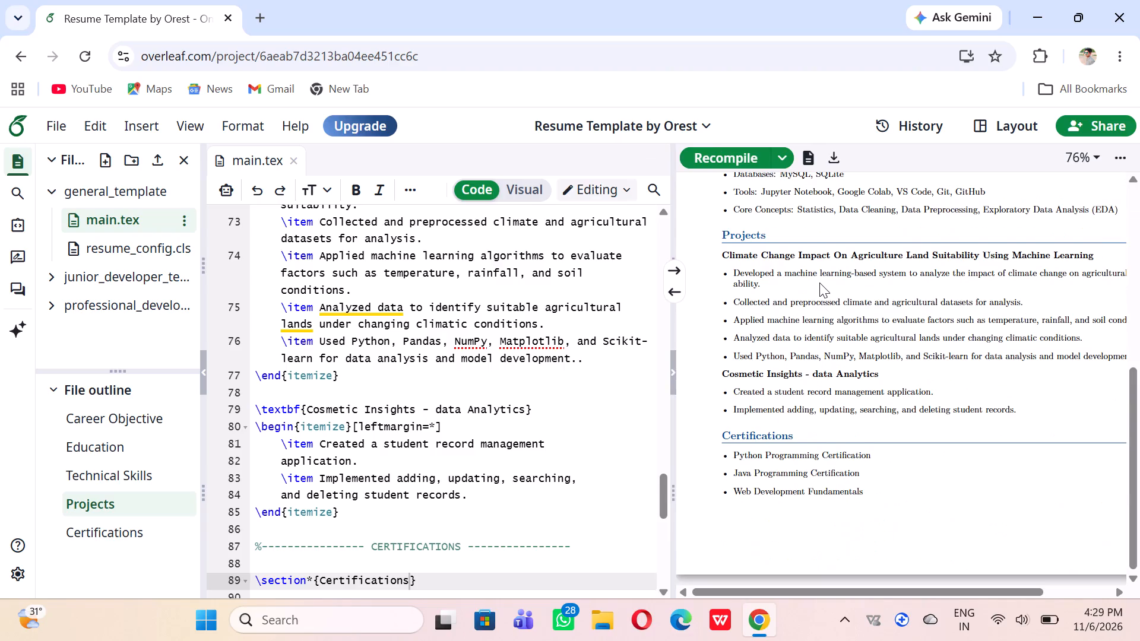
{"action": "scroll", "coordinate": [819, 283], "scroll_direction": "up", "scroll_amount": 3}
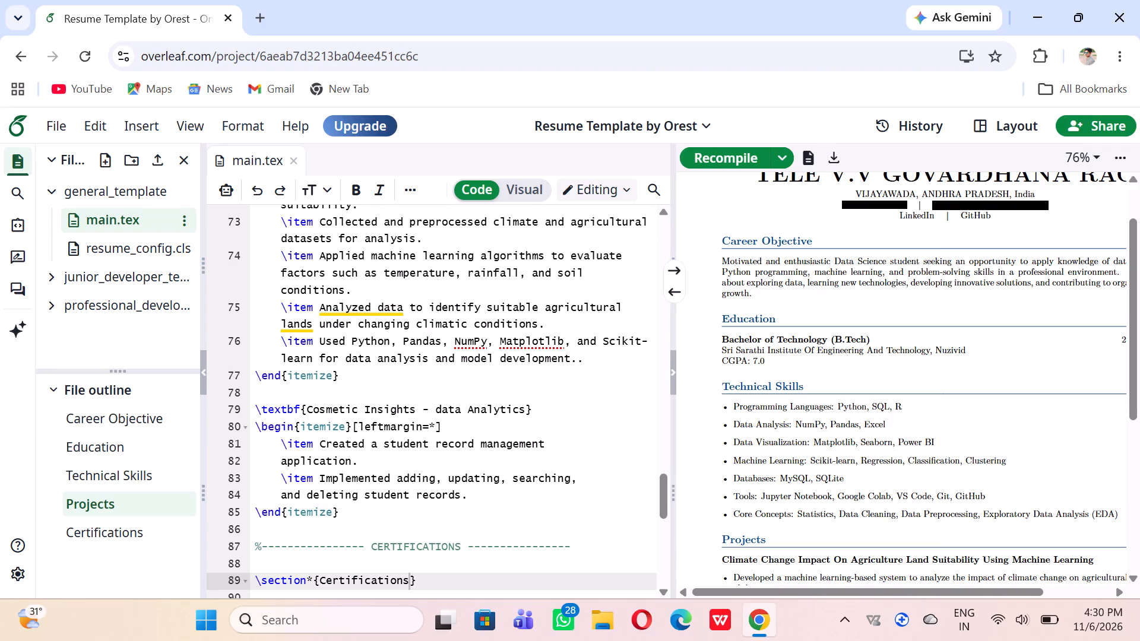
{"action": "scroll", "coordinate": [819, 283], "scroll_direction": "up", "scroll_amount": 1}
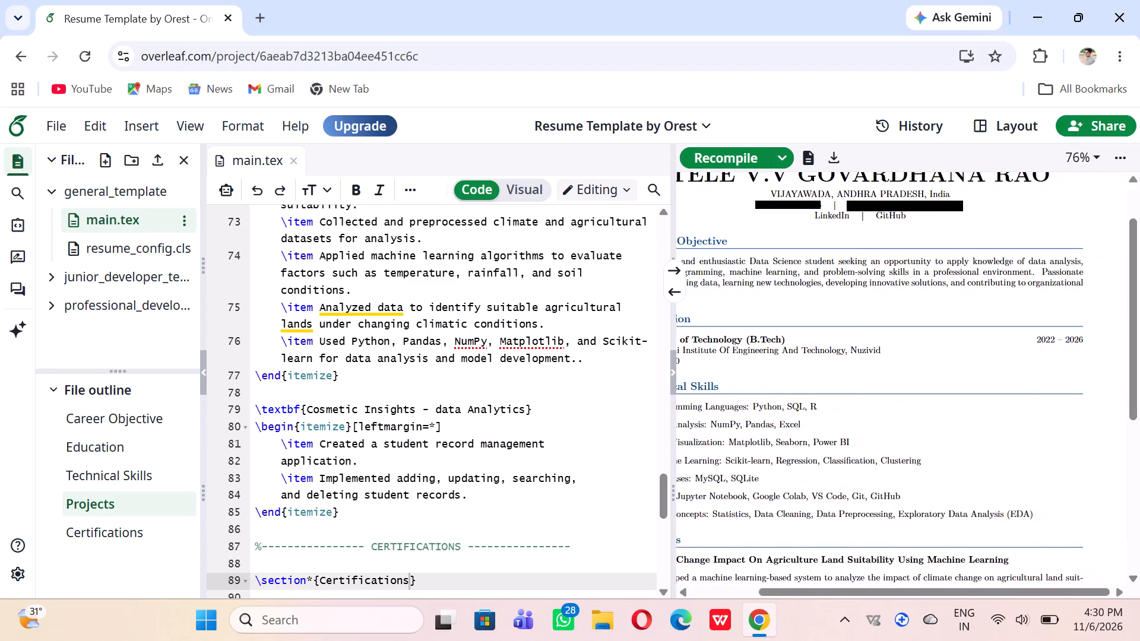
{"action": "scroll", "coordinate": [819, 283], "scroll_direction": "up", "scroll_amount": 1}
{"action": "scroll", "coordinate": [819, 283], "scroll_direction": "down", "scroll_amount": 1}
{"action": "scroll", "coordinate": [821, 278], "scroll_direction": "right", "scroll_amount": 1}
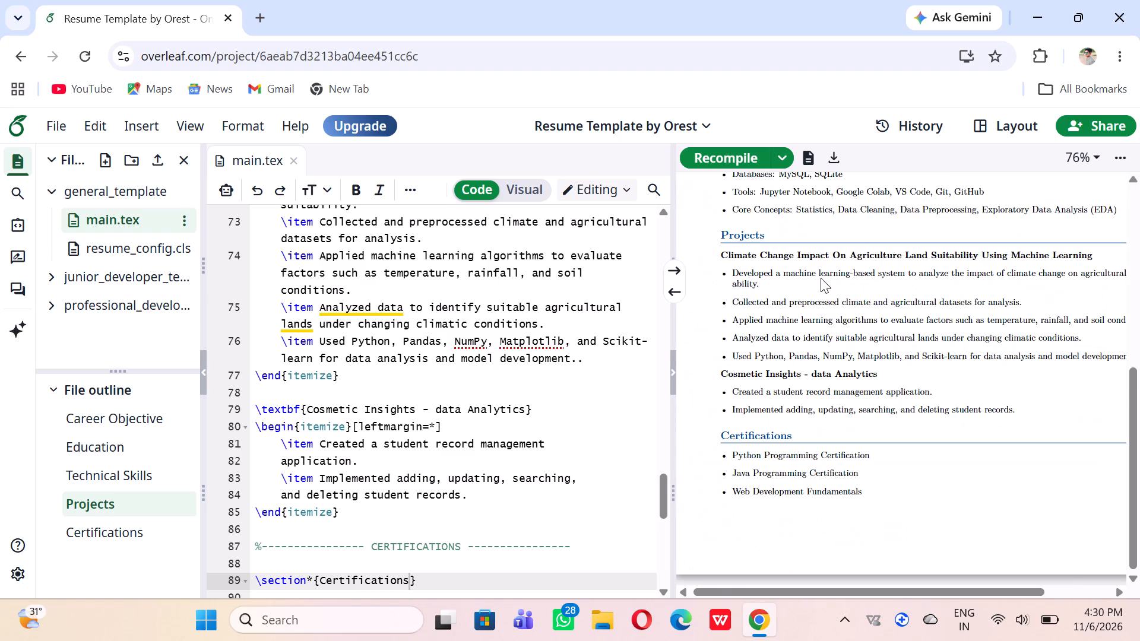
{"action": "scroll", "coordinate": [821, 278], "scroll_direction": "right", "scroll_amount": 1}
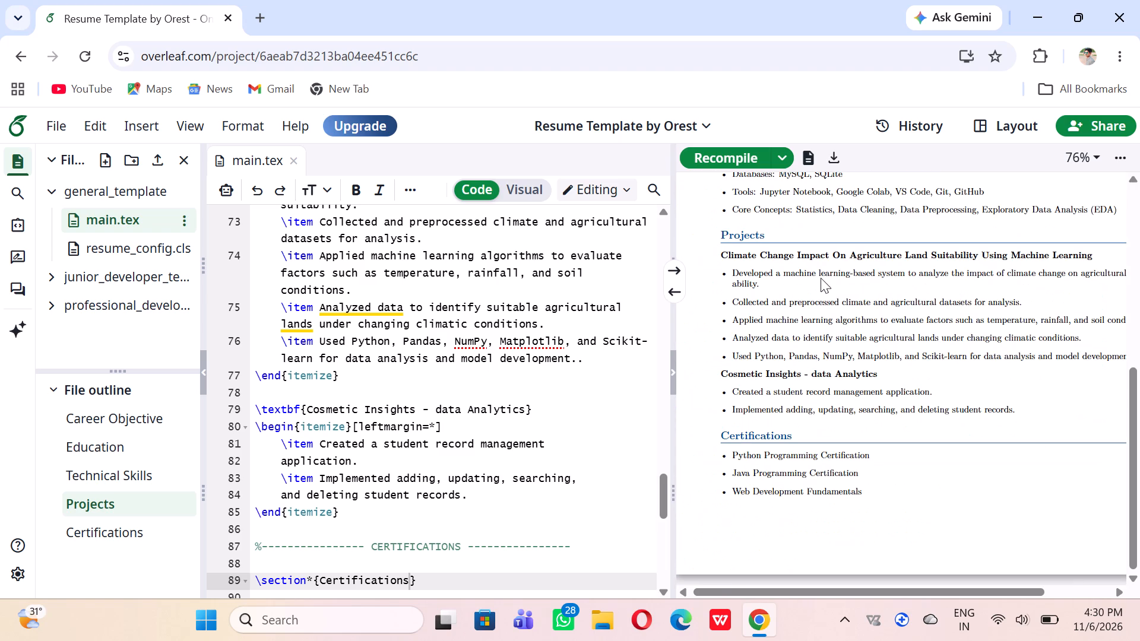
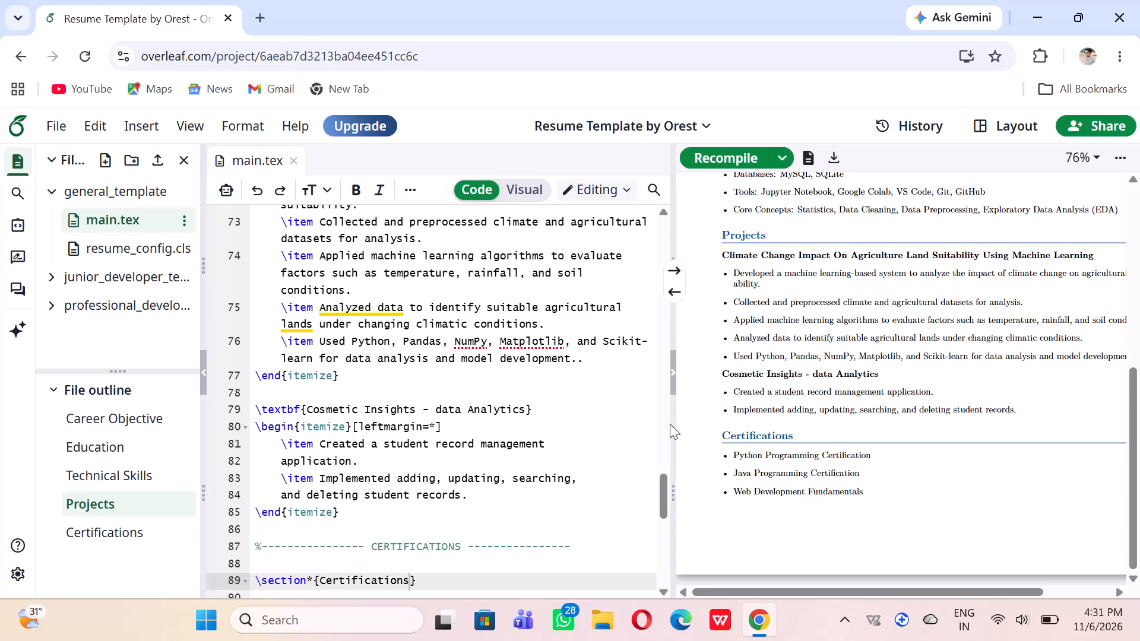
Examine the Technical Skills, Projects and Certifications code in main.tex.
{"action": "scroll", "coordinate": [613, 440], "scroll_direction": "down", "scroll_amount": 1}
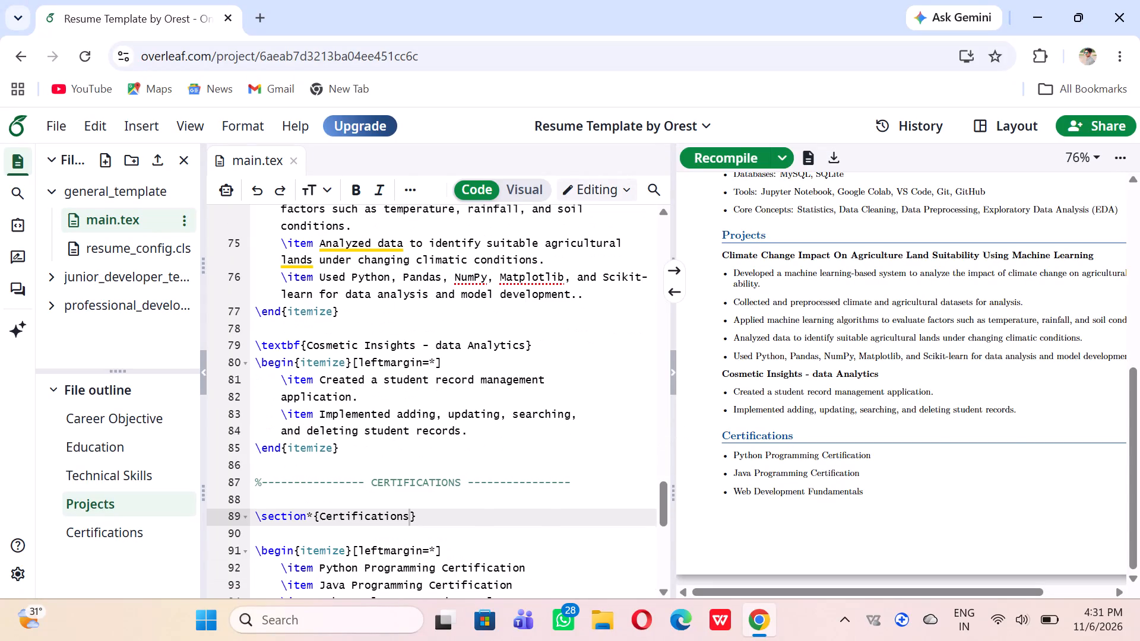
{"action": "scroll", "coordinate": [613, 440], "scroll_direction": "down", "scroll_amount": 1}
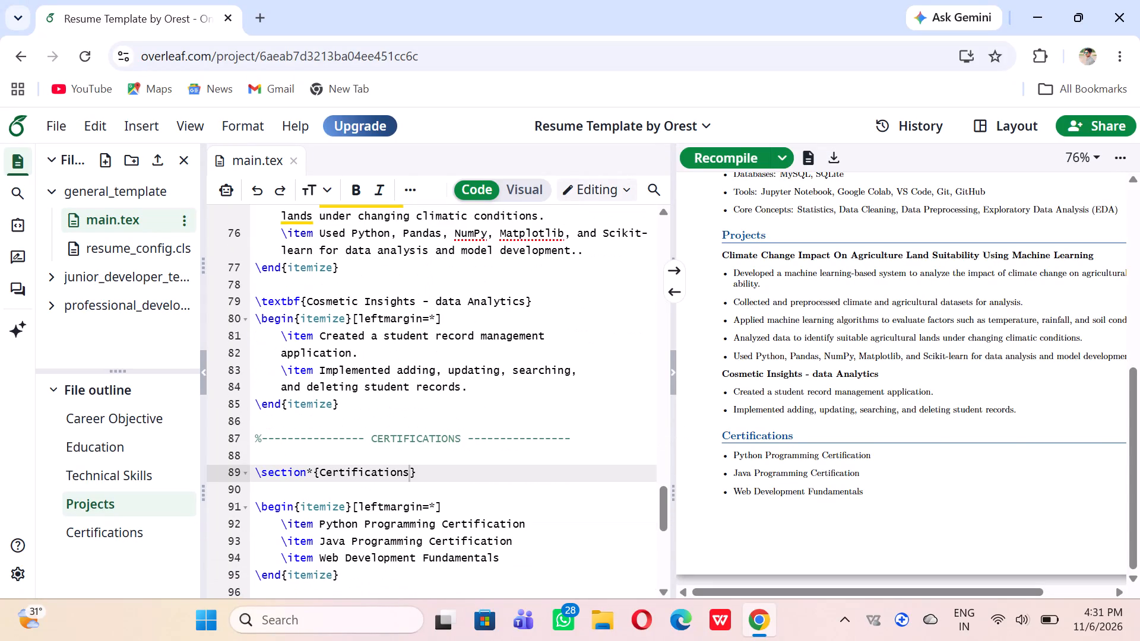
{"action": "scroll", "coordinate": [613, 440], "scroll_direction": "up", "scroll_amount": 1}
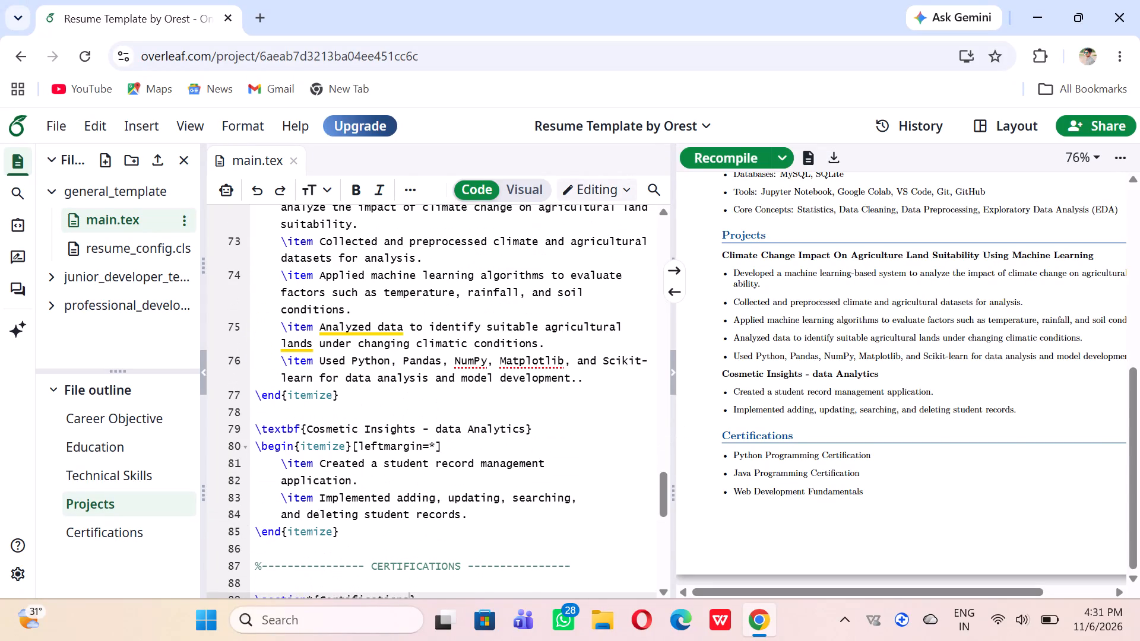
{"action": "scroll", "coordinate": [613, 440], "scroll_direction": "up", "scroll_amount": 3}
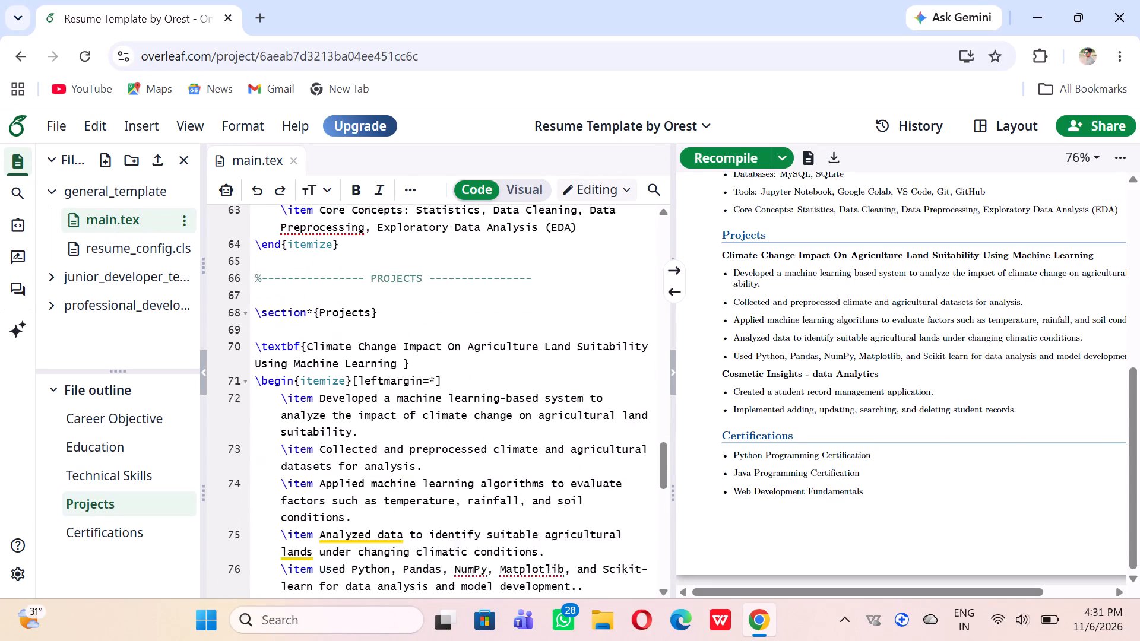
{"action": "scroll", "coordinate": [613, 440], "scroll_direction": "down", "scroll_amount": 2}
{"action": "scroll", "coordinate": [613, 440], "scroll_direction": "up", "scroll_amount": 4}
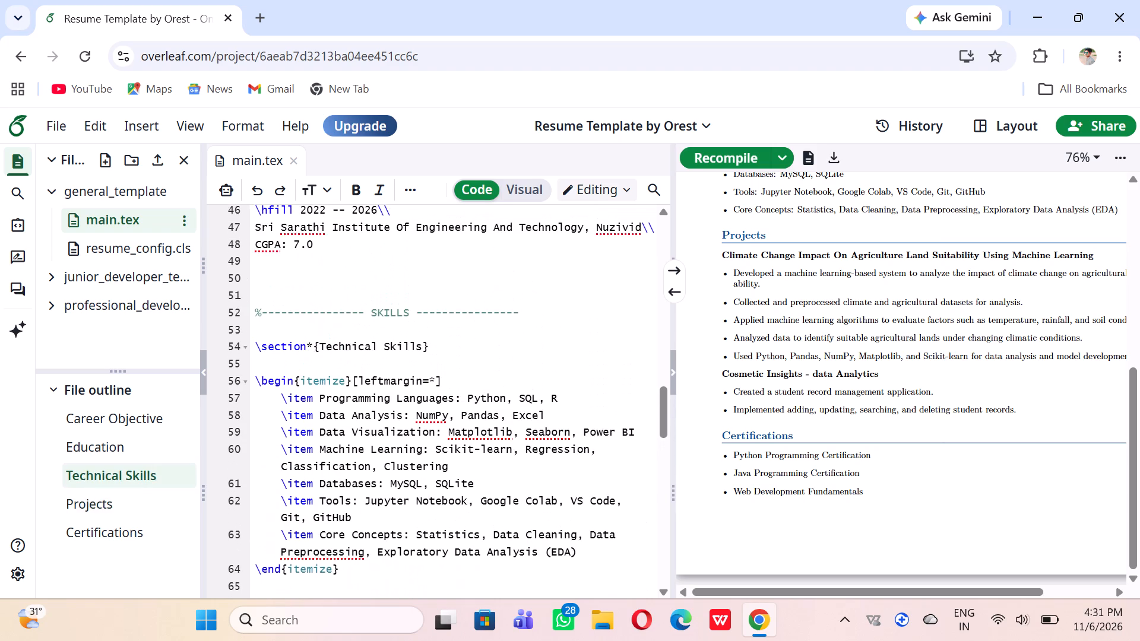
{"action": "scroll", "coordinate": [613, 440], "scroll_direction": "down", "scroll_amount": 4}
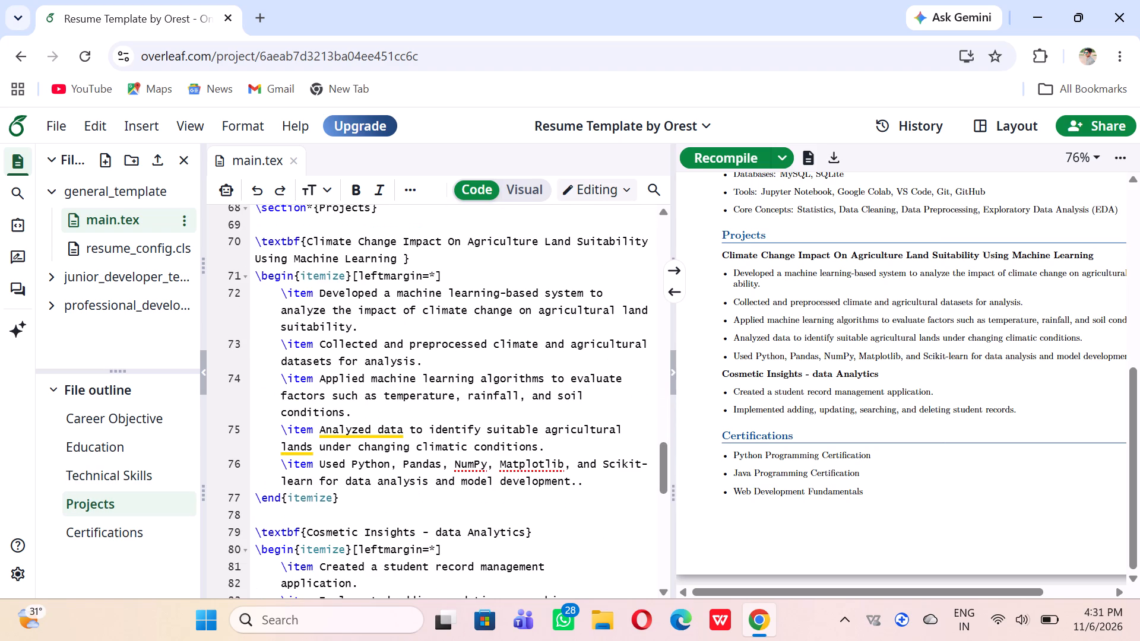
{"action": "scroll", "coordinate": [613, 440], "scroll_direction": "down", "scroll_amount": 1}
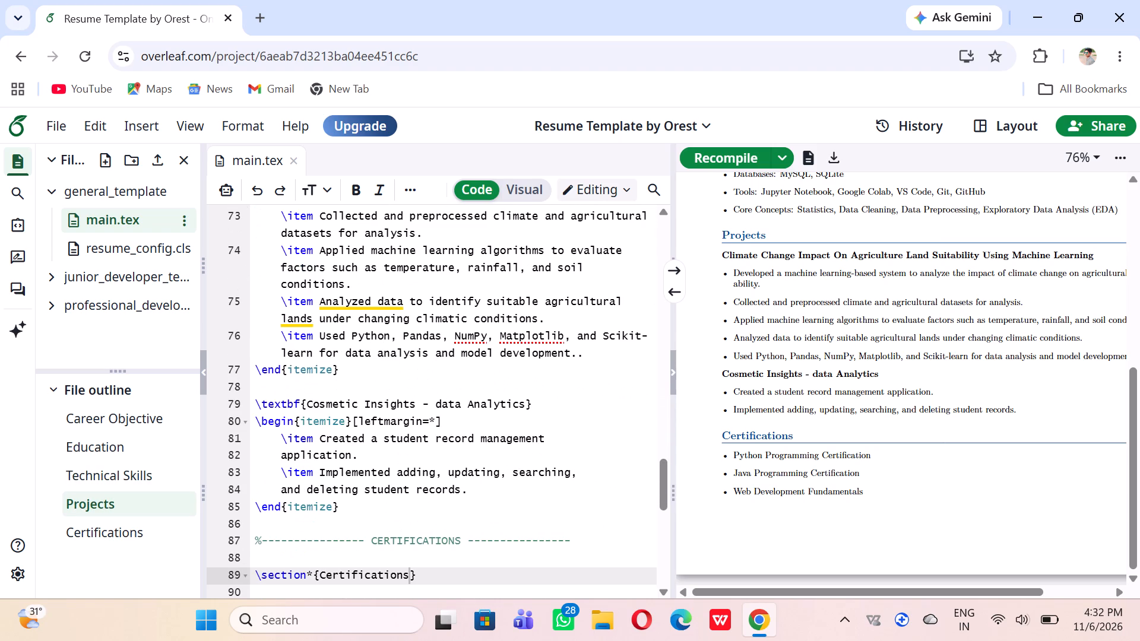
{"action": "scroll", "coordinate": [426, 488], "scroll_direction": "left", "scroll_amount": 1}
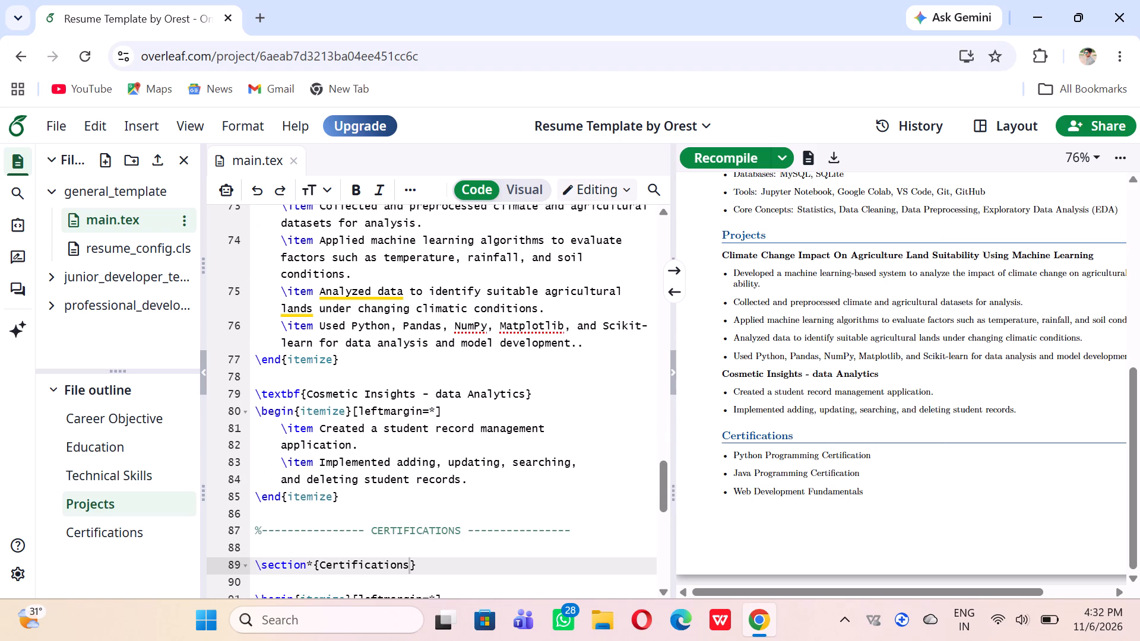
Replace the first Cosmetic Insights bullet's text in main.tex with "Developed a data analytics", keeping the closing period.
{"action": "left_click", "coordinate": [359, 443]}
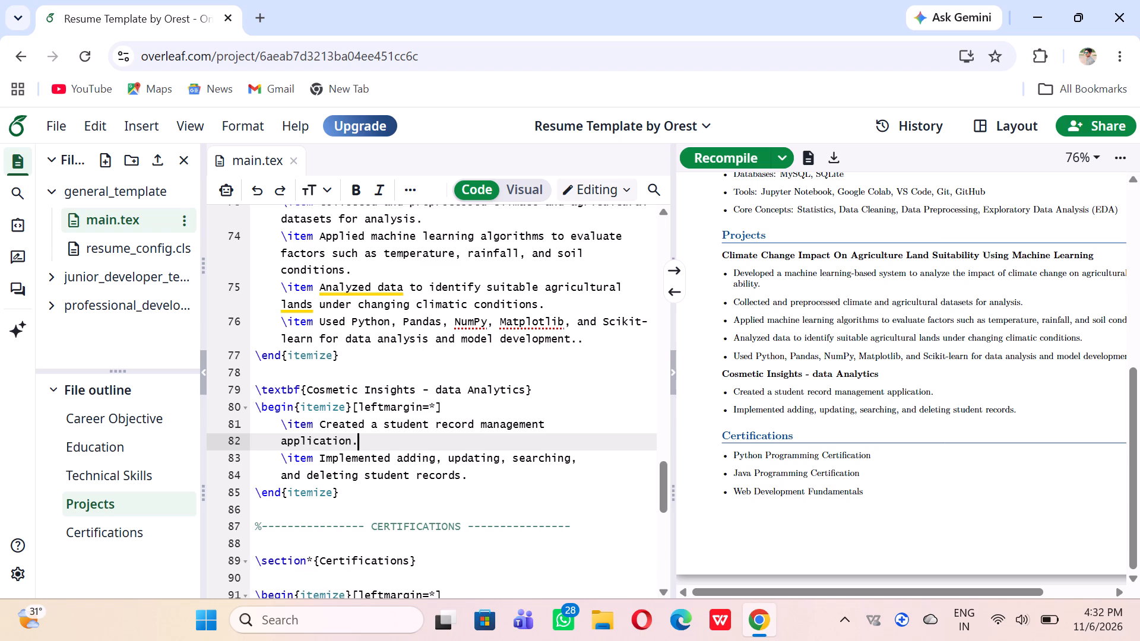
{"action": "left_click_drag", "start_coordinate": [350, 444], "coordinate": [317, 420]}
{"action": "key", "text": "BackSpace"}
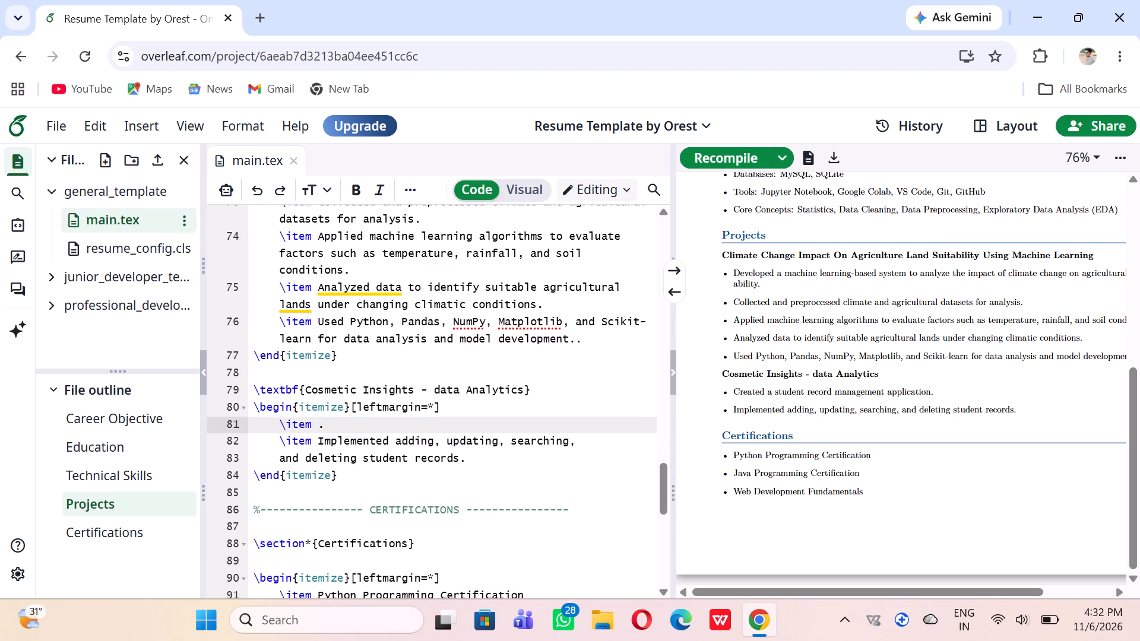
{"action": "type", "text": "Deve"}
{"action": "type", "text": "lop"}
{"action": "type", "text": "ed"}
{"action": "key", "text": "space"}
{"action": "key", "text": "space"}
{"action": "type", "text": "a"}
{"action": "key", "text": "BackSpace"}
{"action": "key", "text": "BackSpace"}
{"action": "key", "text": "space"}
{"action": "type", "text": "a"}
{"action": "key", "text": "BackSpace"}
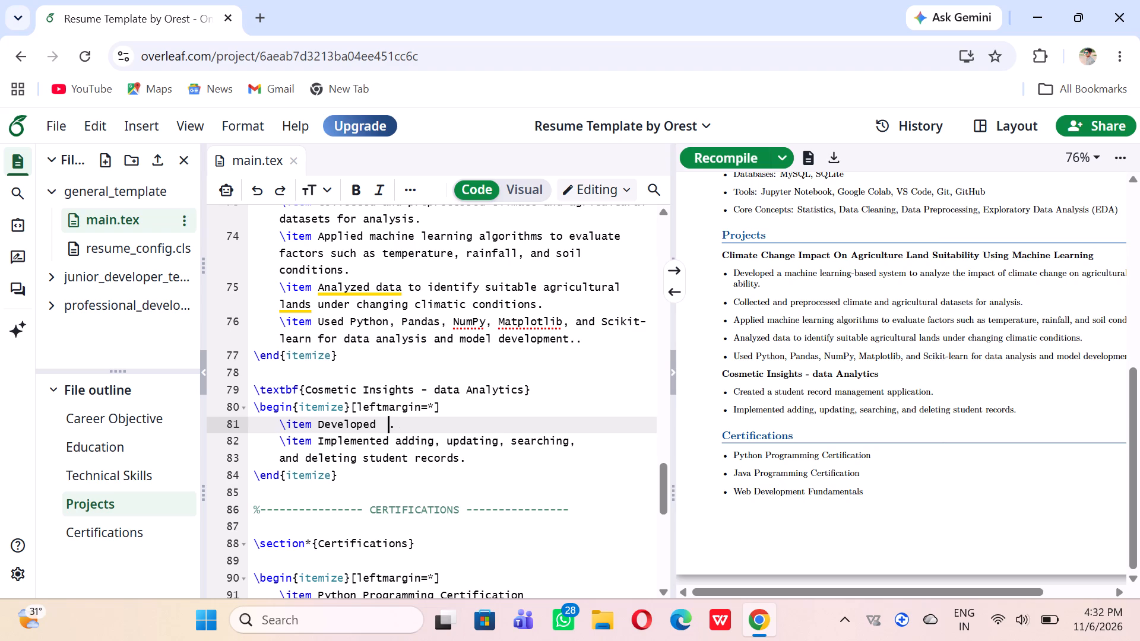
{"action": "key", "text": "BackSpace"}
{"action": "type", "text": "a"}
{"action": "key", "text": "space"}
{"action": "type", "text": "data"}
{"action": "key", "text": "BackSpace"}
{"action": "key", "text": "BackSpace"}
{"action": "key", "text": "BackSpace"}
{"action": "key", "text": "BackSpace"}
{"action": "key", "text": "a"}
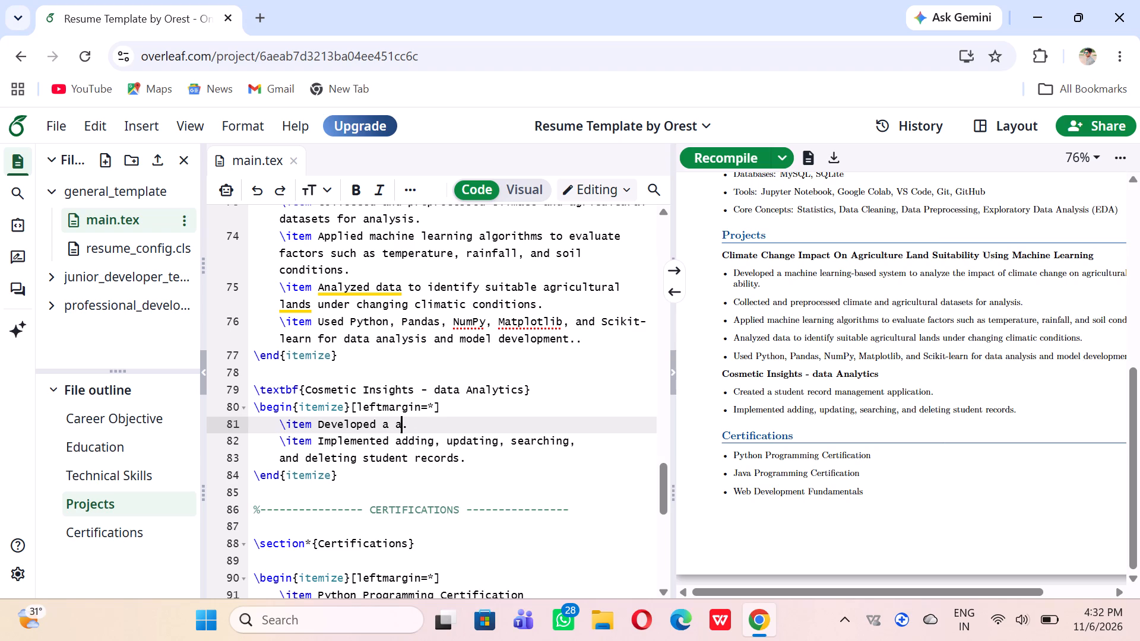
{"action": "key", "text": "t"}
{"action": "key", "text": "BackSpace"}
{"action": "key", "text": "BackSpace"}
{"action": "type", "text": "data ana"}
{"action": "key", "text": "l"}
{"action": "key", "text": "a"}
{"action": "key", "text": "BackSpace"}
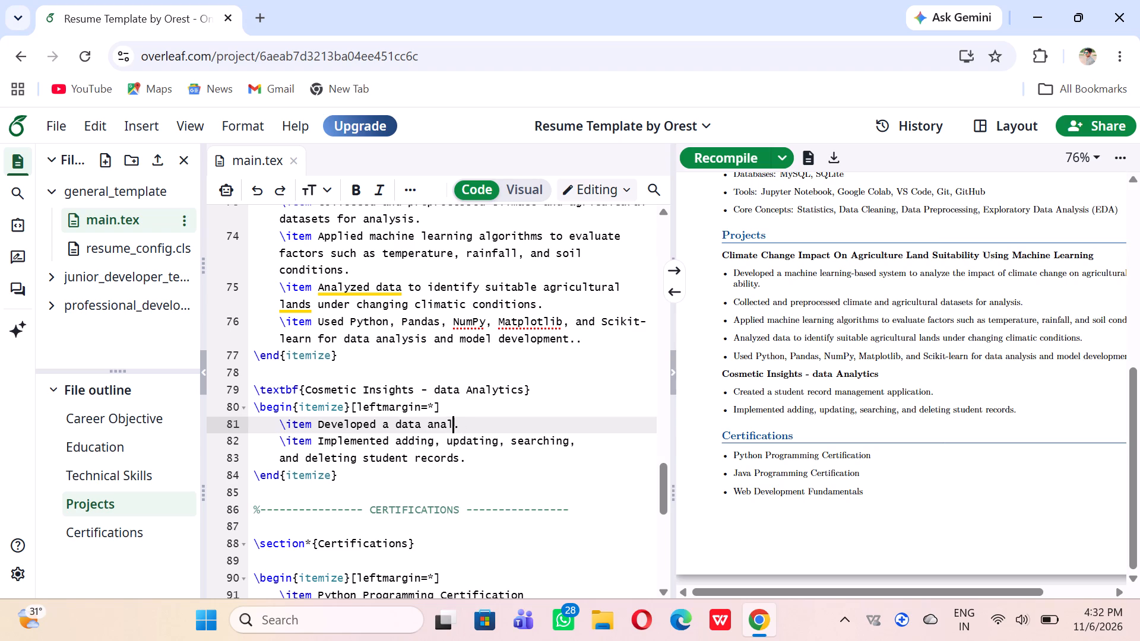
{"action": "type", "text": "ytics"}
{"action": "key", "text": "space"}
Extend the first Cosmetic Insights bullet in main.tex with "solution to analyse cosmetic product" before its closing period.
{"action": "type", "text": "sl"}
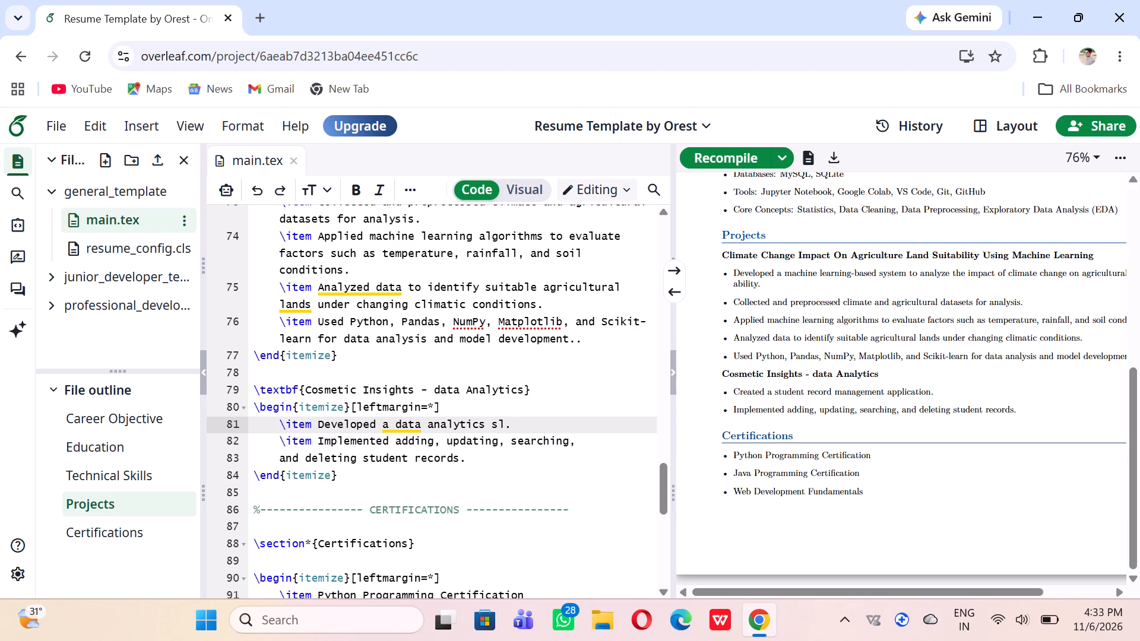
{"action": "key", "text": "BackSpace"}
{"action": "type", "text": "olution to ana"}
{"action": "key", "text": "l"}
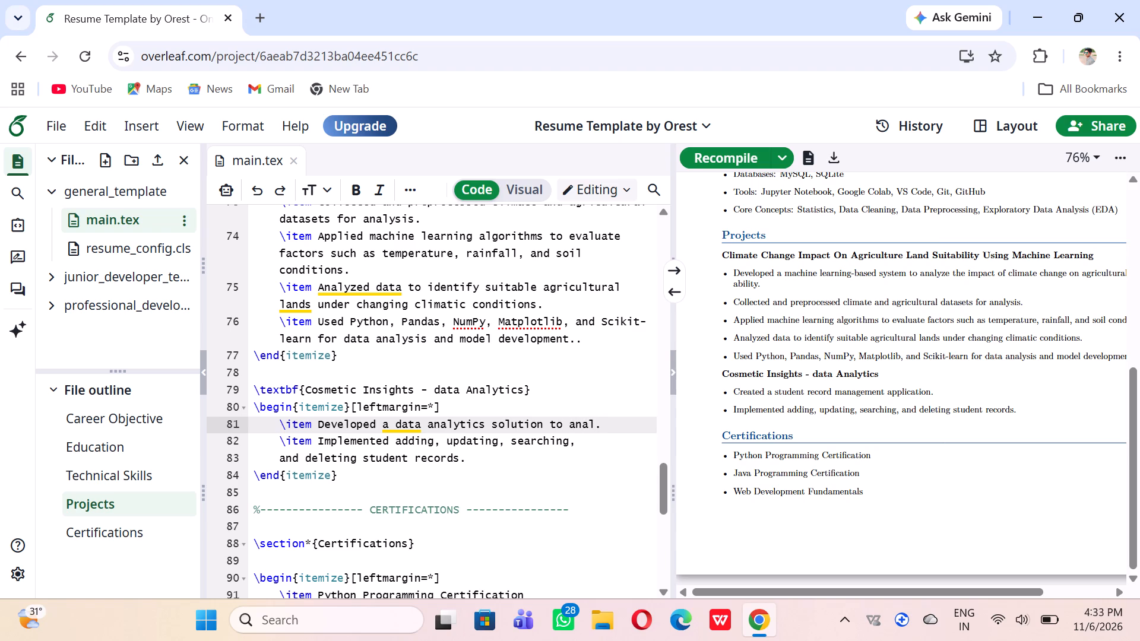
{"action": "key", "text": "y"}
{"action": "key", "text": "s"}
{"action": "key", "text": "BackSpace"}
{"action": "type", "text": "se"}
{"action": "key", "text": "space"}
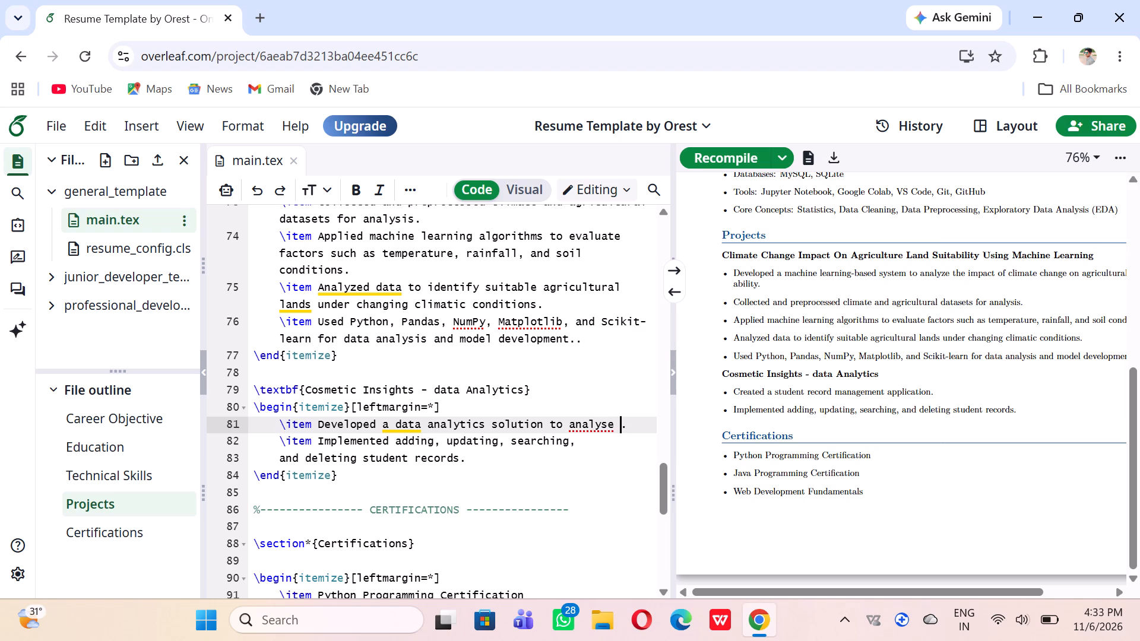
{"action": "type", "text": "co"}
{"action": "key", "text": "m"}
{"action": "key", "text": "BackSpace"}
{"action": "type", "text": "smetic po"}
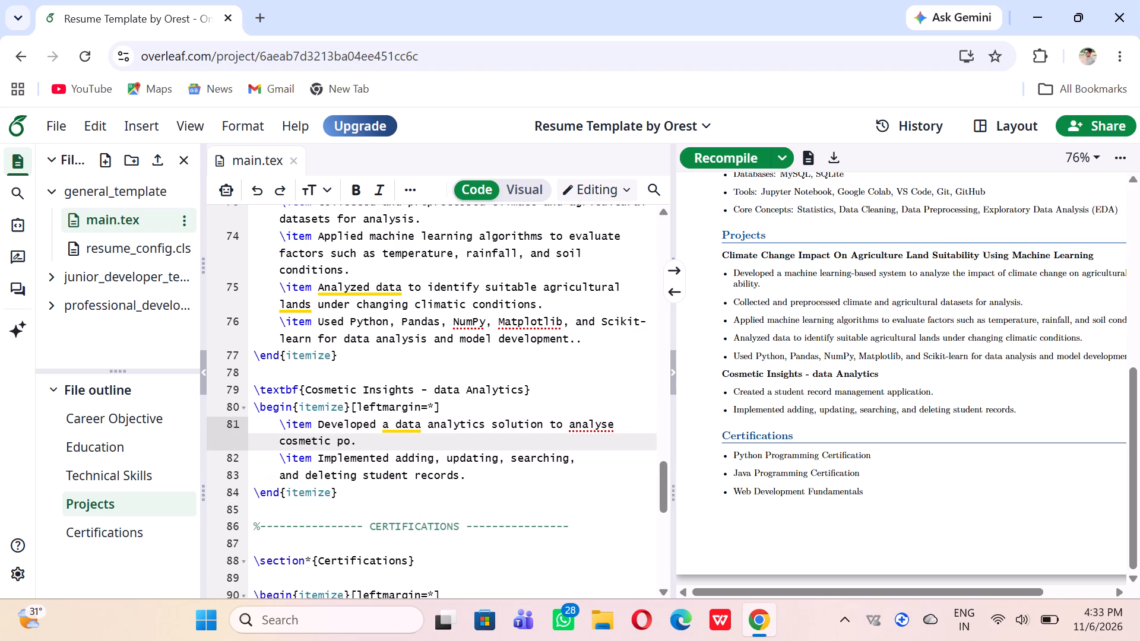
{"action": "key", "text": "r"}
{"action": "key", "text": "BackSpace"}
{"action": "key", "text": "BackSpace"}
{"action": "type", "text": "roduct"}
{"action": "key", "text": "space"}
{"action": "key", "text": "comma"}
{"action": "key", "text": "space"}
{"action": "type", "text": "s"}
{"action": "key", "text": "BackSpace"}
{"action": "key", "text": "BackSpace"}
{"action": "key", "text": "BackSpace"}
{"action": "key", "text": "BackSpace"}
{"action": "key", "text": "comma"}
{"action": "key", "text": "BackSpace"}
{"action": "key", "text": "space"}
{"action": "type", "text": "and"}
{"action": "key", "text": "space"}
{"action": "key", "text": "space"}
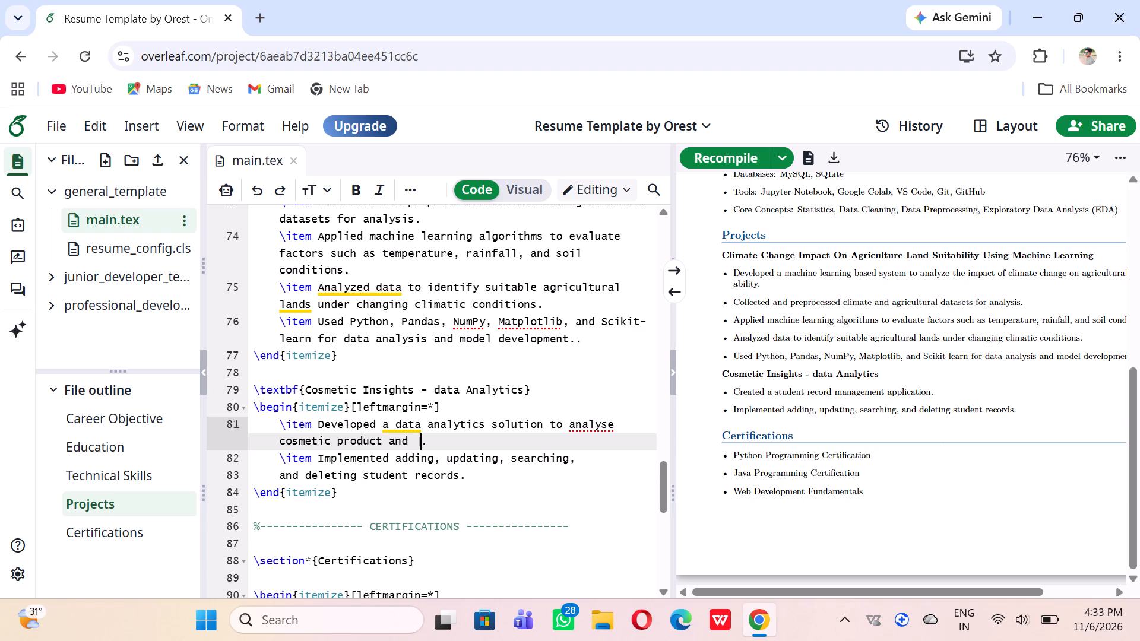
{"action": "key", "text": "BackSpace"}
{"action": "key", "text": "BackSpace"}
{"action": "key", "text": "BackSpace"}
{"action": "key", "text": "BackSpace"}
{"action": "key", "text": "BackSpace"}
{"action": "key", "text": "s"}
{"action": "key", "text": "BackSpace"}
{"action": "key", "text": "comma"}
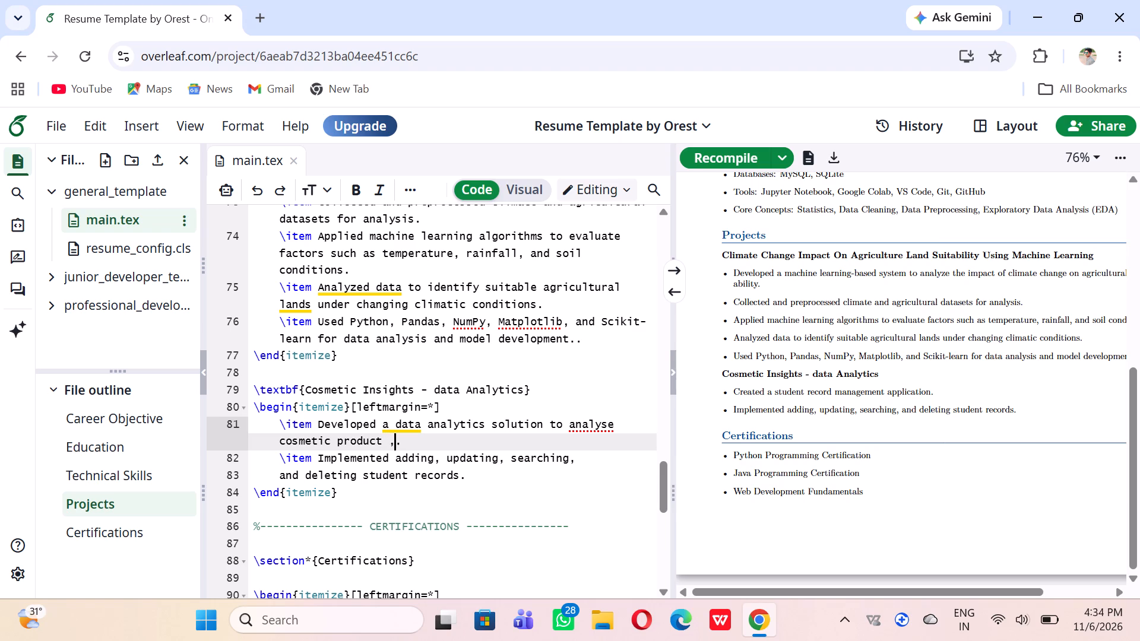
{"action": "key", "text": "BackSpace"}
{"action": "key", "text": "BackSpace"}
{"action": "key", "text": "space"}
Replace the closing period of the first Cosmetic Insights bullet with "sales, customer behavior and trends".
{"action": "key", "text": "Right"}
{"action": "key", "text": "BackSpace"}
{"action": "type", "text": "sala"}
{"action": "key", "text": "BackSpace"}
{"action": "type", "text": "es"}
{"action": "key", "text": "space"}
{"action": "key", "text": "BackSpace"}
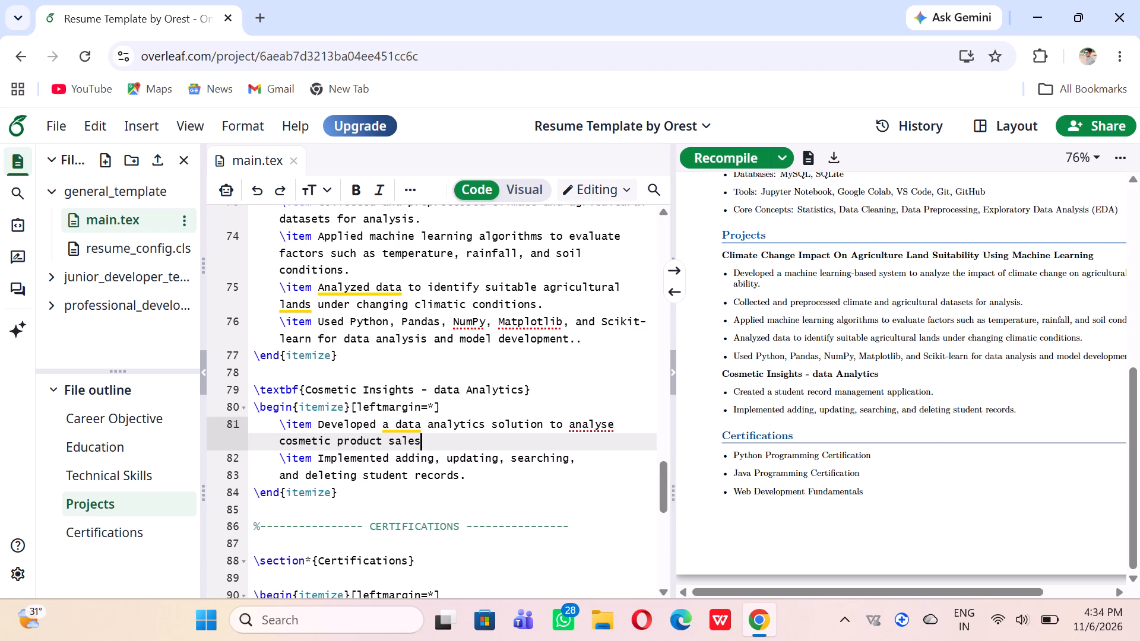
{"action": "key", "text": "comma"}
{"action": "key", "text": "space"}
{"action": "type", "text": "customer"}
{"action": "key", "text": "space"}
{"action": "key", "text": "d"}
{"action": "key", "text": "BackSpace"}
{"action": "type", "text": "behavi"}
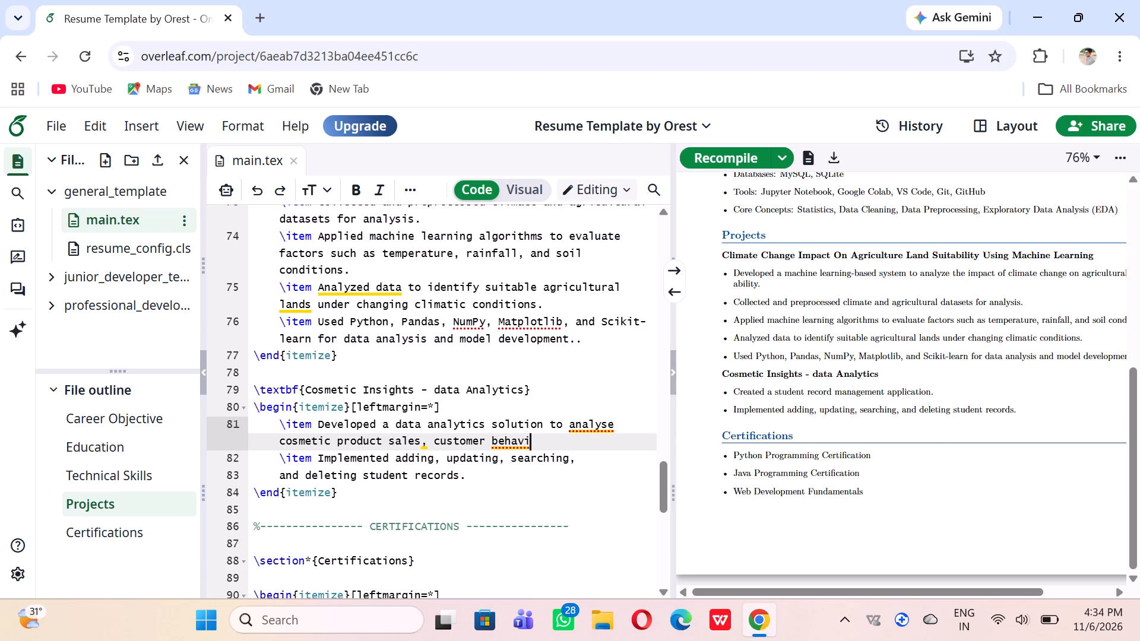
{"action": "key", "text": "o"}
{"action": "type", "text": "r a"}
{"action": "type", "text": "nd"}
{"action": "key", "text": "space"}
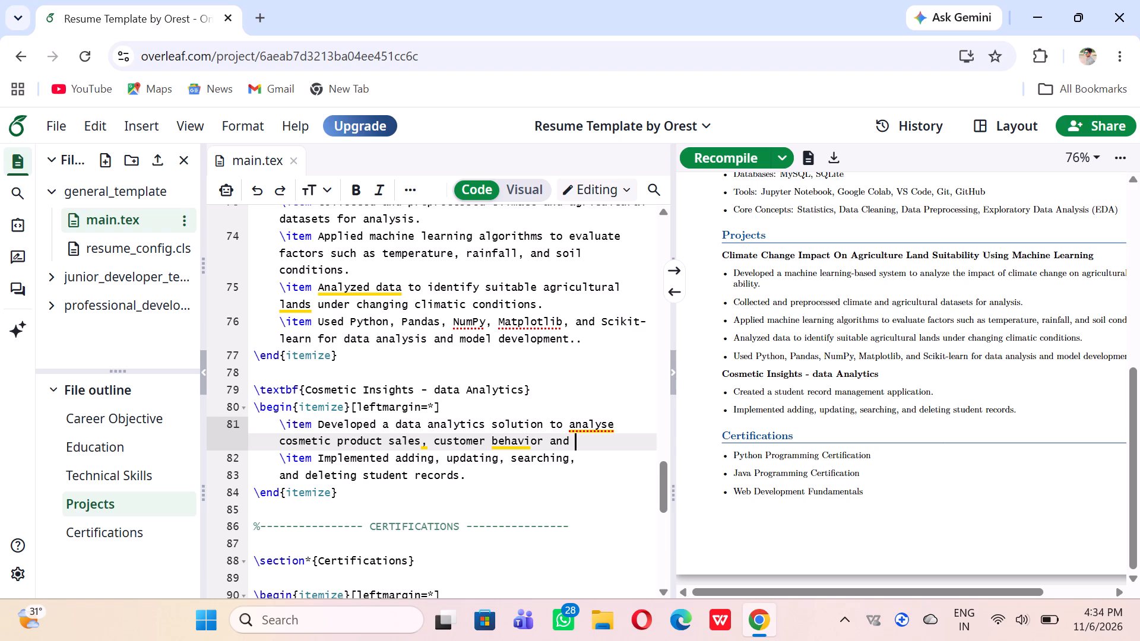
{"action": "type", "text": "tren"}
{"action": "type", "text": "ds"}
Change the ending of the first Cosmetic Insights bullet in main.tex from "trends" to "market trends".
{"action": "scroll", "coordinate": [317, 420], "scroll_direction": "down", "scroll_amount": 1}
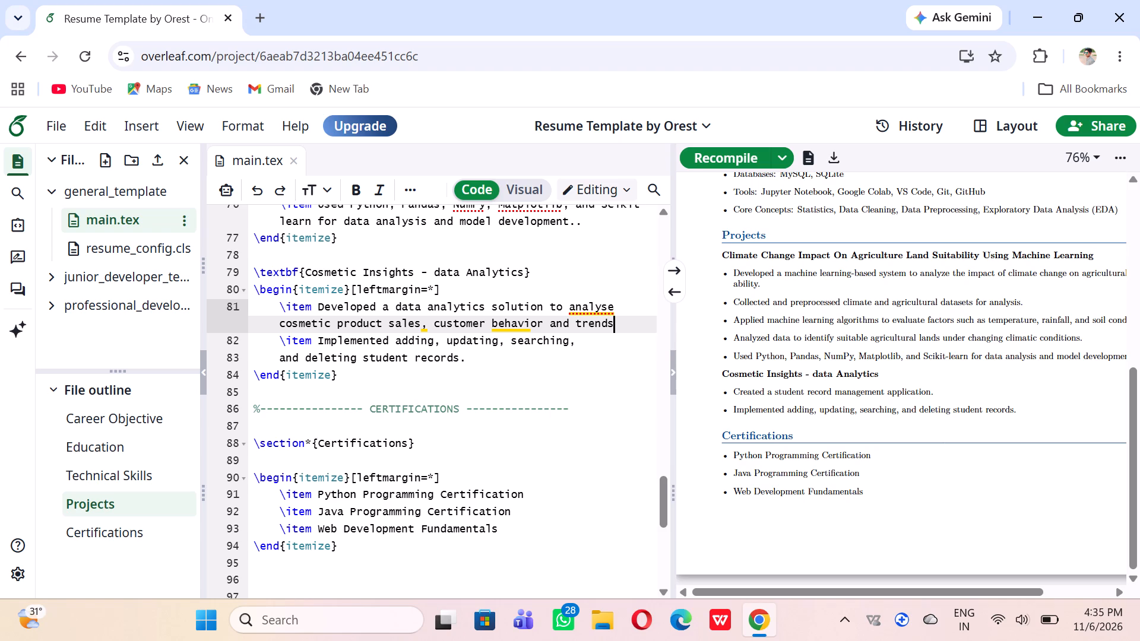
{"action": "key", "text": "BackSpace"}
{"action": "key", "text": "BackSpace"}
{"action": "key", "text": "BackSpace"}
{"action": "key", "text": "BackSpace"}
{"action": "key", "text": "BackSpace"}
{"action": "key", "text": "BackSpace"}
{"action": "key", "text": "BackSpace"}
{"action": "key", "text": "space"}
{"action": "type", "text": "market"}
{"action": "key", "text": "space"}
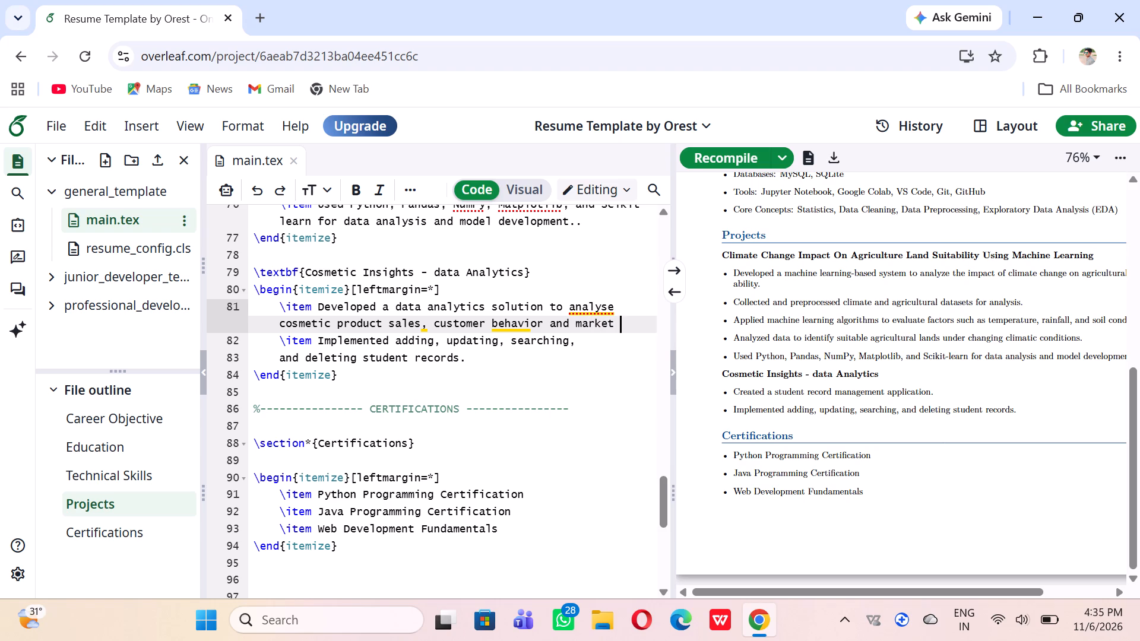
{"action": "type", "text": "te"}
{"action": "key", "text": "BackSpace"}
{"action": "type", "text": "rend"}
{"action": "key", "text": "s"}
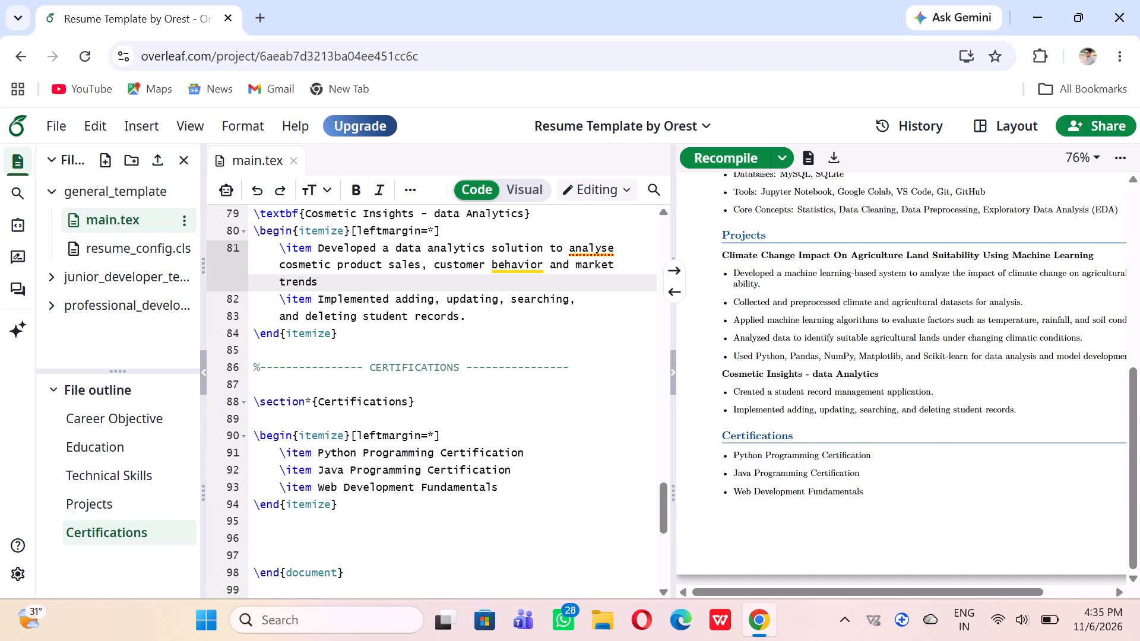
Replace the second Cosmetic Insights bullet's two-line text in main.tex with "Used ", keeping the closing period.
{"action": "left_click_drag", "start_coordinate": [456, 312], "coordinate": [321, 299]}
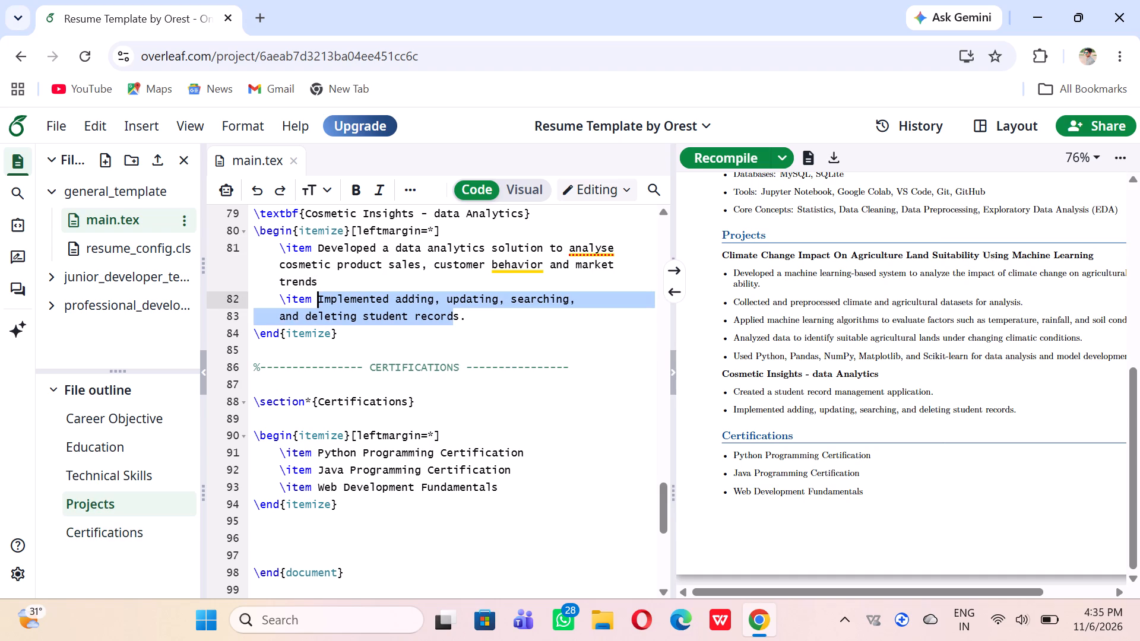
{"action": "left_click_drag", "start_coordinate": [321, 299], "coordinate": [319, 298]}
{"action": "key", "text": "BackSpace"}
{"action": "key", "text": "Right"}
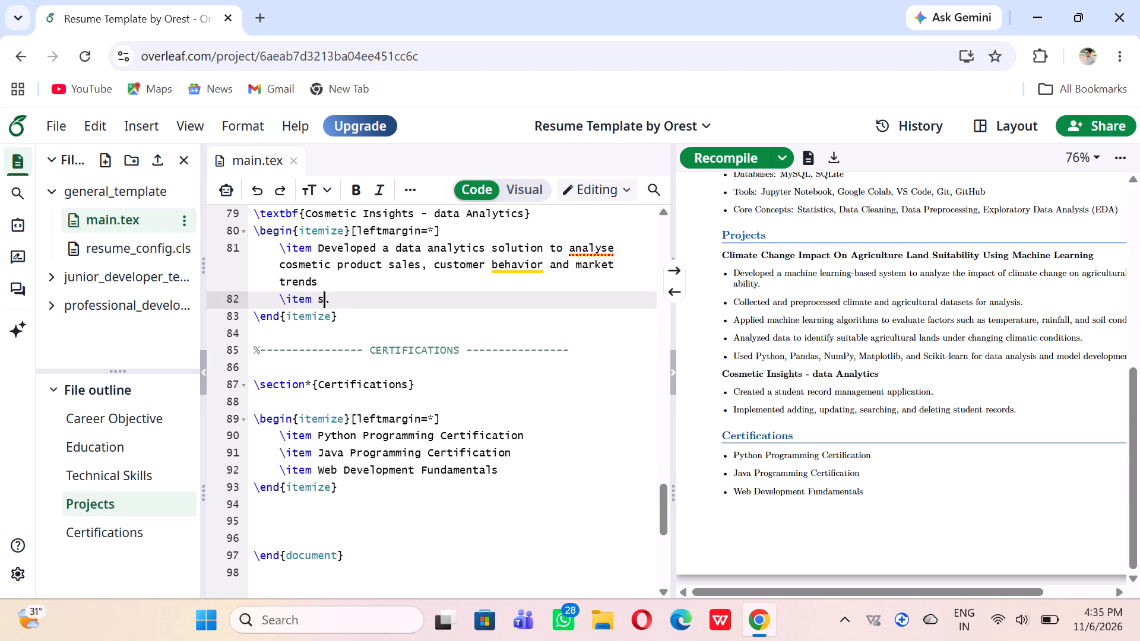
{"action": "key", "text": "BackSpace"}
{"action": "type", "text": "use"}
{"action": "key", "text": "BackSpace"}
{"action": "key", "text": "BackSpace"}
{"action": "key", "text": "BackSpace"}
{"action": "type", "text": "USed"}
{"action": "key", "text": "space"}
{"action": "key", "text": "BackSpace"}
{"action": "key", "text": "BackSpace"}
{"action": "key", "text": "BackSpace"}
{"action": "key", "text": "s"}
{"action": "key", "text": "BackSpace"}
{"action": "key", "text": "BackSpace"}
{"action": "type", "text": "sed"}
{"action": "key", "text": "space"}
Extend the second Cosmetic Insights bullet with "Tableau,excel" before its closing period.
{"action": "type", "text": "Ta"}
{"action": "type", "text": "bleau"}
{"action": "key", "text": "comma"}
{"action": "type", "text": "ec"}
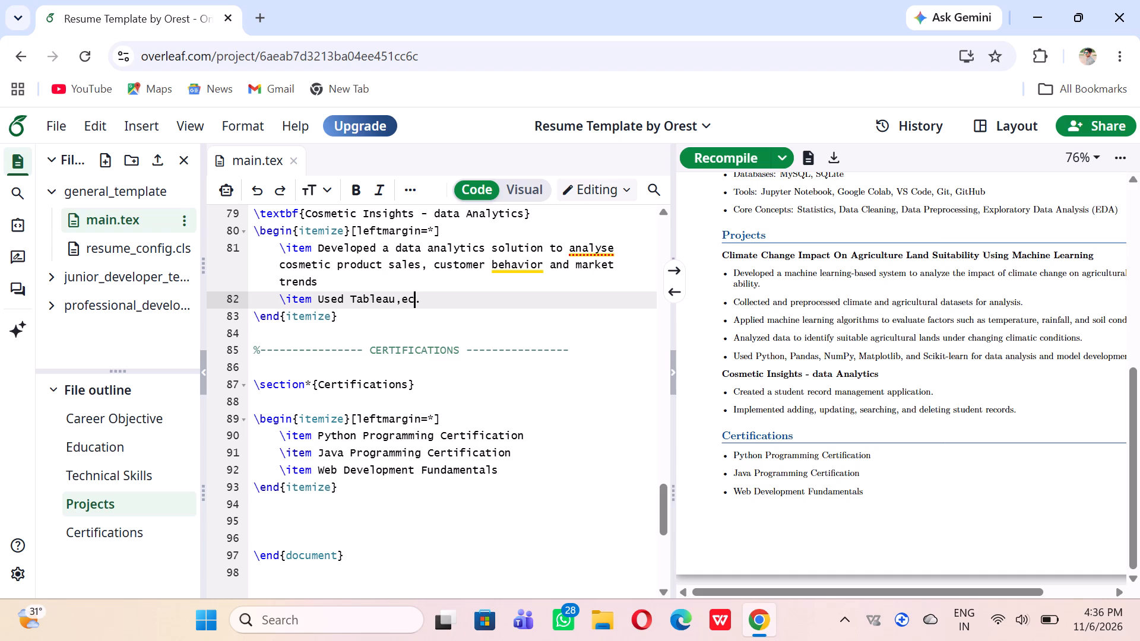
{"action": "key", "text": "BackSpace"}
{"action": "type", "text": "xcel"}
Add ",MySQL" to the tool list in the second Cosmetic Insights bullet, before the closing period.
{"action": "key", "text": "comma"}
{"action": "type", "text": "mysql"}
{"action": "key", "text": "BackSpace"}
{"action": "key", "text": "BackSpace"}
{"action": "key", "text": "BackSpace"}
{"action": "key", "text": "BackSpace"}
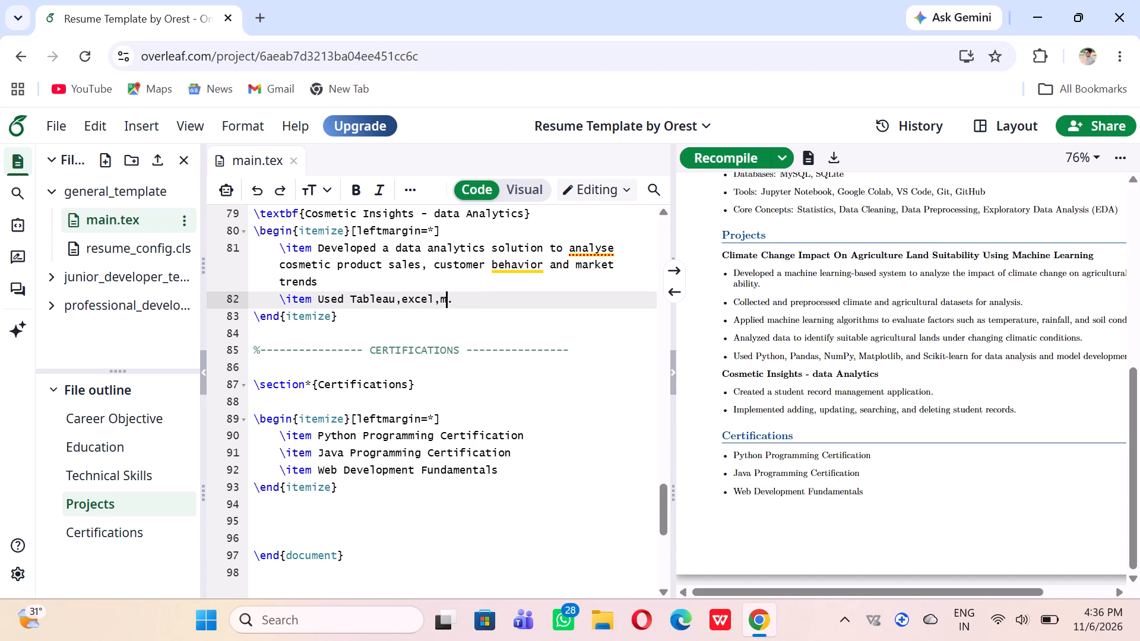
{"action": "key", "text": "BackSpace"}
{"action": "type", "text": "Mysql"}
{"action": "key", "text": "BackSpace"}
{"action": "key", "text": "BackSpace"}
{"action": "key", "text": "BackSpace"}
{"action": "type", "text": "SQL"}
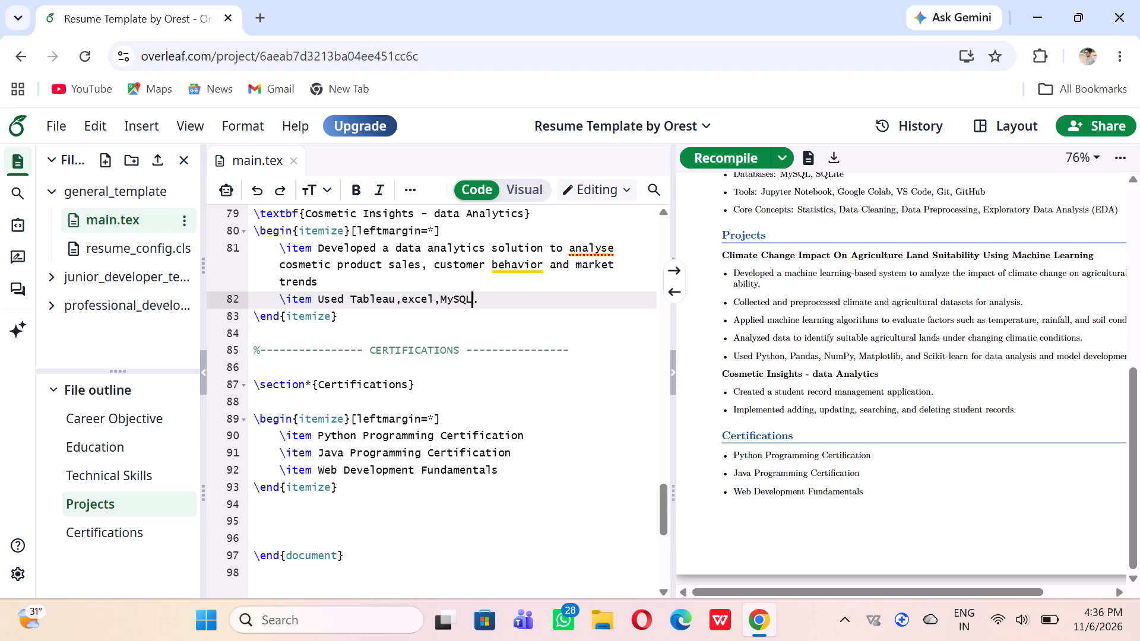
Add ",python,pandas" to the tool list in the second Cosmetic Insights bullet, before the closing period.
{"action": "key", "text": "comma"}
{"action": "type", "text": "pyth"}
{"action": "type", "text": "on"}
{"action": "type", "text": ","}
{"action": "key", "text": "space"}
{"action": "key", "text": "BackSpace"}
{"action": "type", "text": "pan"}
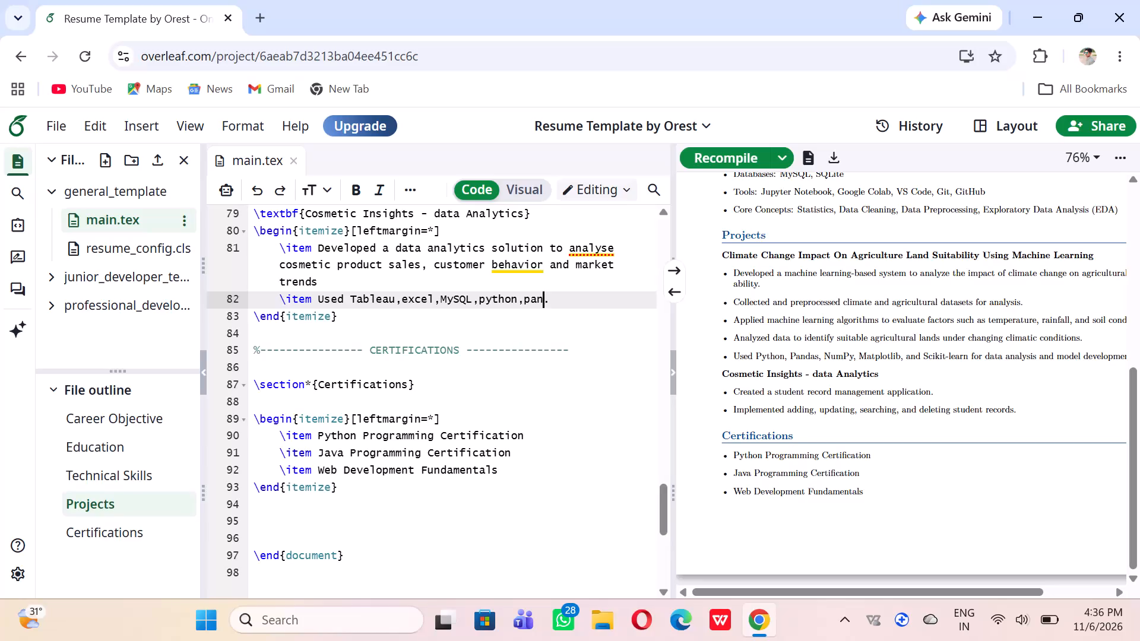
{"action": "type", "text": "da"}
{"action": "key", "text": "s"}
Finish the second Cosmetic Insights bullet by adding ",data visualization" before its closing period.
{"action": "key", "text": "comma"}
{"action": "type", "text": "data"}
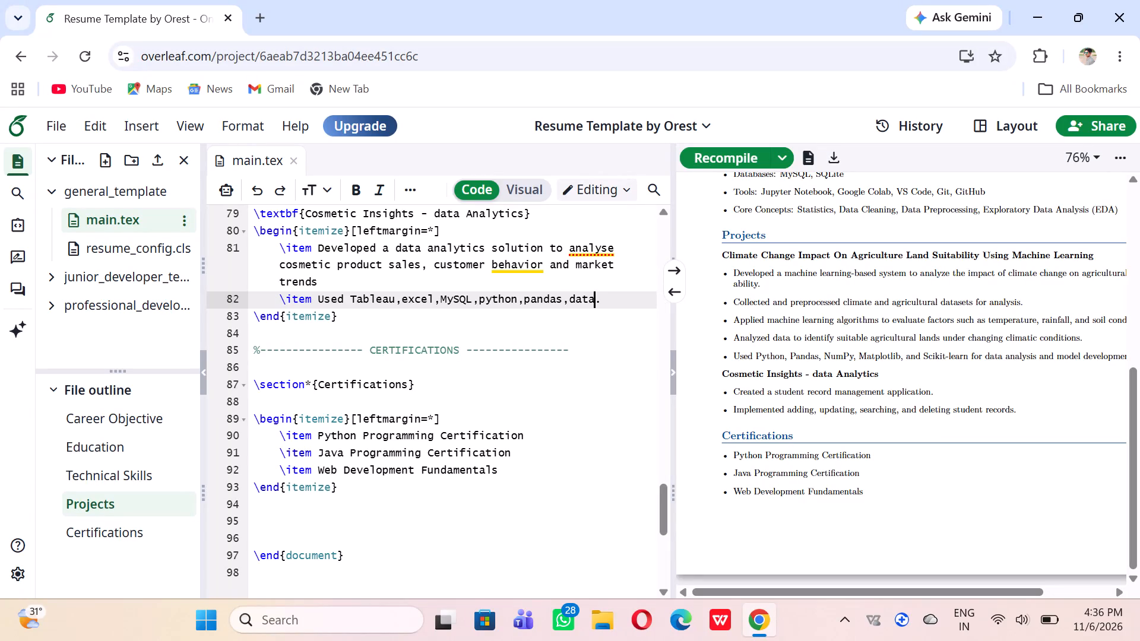
{"action": "key", "text": "space"}
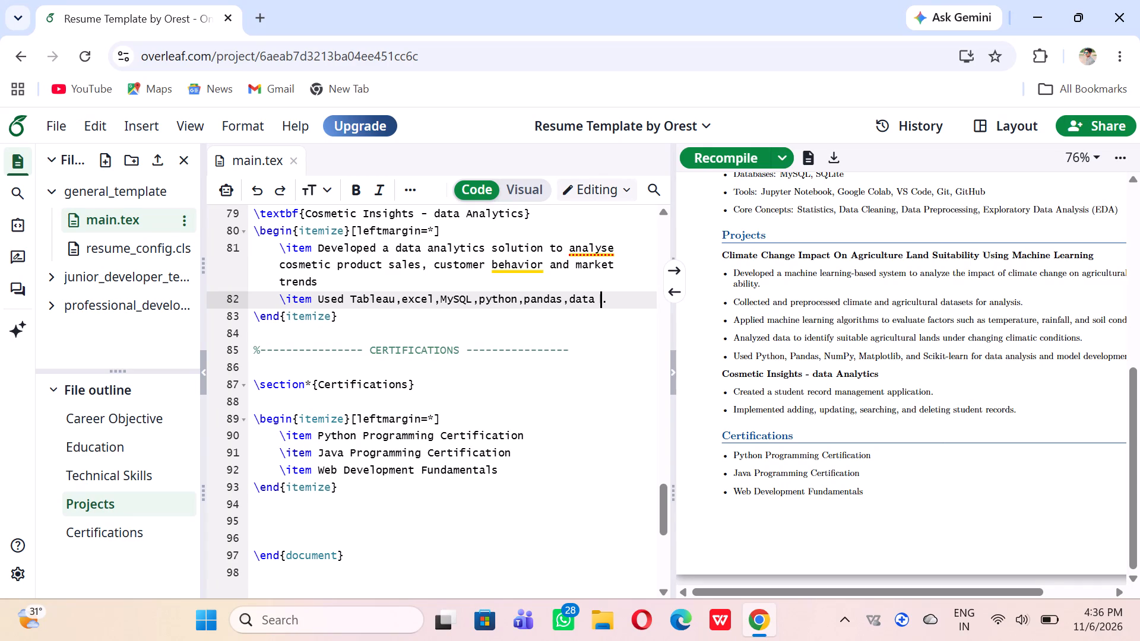
{"action": "key", "text": "shift+v"}
{"action": "key", "text": "BackSpace"}
{"action": "type", "text": "visual"}
{"action": "key", "text": "i"}
{"action": "type", "text": "zatiojn"}
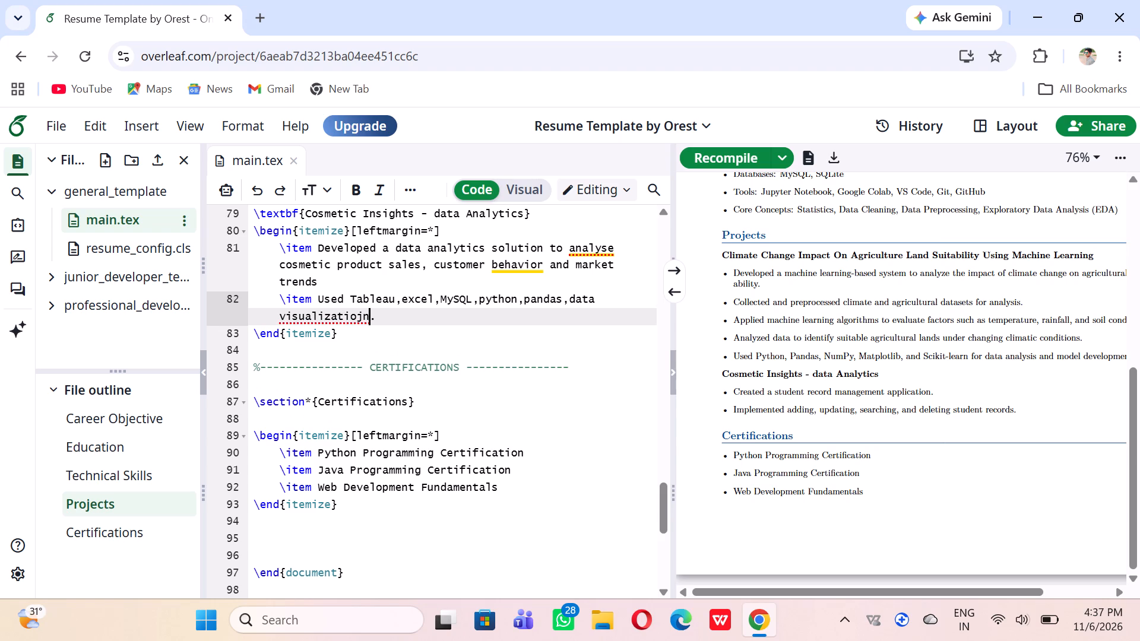
{"action": "key", "text": "BackSpace"}
{"action": "key", "text": "BackSpace"}
{"action": "key", "text": "n"}
Recompile the resume PDF with the rewritten Cosmetic Insights bullets and look over the updated preview.
{"action": "scroll", "coordinate": [562, 296], "scroll_direction": "down", "scroll_amount": 3}
{"action": "scroll", "coordinate": [562, 296], "scroll_direction": "up", "scroll_amount": 3}
{"action": "scroll", "coordinate": [562, 296], "scroll_direction": "down", "scroll_amount": 1}
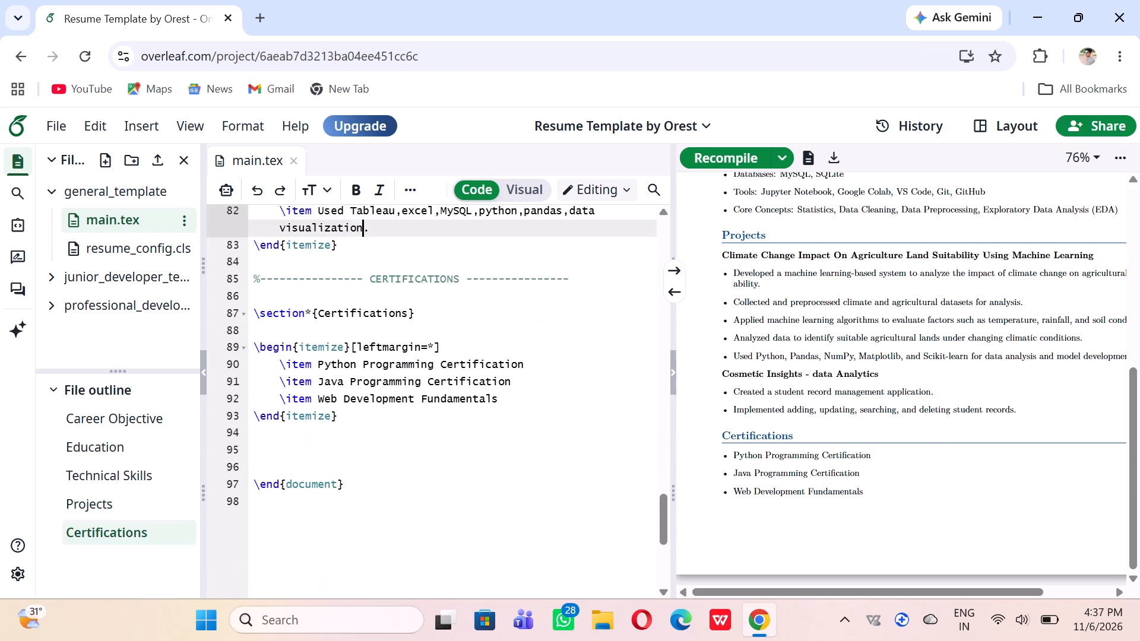
{"action": "scroll", "coordinate": [562, 296], "scroll_direction": "down", "scroll_amount": 1}
{"action": "scroll", "coordinate": [562, 296], "scroll_direction": "up", "scroll_amount": 2}
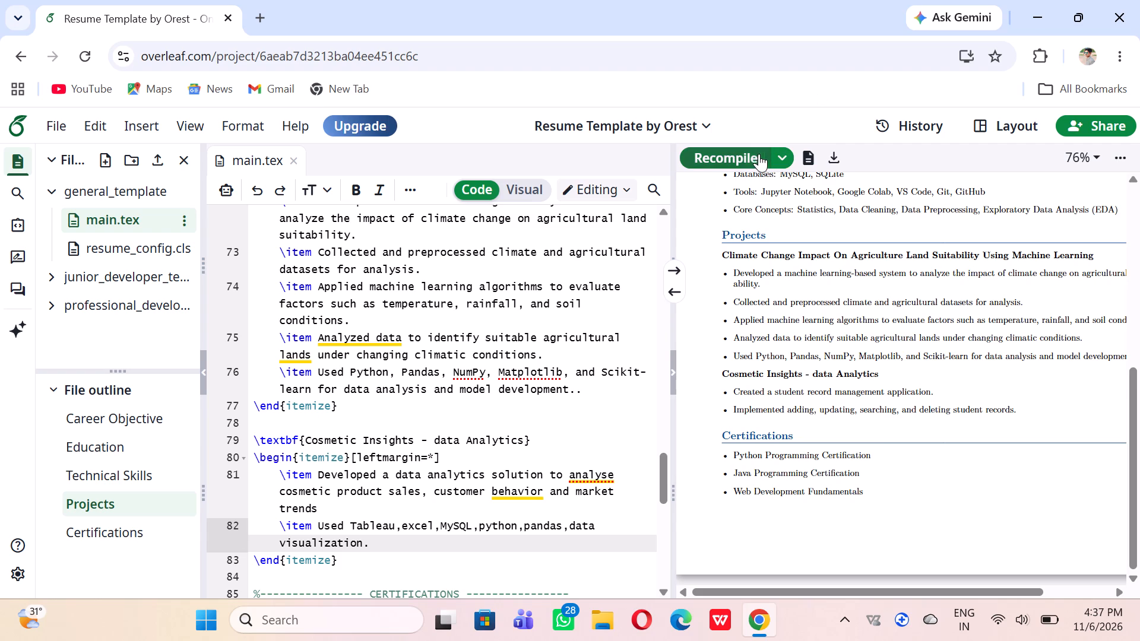
{"action": "left_click", "coordinate": [753, 153]}
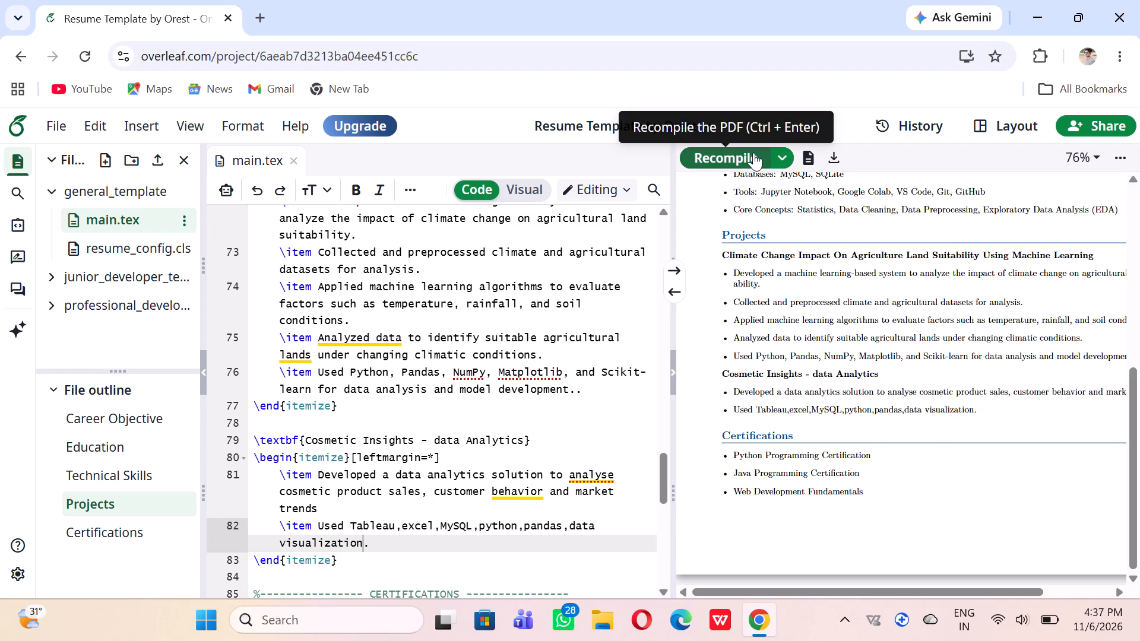
{"action": "scroll", "coordinate": [916, 311], "scroll_direction": "down", "scroll_amount": 1}
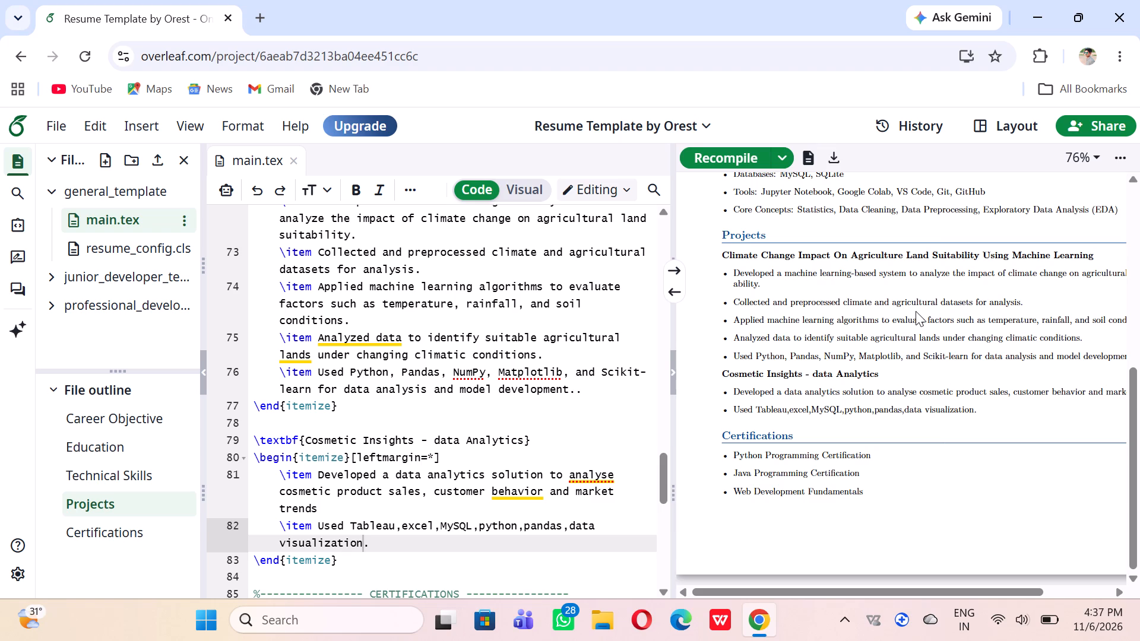
{"action": "scroll", "coordinate": [916, 311], "scroll_direction": "up", "scroll_amount": 1}
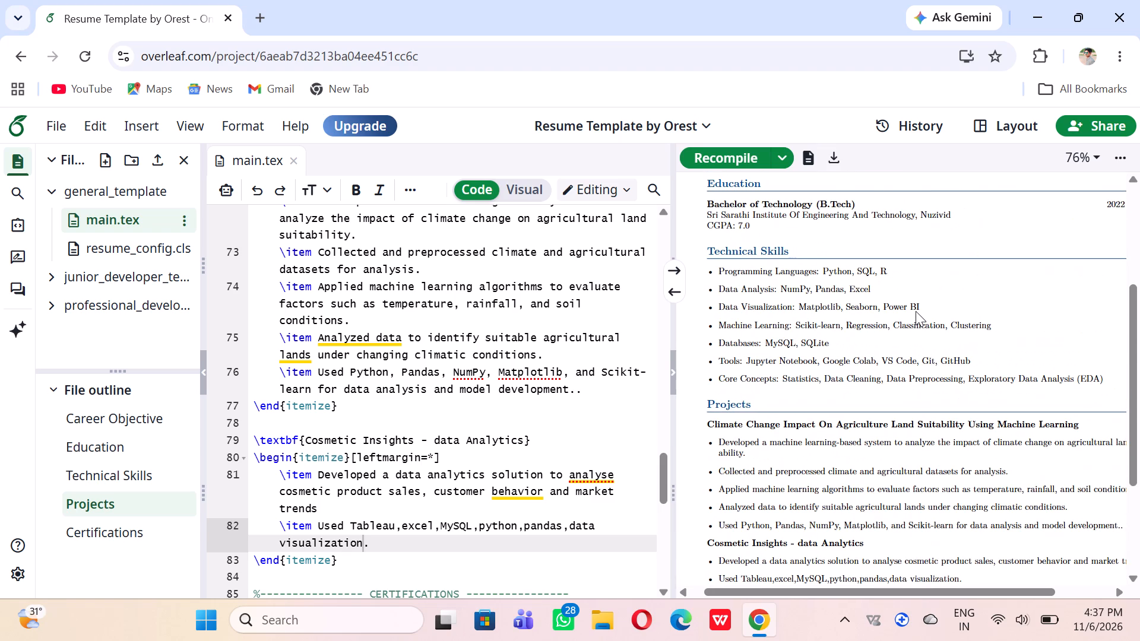
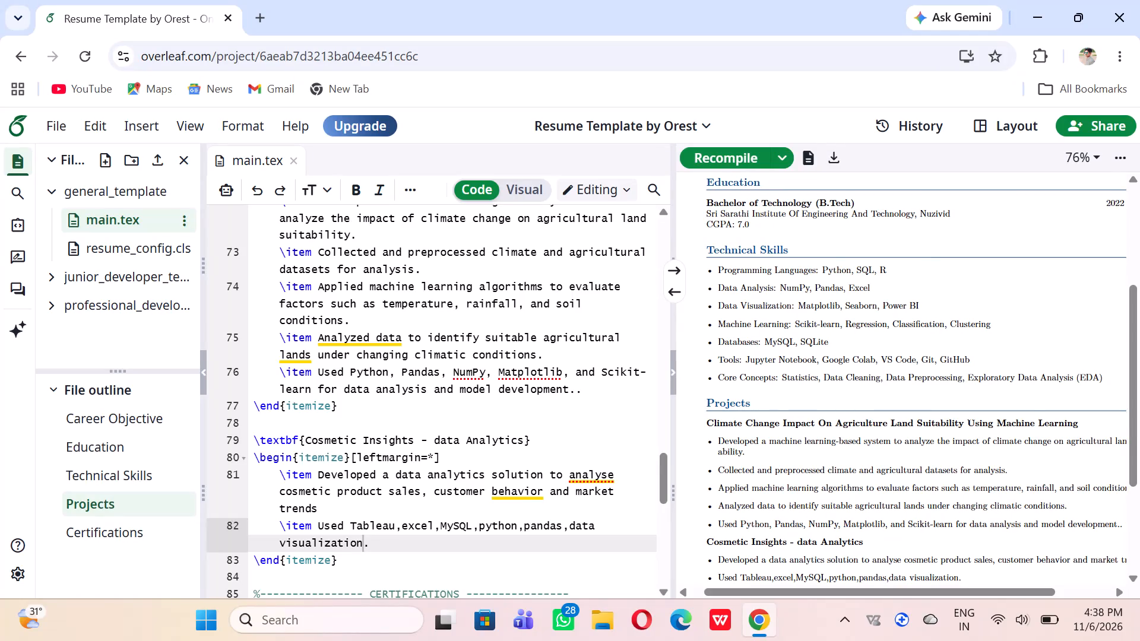
Replace the Certifications section heading text in main.tex with "Internships".
{"action": "scroll", "coordinate": [496, 369], "scroll_direction": "down", "scroll_amount": 2}
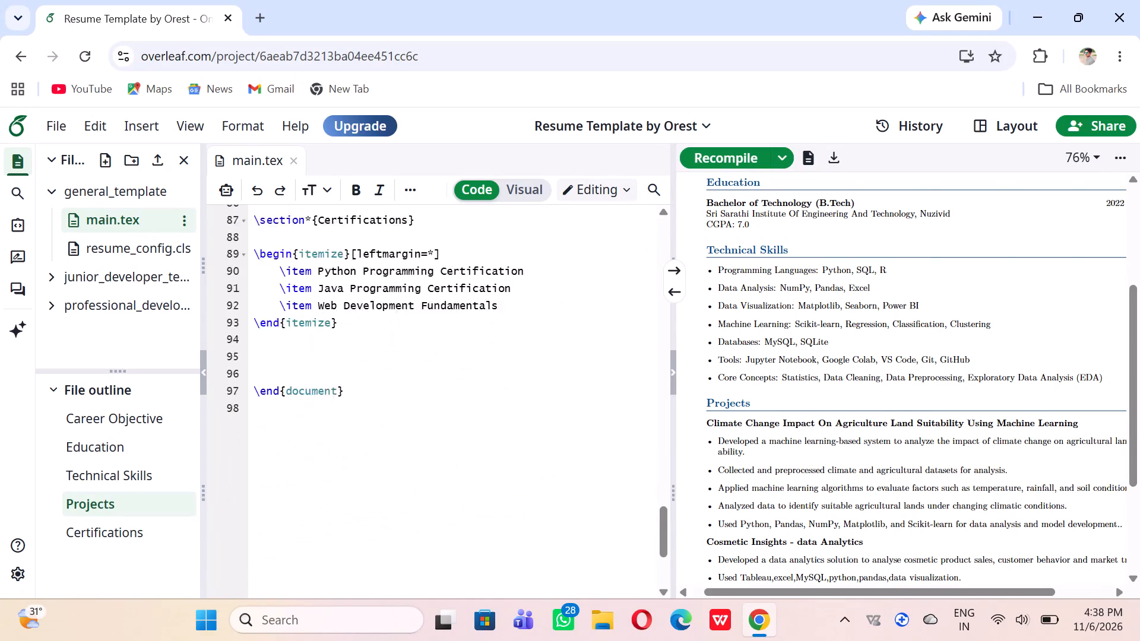
{"action": "scroll", "coordinate": [496, 369], "scroll_direction": "up", "scroll_amount": 2}
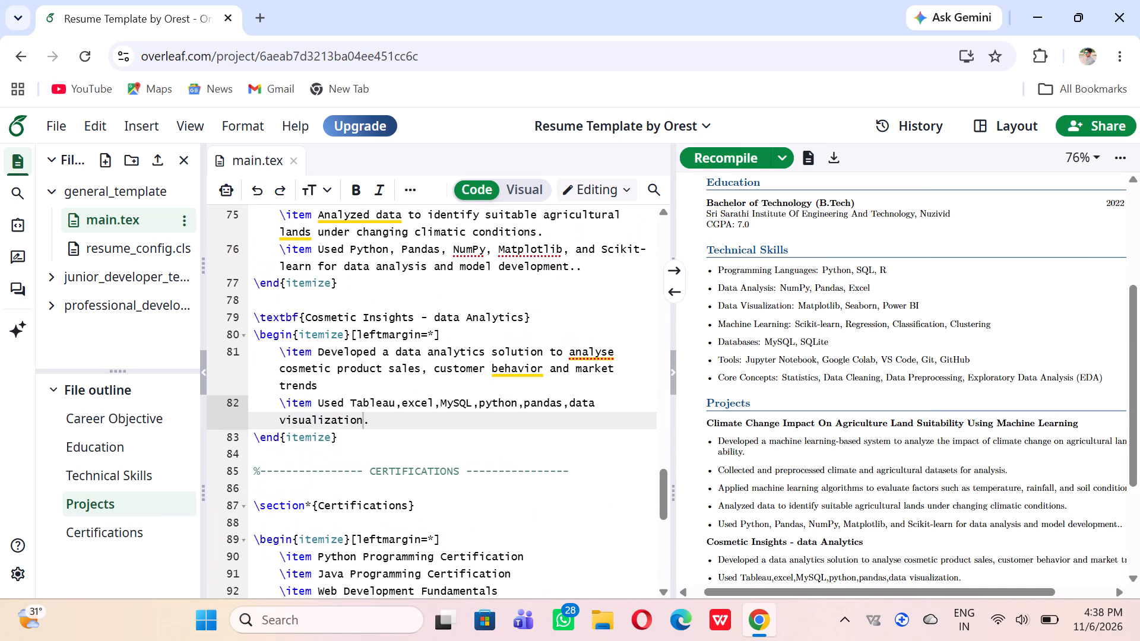
{"action": "scroll", "coordinate": [496, 369], "scroll_direction": "down", "scroll_amount": 1}
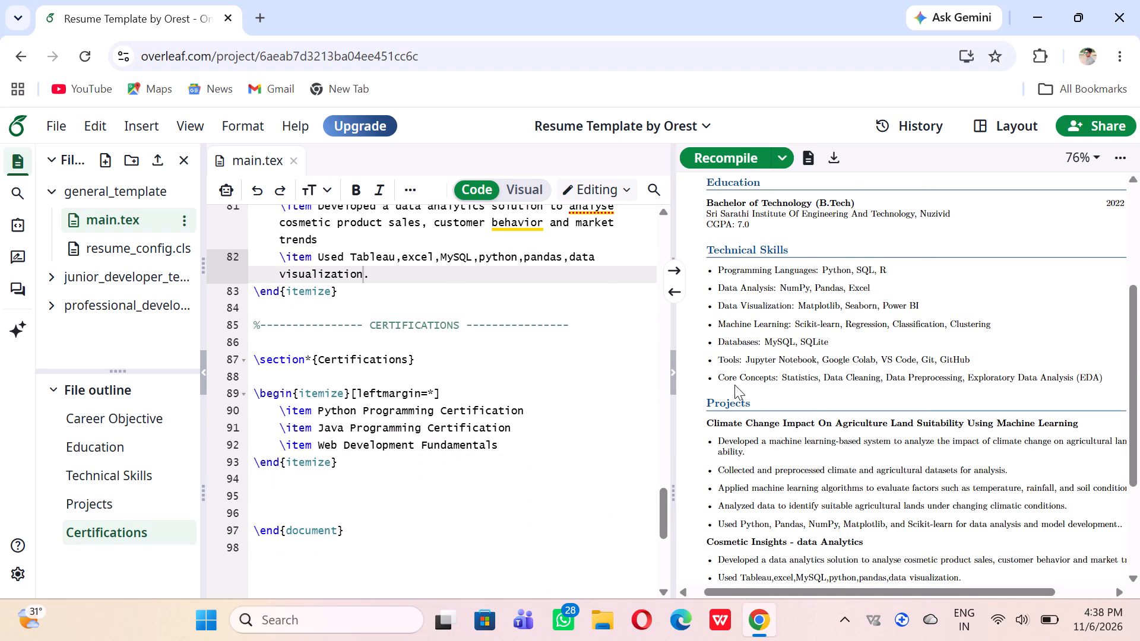
{"action": "scroll", "coordinate": [734, 385], "scroll_direction": "down", "scroll_amount": 3}
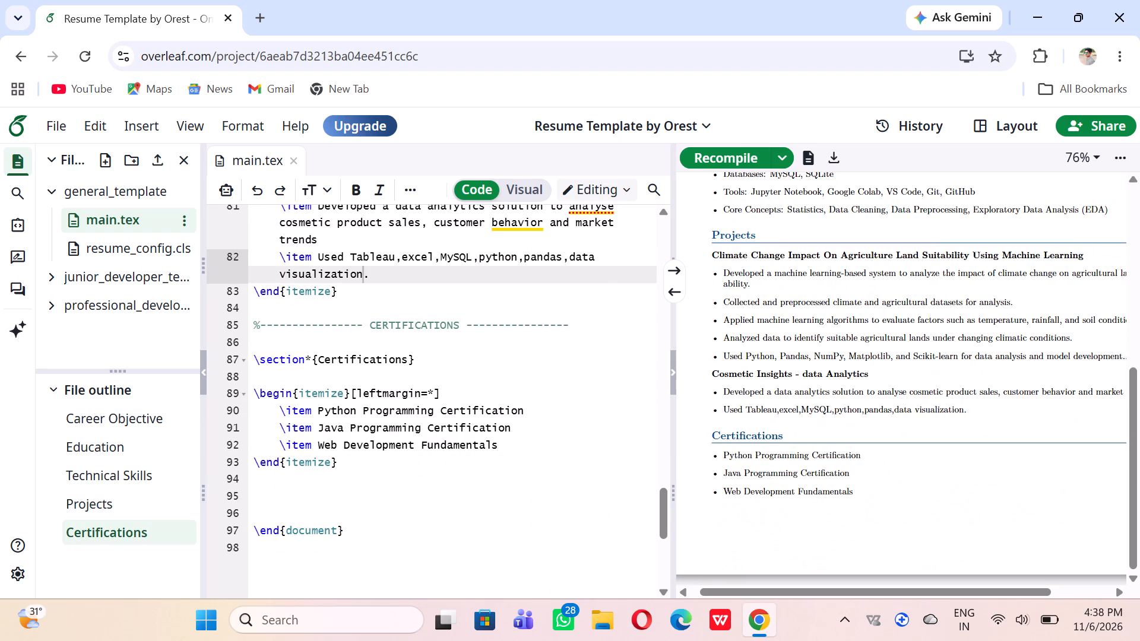
{"action": "left_click_drag", "start_coordinate": [408, 360], "coordinate": [327, 357]}
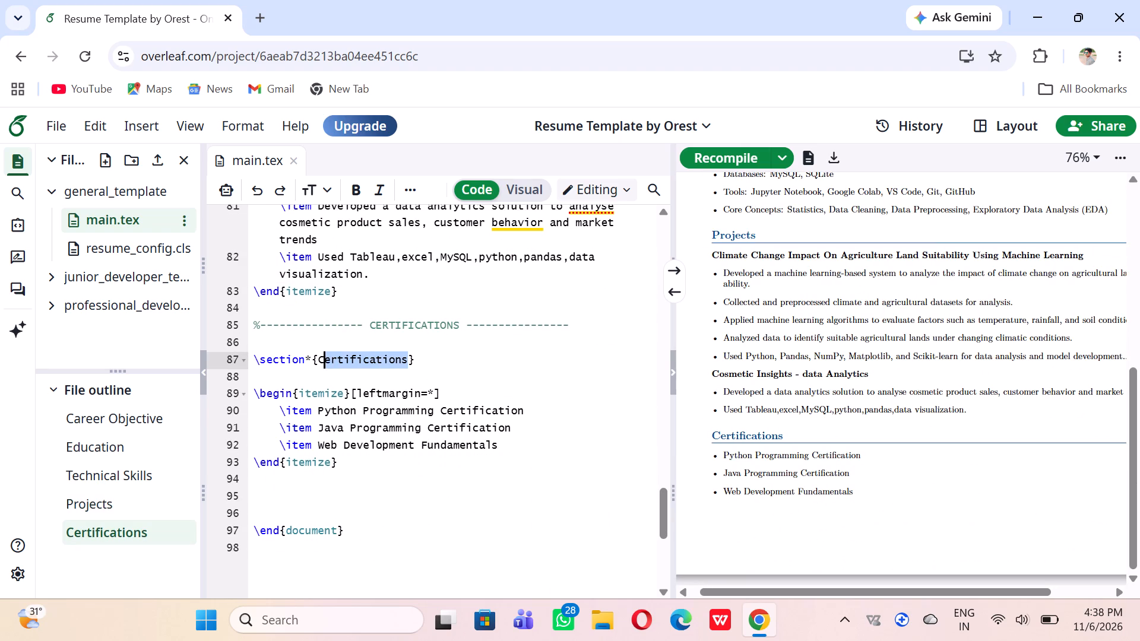
{"action": "left_click_drag", "start_coordinate": [327, 357], "coordinate": [321, 360]}
{"action": "key", "text": "BackSpace"}
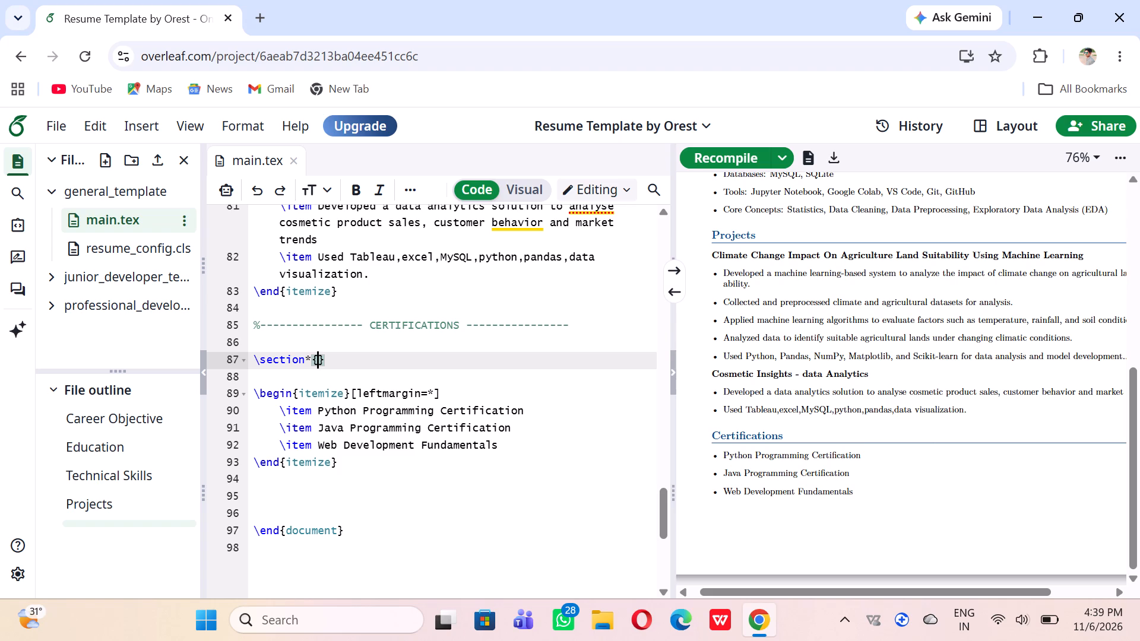
{"action": "type", "text": "Inter"}
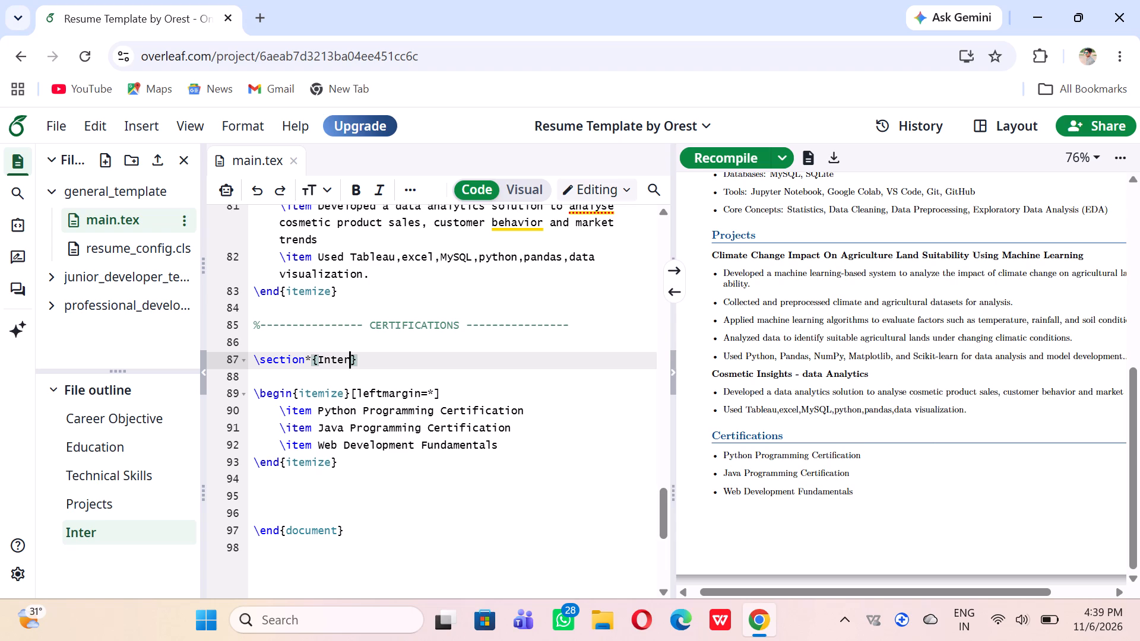
{"action": "type", "text": "nship"}
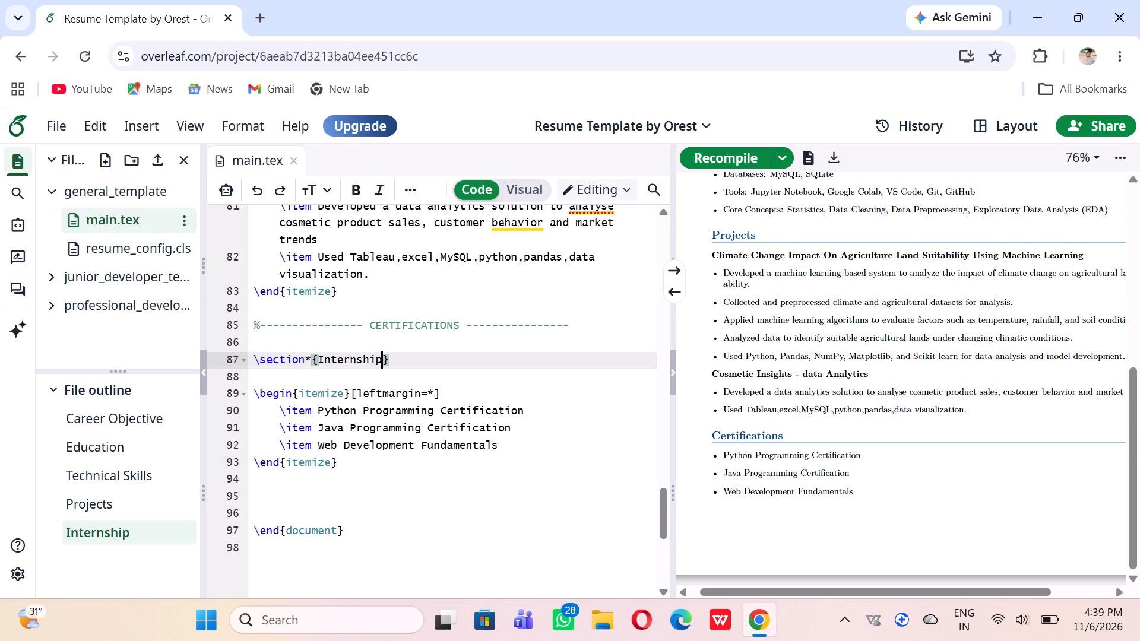
{"action": "key", "text": "s"}
Recompile the resume PDF with the renamed section heading.
{"action": "left_click", "coordinate": [723, 157]}
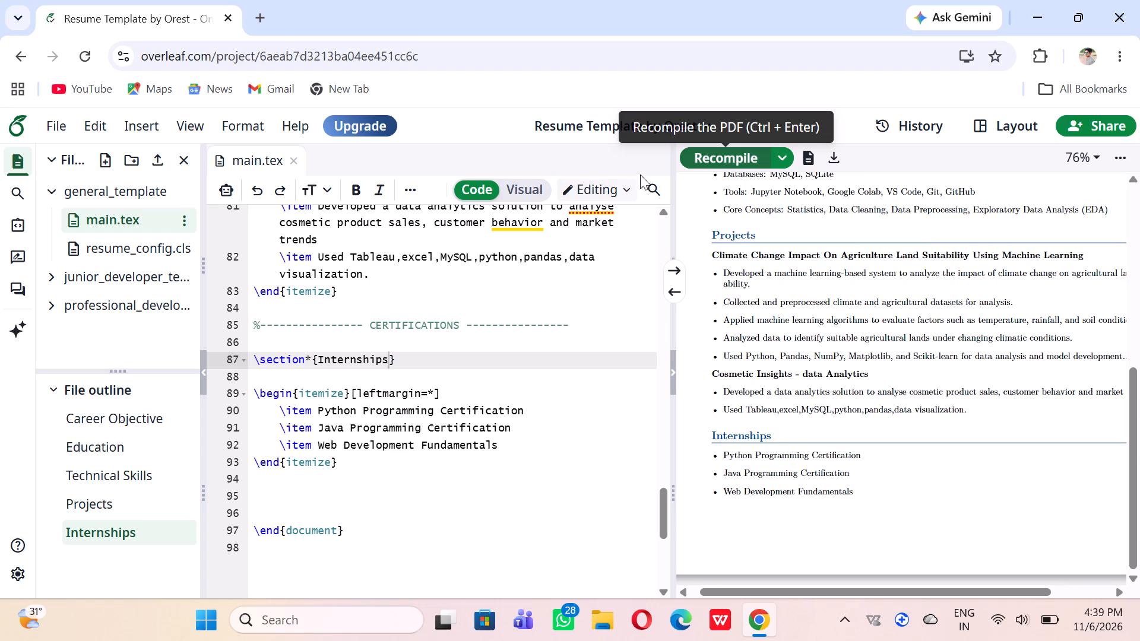
Review the LaTeX source from the contact header down to the last bullet of the Internships section.
{"action": "scroll", "coordinate": [619, 186], "scroll_direction": "up", "scroll_amount": 4}
{"action": "scroll", "coordinate": [514, 320], "scroll_direction": "up", "scroll_amount": 5}
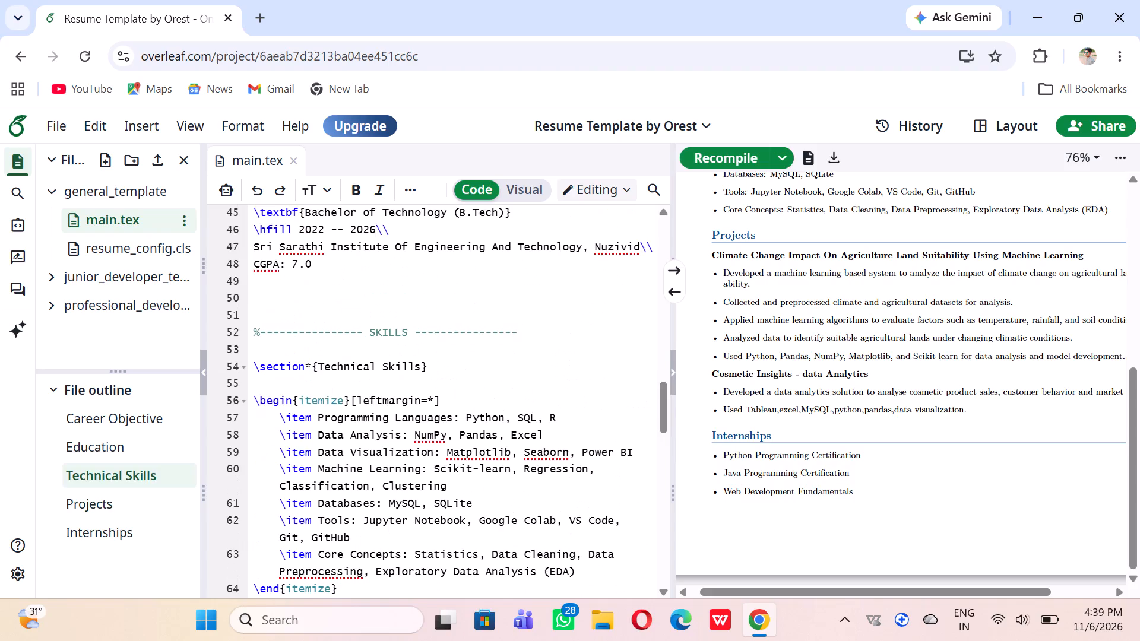
{"action": "scroll", "coordinate": [514, 320], "scroll_direction": "up", "scroll_amount": 3}
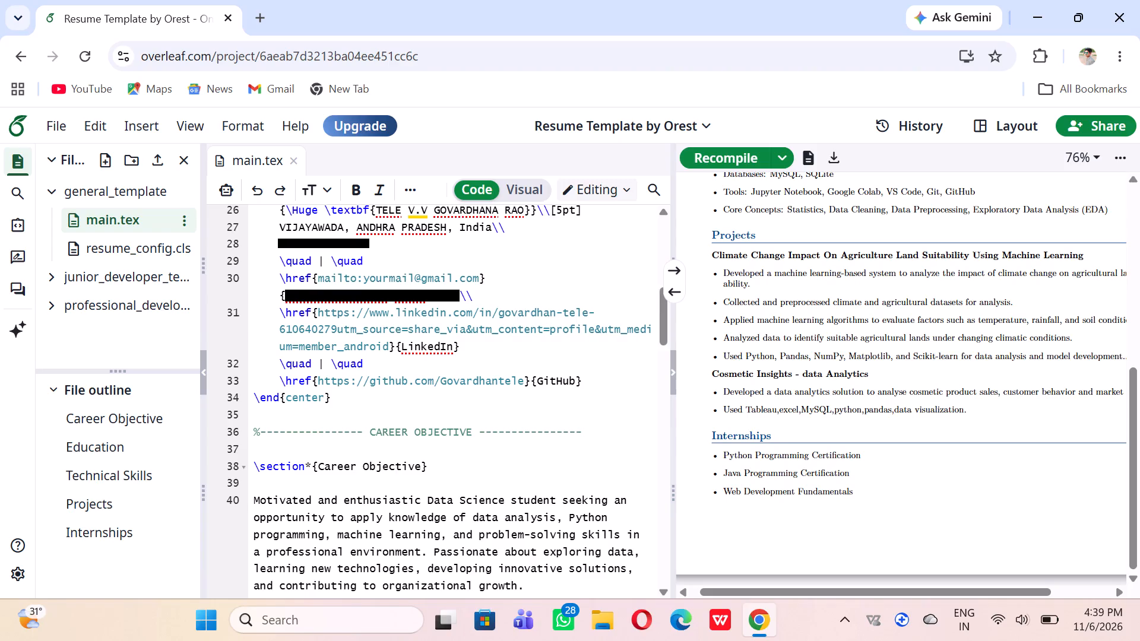
{"action": "scroll", "coordinate": [514, 320], "scroll_direction": "down", "scroll_amount": 3}
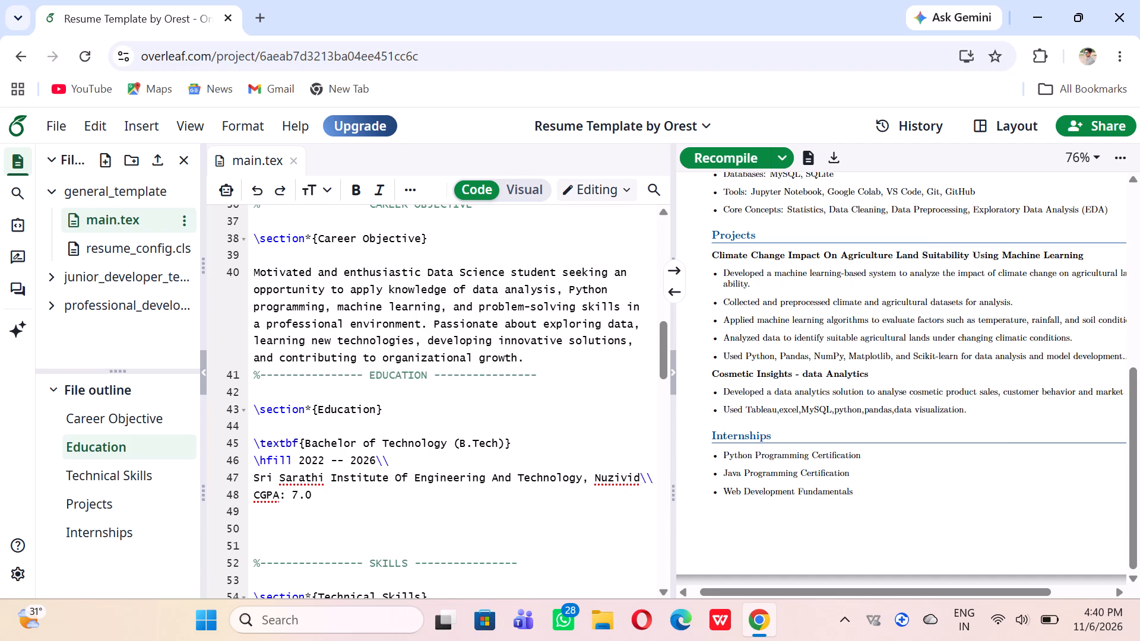
{"action": "scroll", "coordinate": [514, 320], "scroll_direction": "down", "scroll_amount": 1}
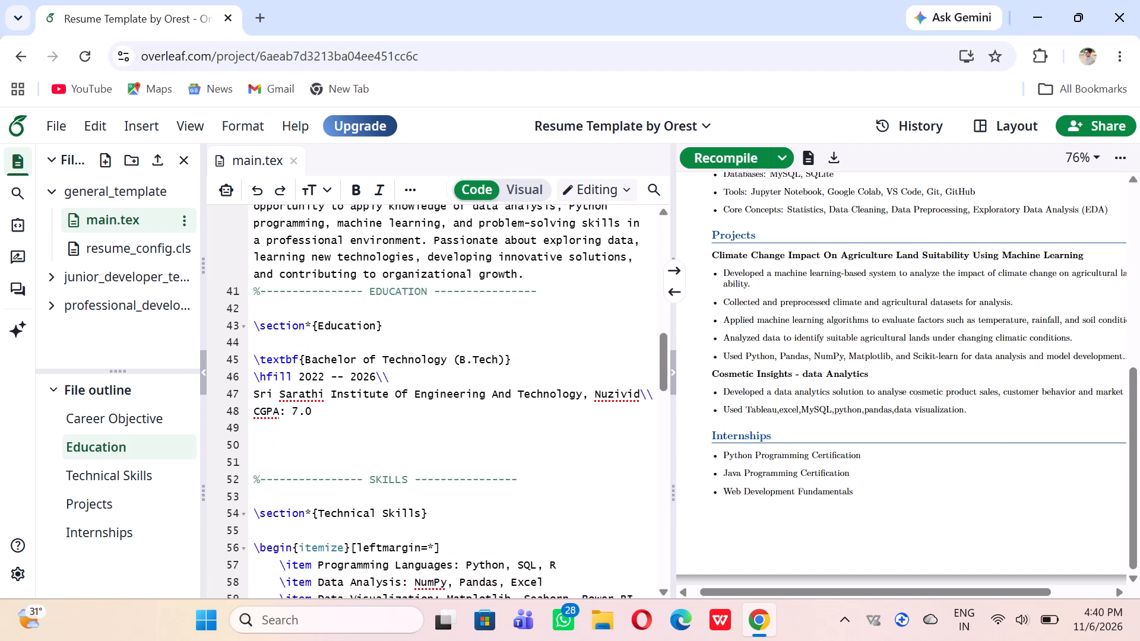
{"action": "scroll", "coordinate": [514, 320], "scroll_direction": "down", "scroll_amount": 5}
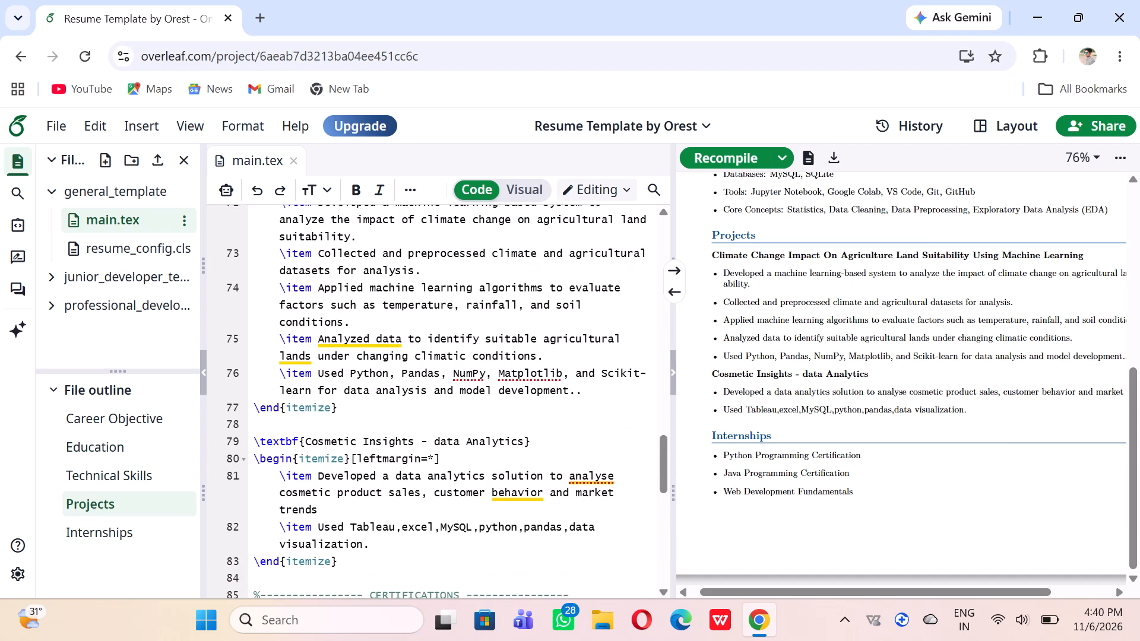
{"action": "scroll", "coordinate": [514, 320], "scroll_direction": "down", "scroll_amount": 3}
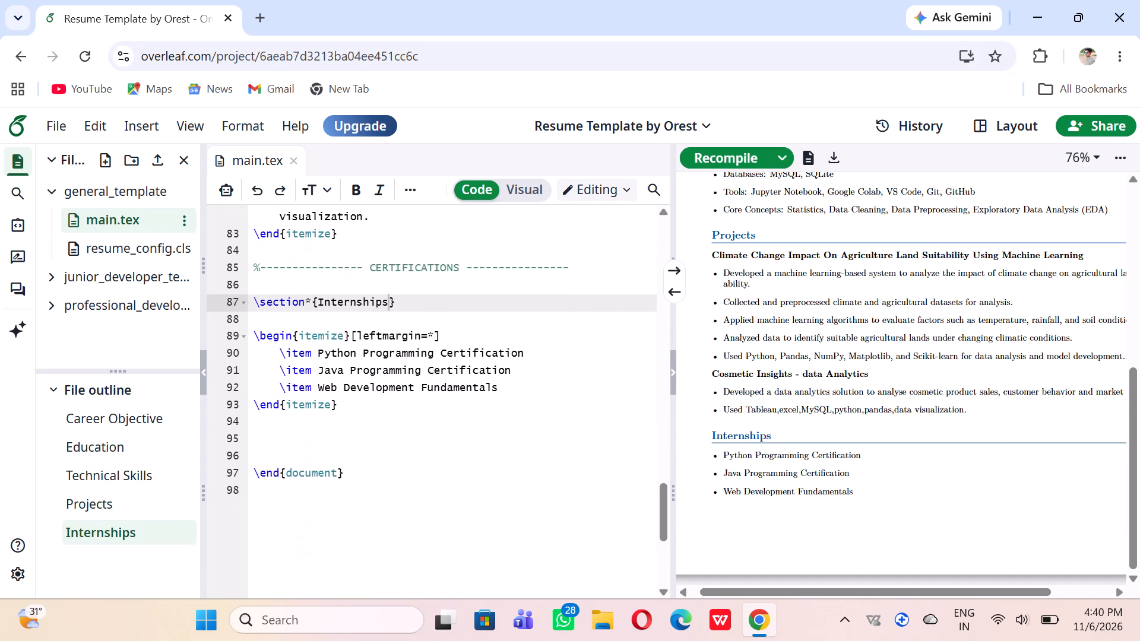
{"action": "left_click", "coordinate": [510, 383]}
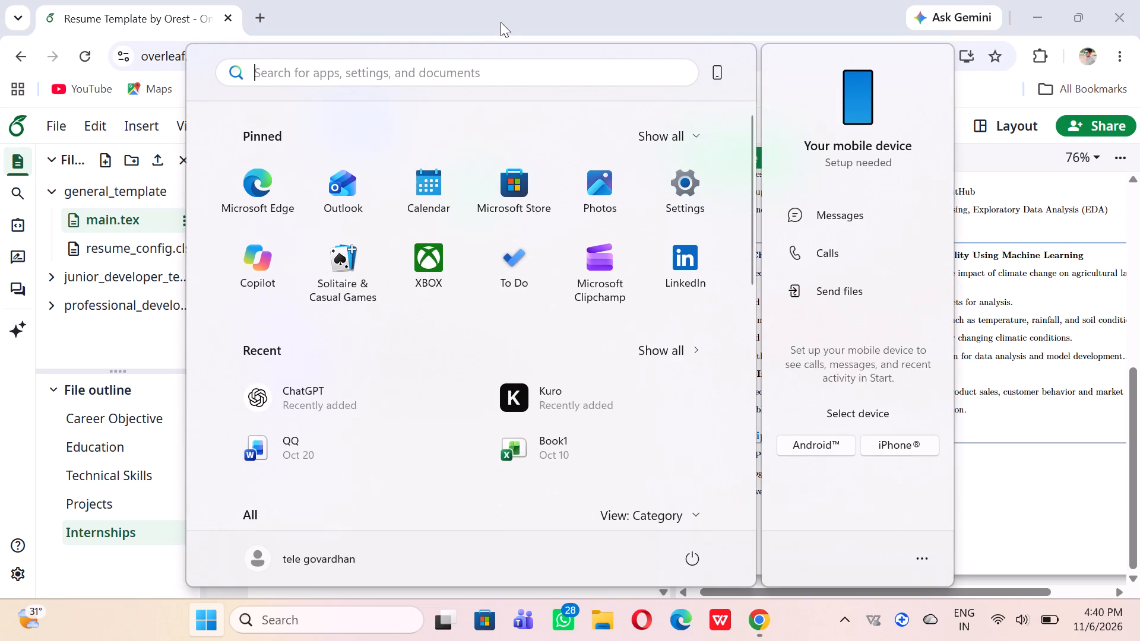
{"action": "left_click", "coordinate": [501, 22]}
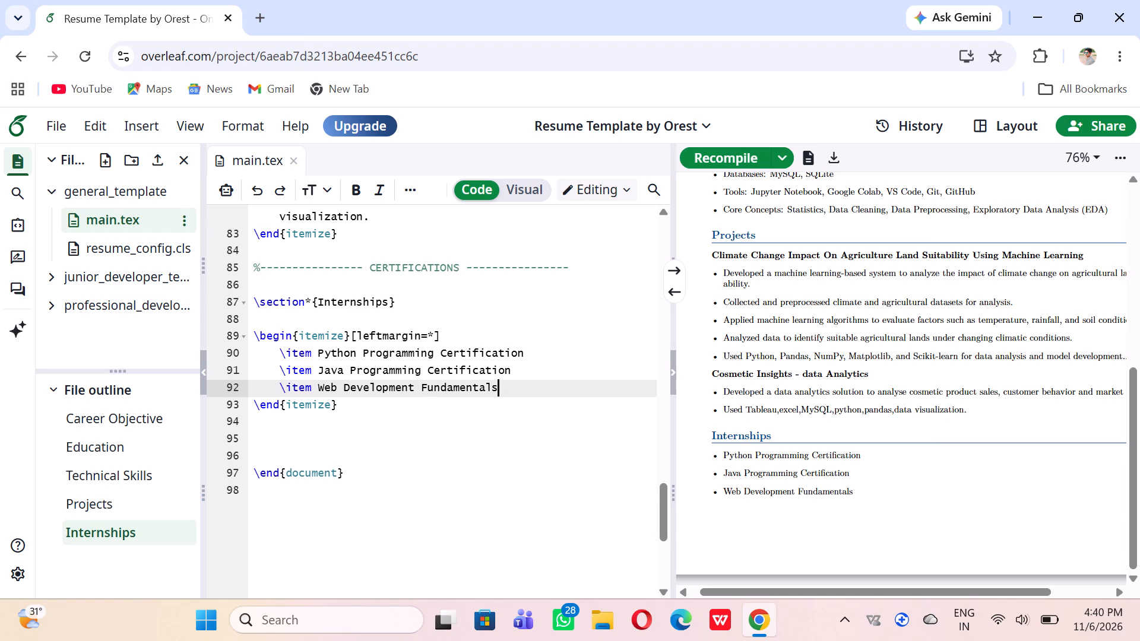
Examine the Projects and Internships source again and look over the compiled resume preview up to its header.
{"action": "scroll", "coordinate": [477, 365], "scroll_direction": "up", "scroll_amount": 2}
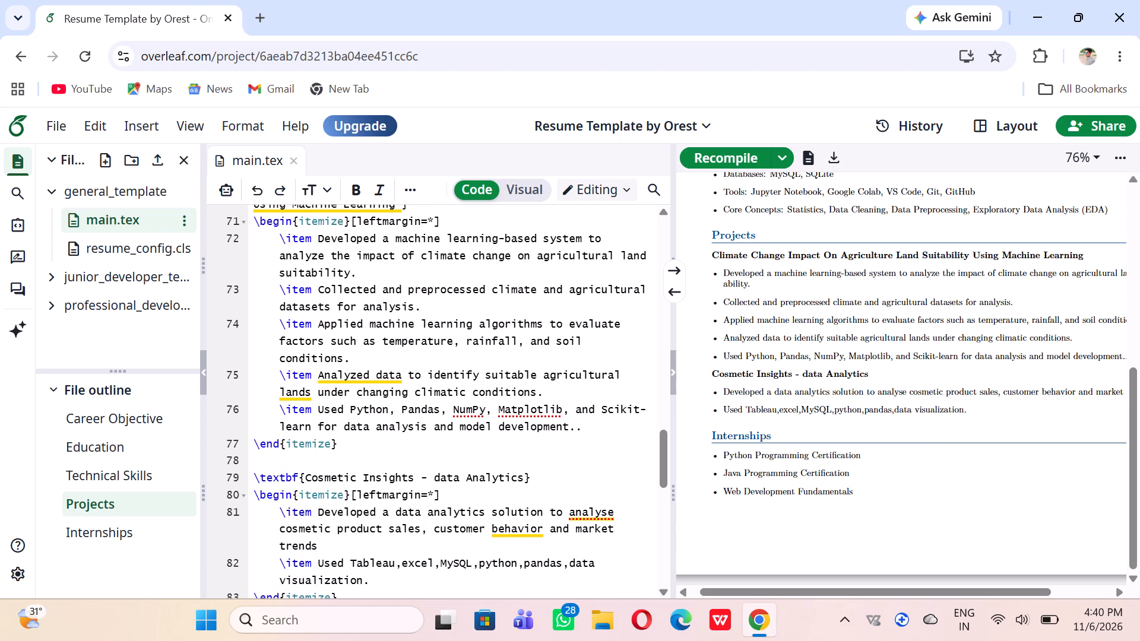
{"action": "scroll", "coordinate": [477, 365], "scroll_direction": "down", "scroll_amount": 2}
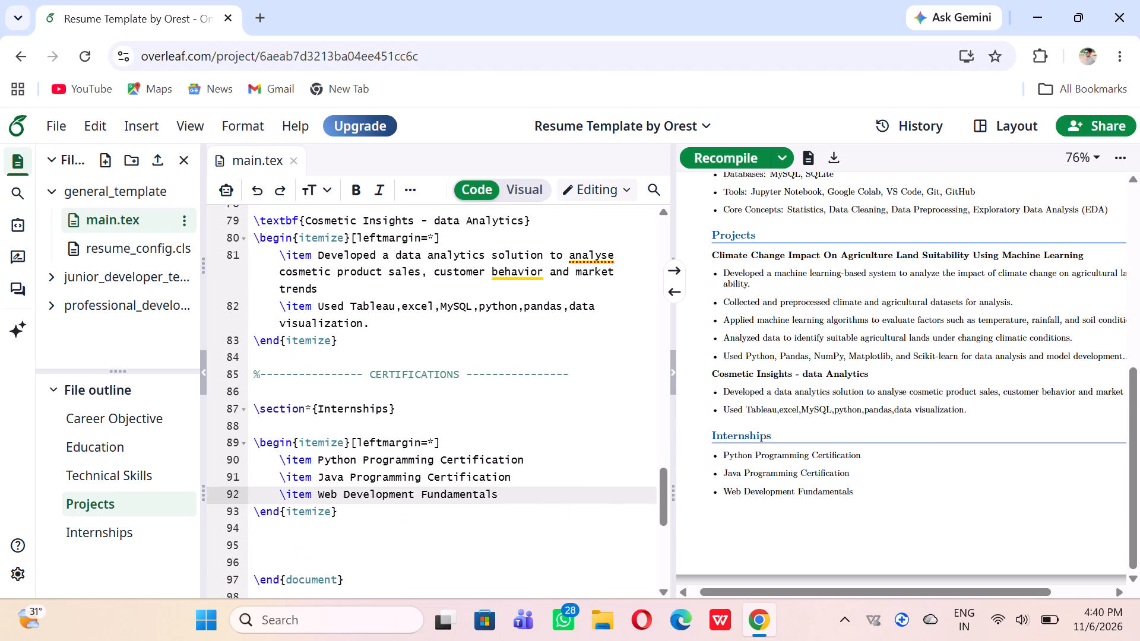
{"action": "scroll", "coordinate": [480, 328], "scroll_direction": "down", "scroll_amount": 4}
{"action": "scroll", "coordinate": [480, 328], "scroll_direction": "up", "scroll_amount": 3}
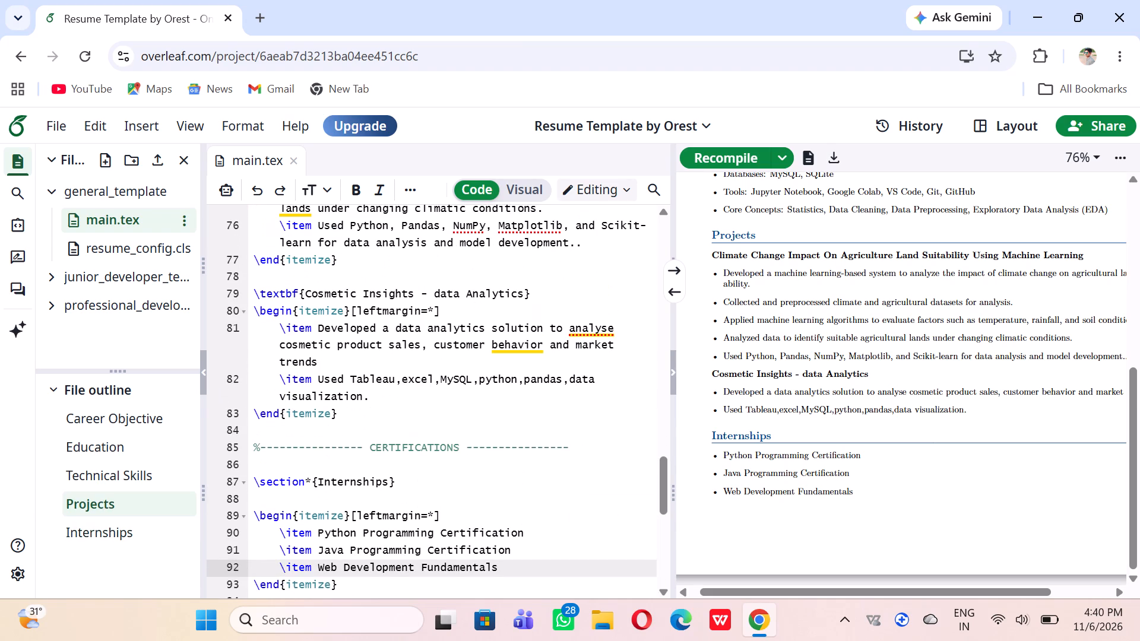
{"action": "scroll", "coordinate": [811, 332], "scroll_direction": "down", "scroll_amount": 2}
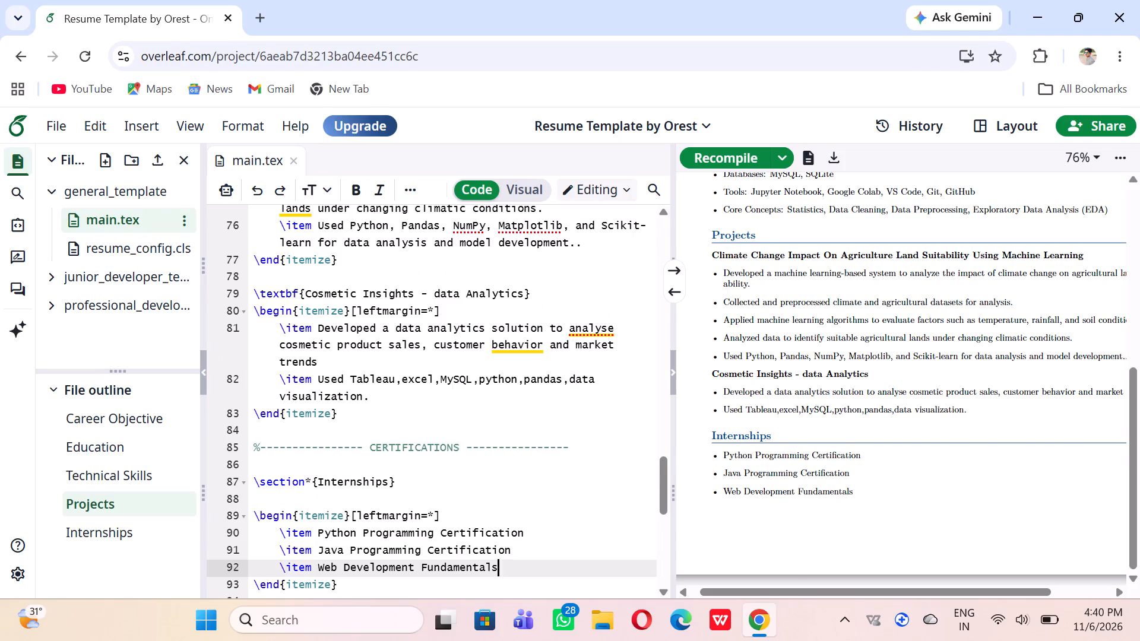
{"action": "scroll", "coordinate": [811, 332], "scroll_direction": "up", "scroll_amount": 3}
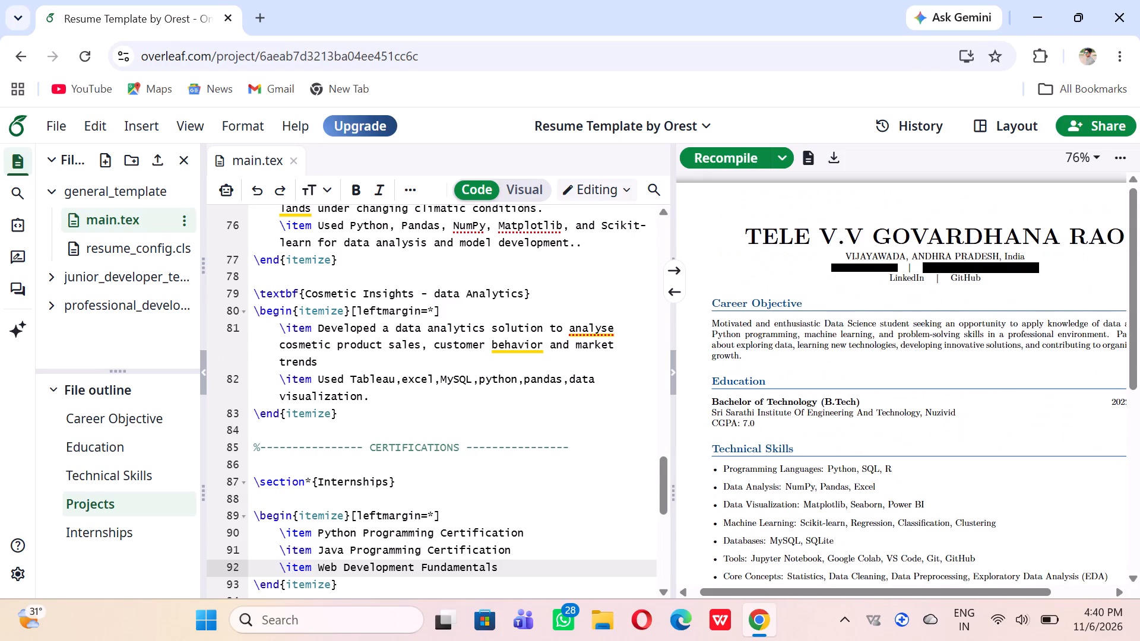
{"action": "scroll", "coordinate": [811, 332], "scroll_direction": "down", "scroll_amount": 1}
{"action": "scroll", "coordinate": [811, 332], "scroll_direction": "up", "scroll_amount": 1}
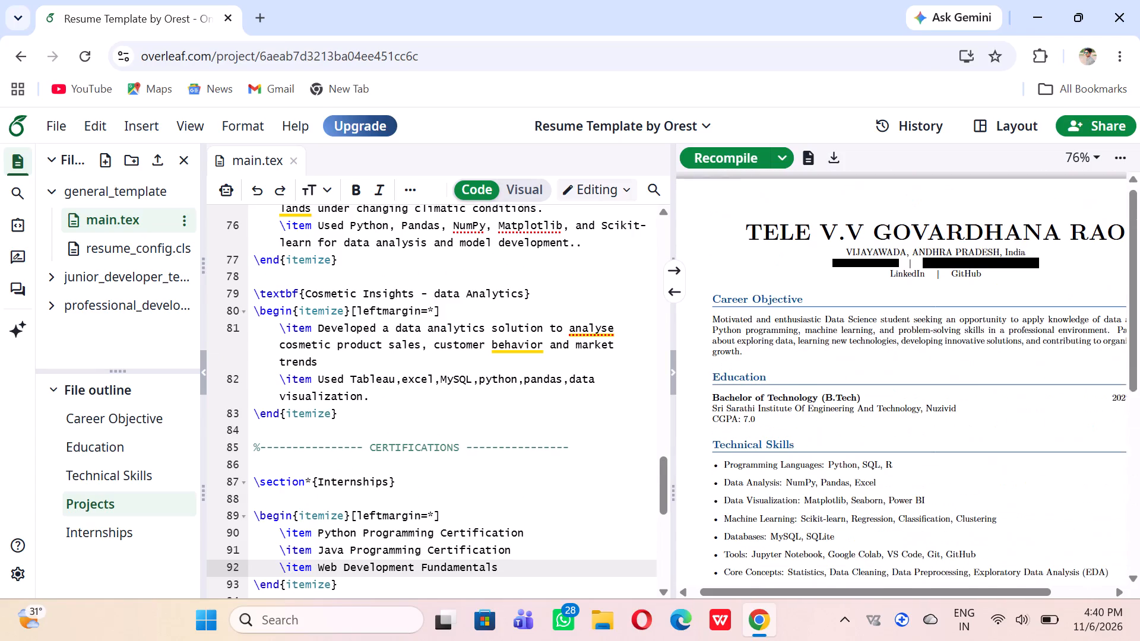
{"action": "scroll", "coordinate": [811, 332], "scroll_direction": "up", "scroll_amount": 2}
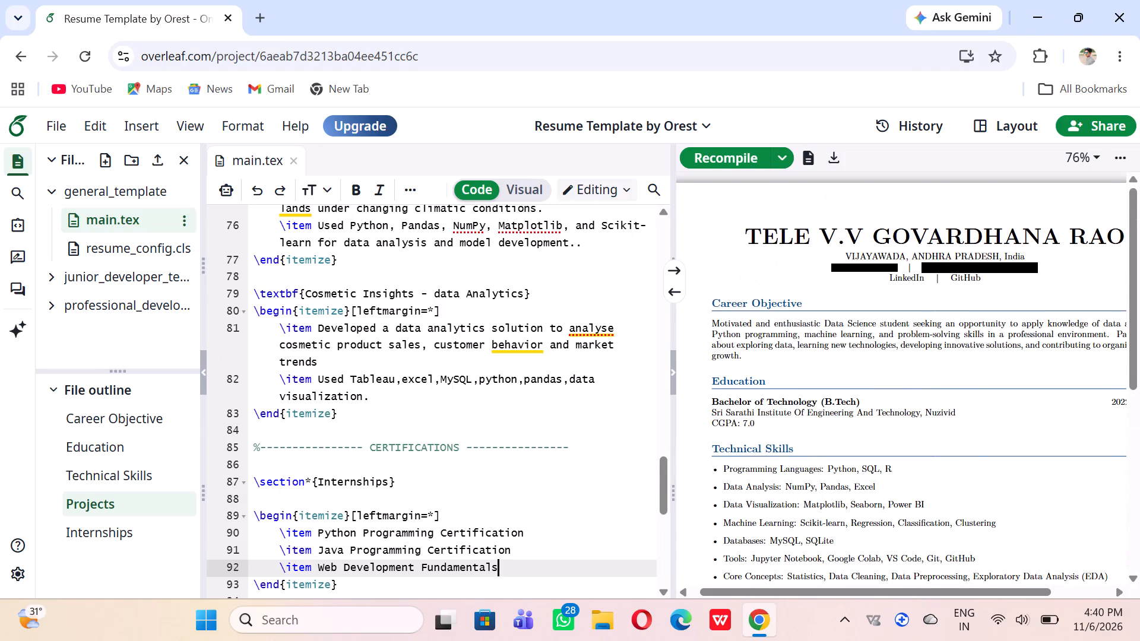
{"action": "scroll", "coordinate": [811, 332], "scroll_direction": "up", "scroll_amount": 2}
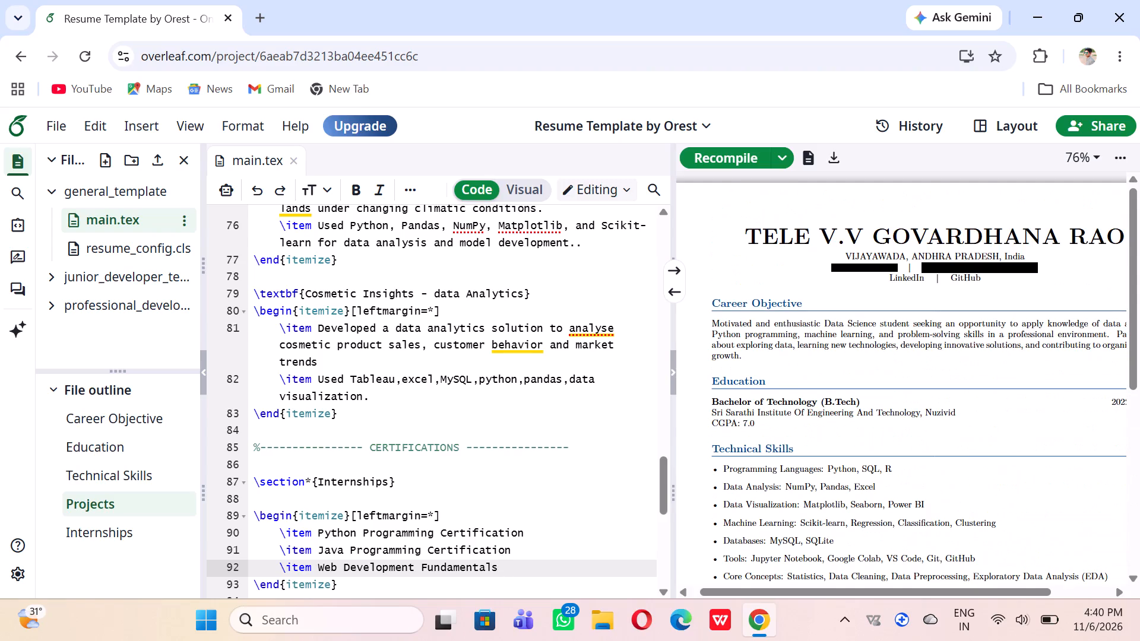
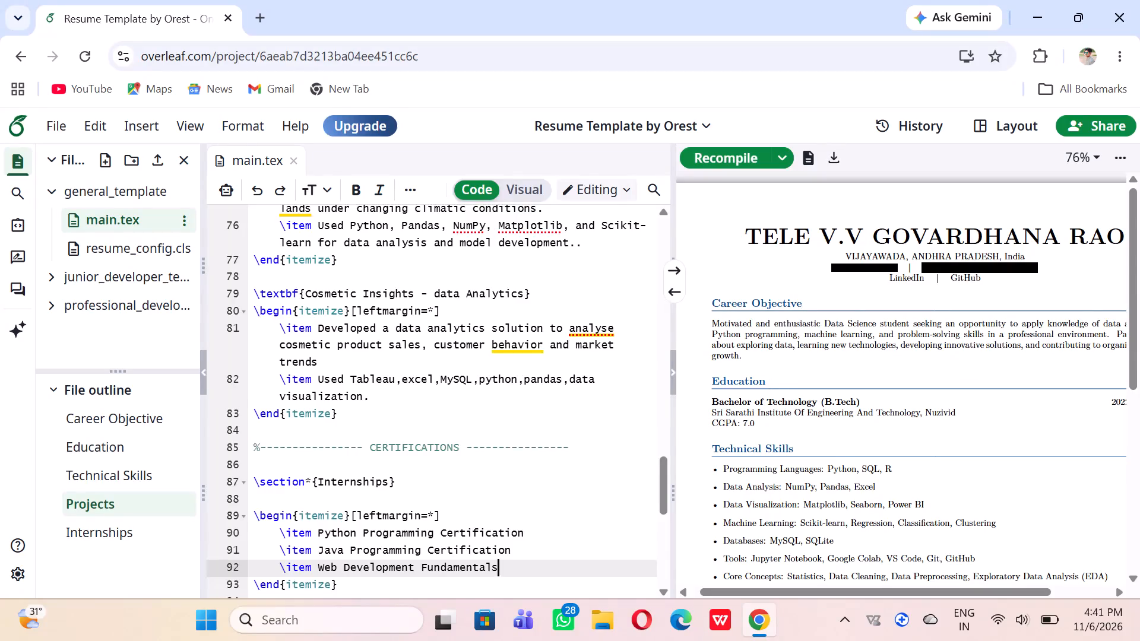
Examine the Internships section source, from its heading through its three bullet items to the end of the document.
{"action": "scroll", "coordinate": [584, 345], "scroll_direction": "down", "scroll_amount": 2}
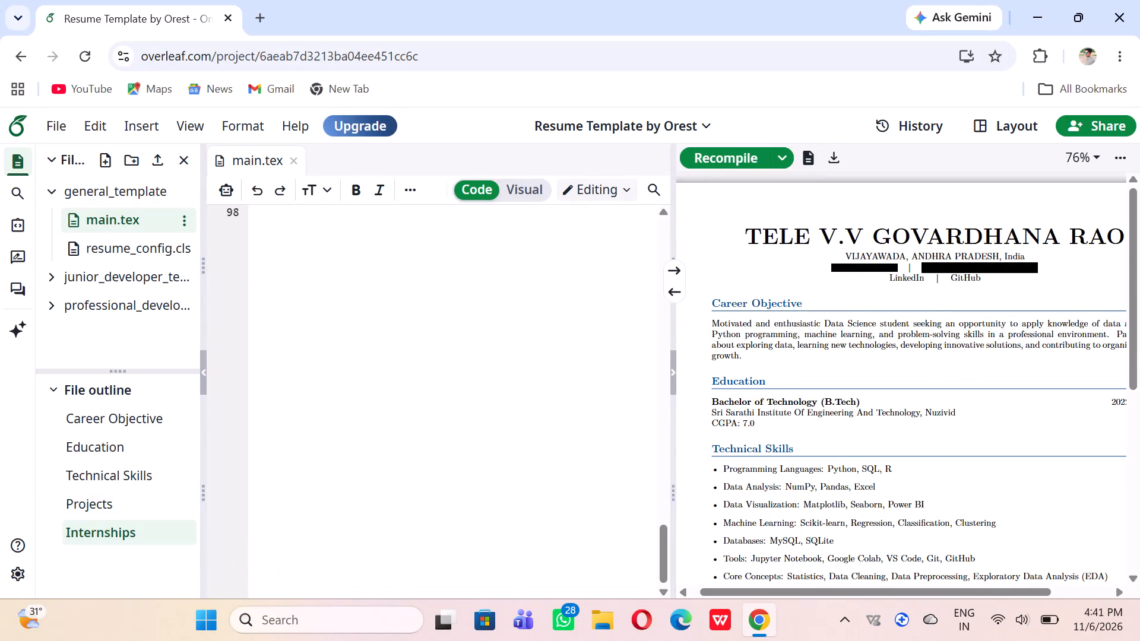
{"action": "scroll", "coordinate": [584, 345], "scroll_direction": "up", "scroll_amount": 5}
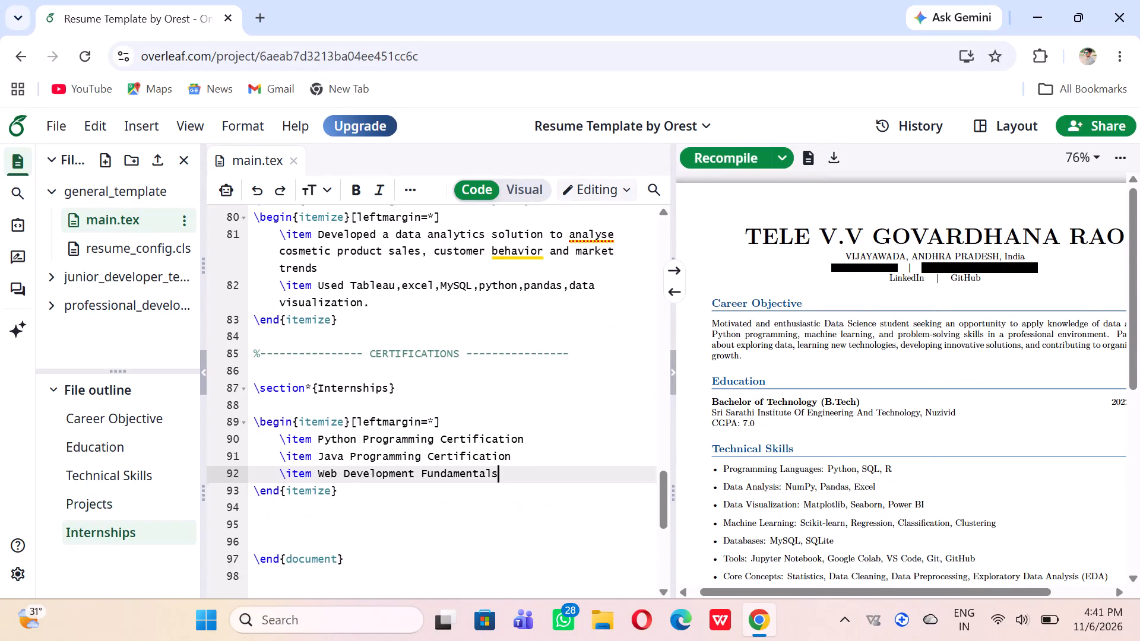
{"action": "scroll", "coordinate": [584, 345], "scroll_direction": "up", "scroll_amount": 1}
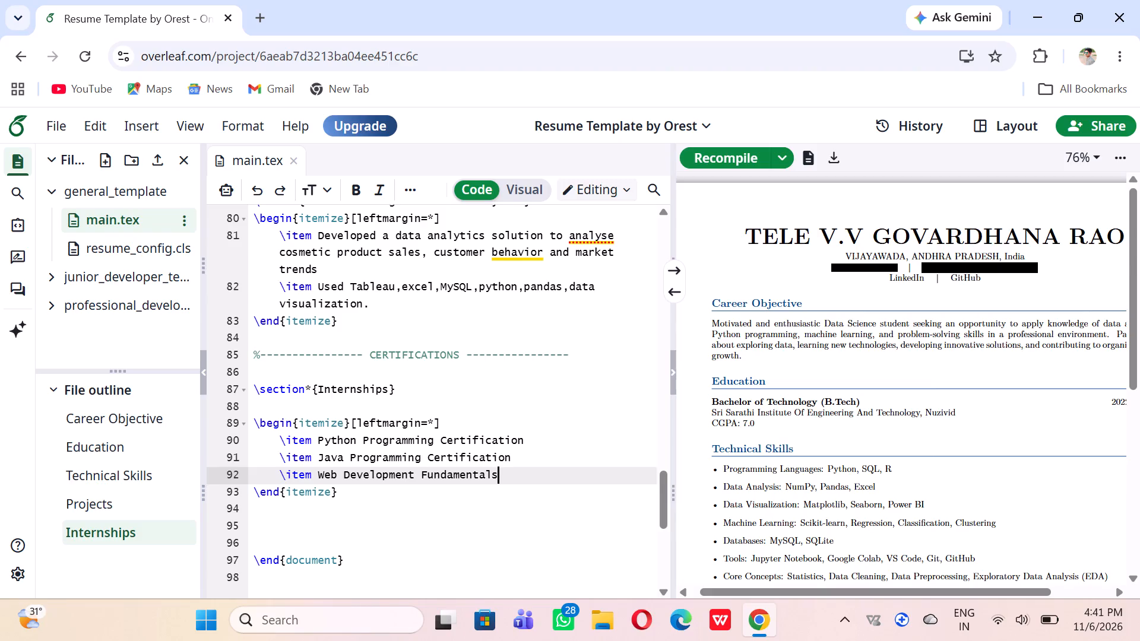
{"action": "scroll", "coordinate": [584, 345], "scroll_direction": "down", "scroll_amount": 1}
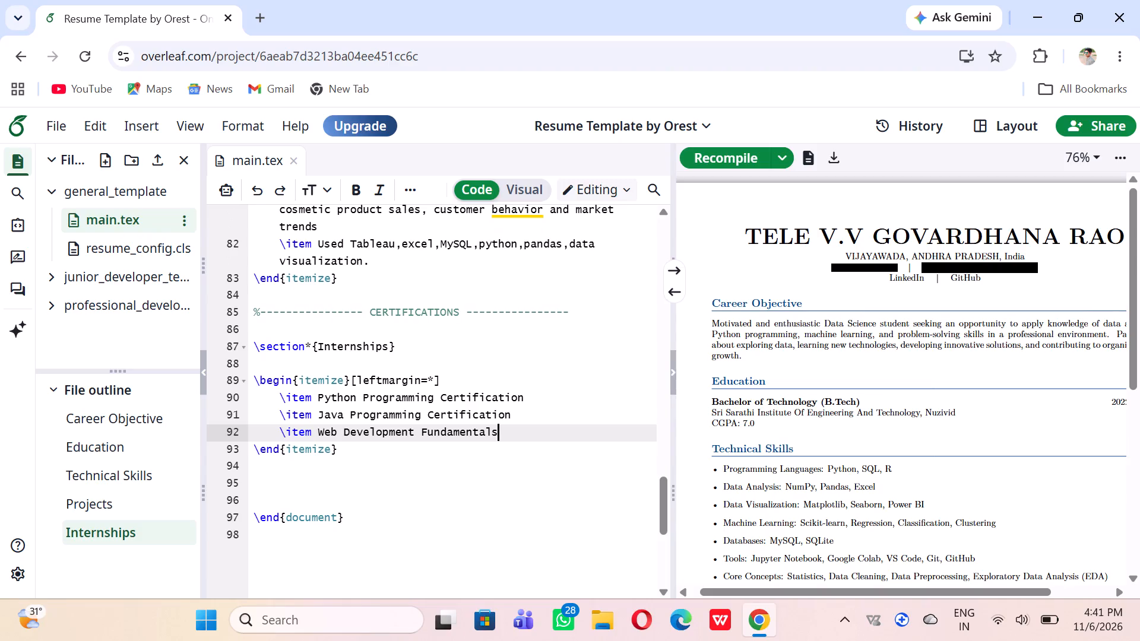
{"action": "left_click_drag", "start_coordinate": [503, 439], "coordinate": [273, 402]}
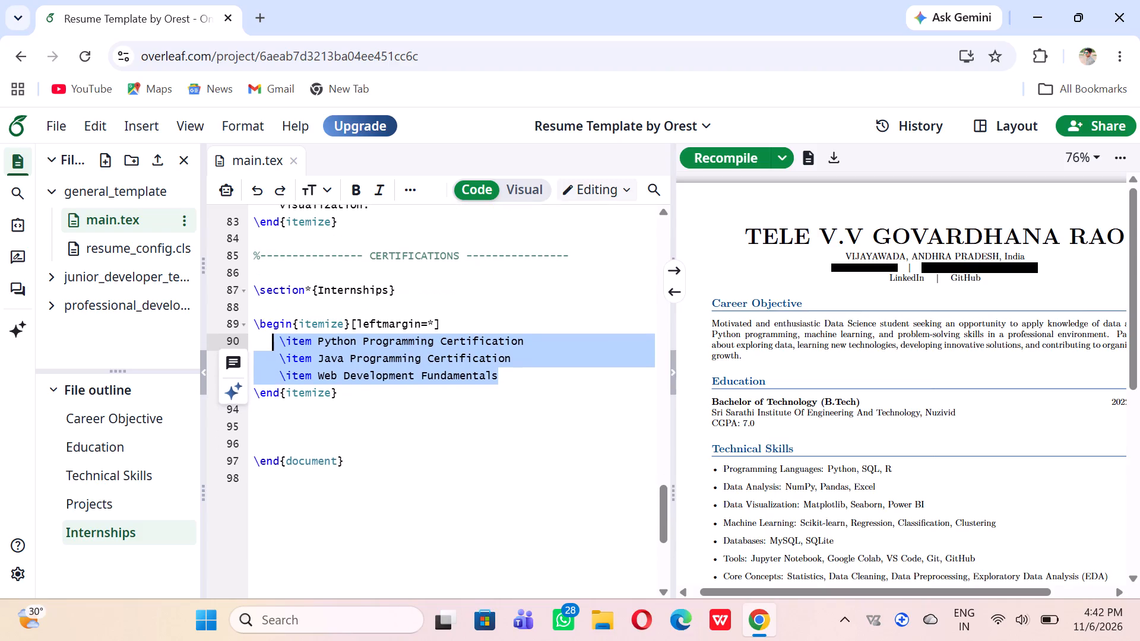
{"action": "scroll", "coordinate": [273, 402], "scroll_direction": "up", "scroll_amount": 1}
{"action": "left_click", "coordinate": [273, 402]}
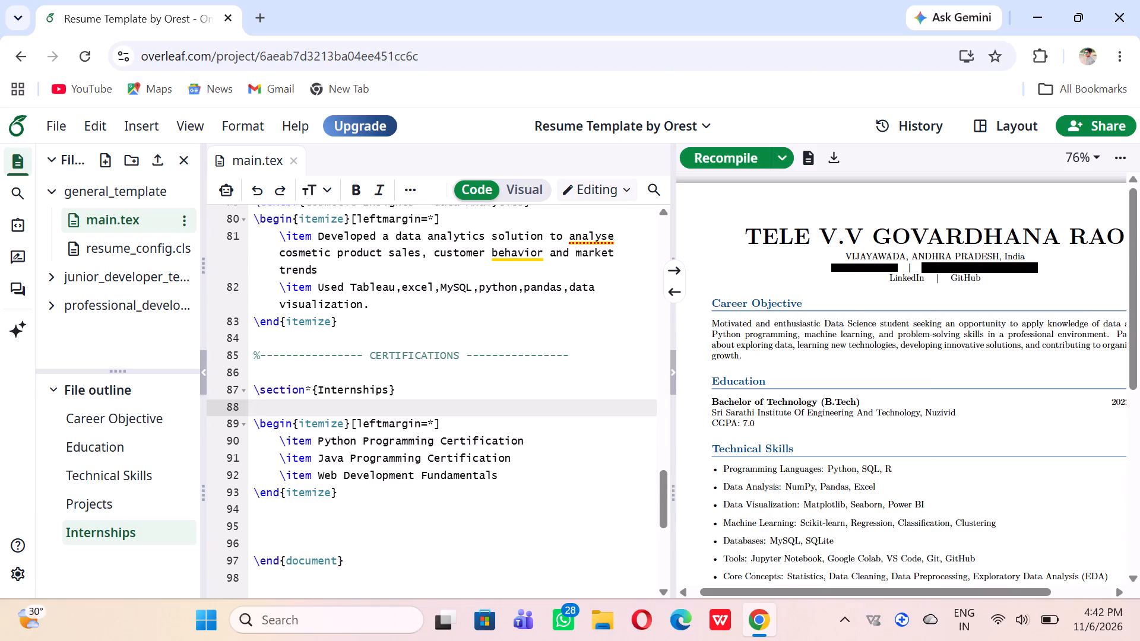
{"action": "scroll", "coordinate": [273, 402], "scroll_direction": "down", "scroll_amount": 1}
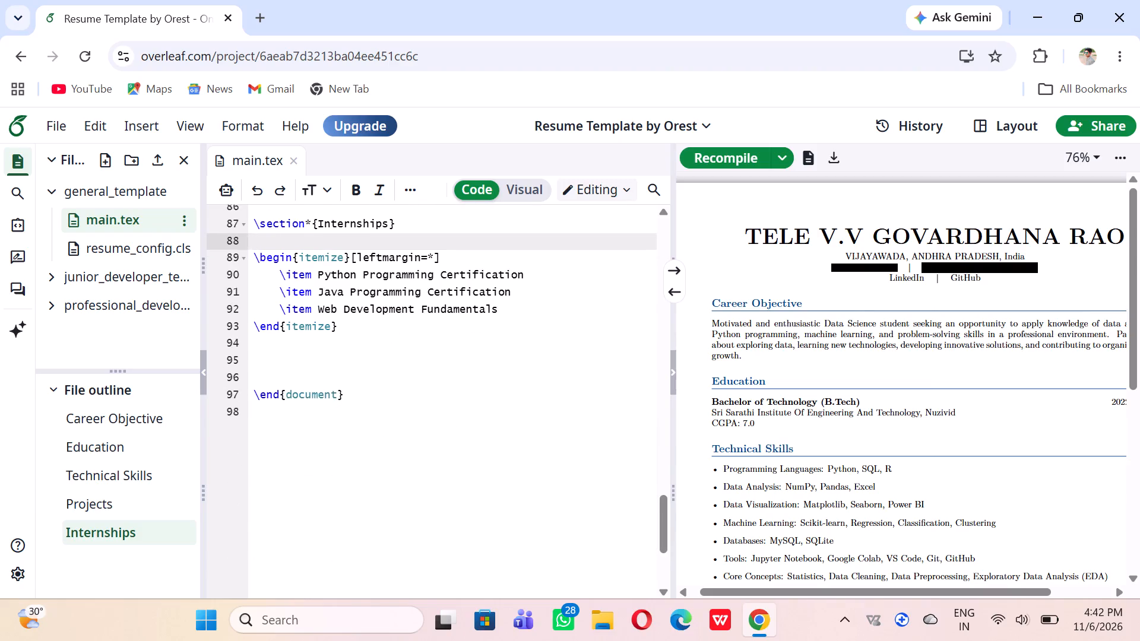
{"action": "left_click", "coordinate": [520, 309]}
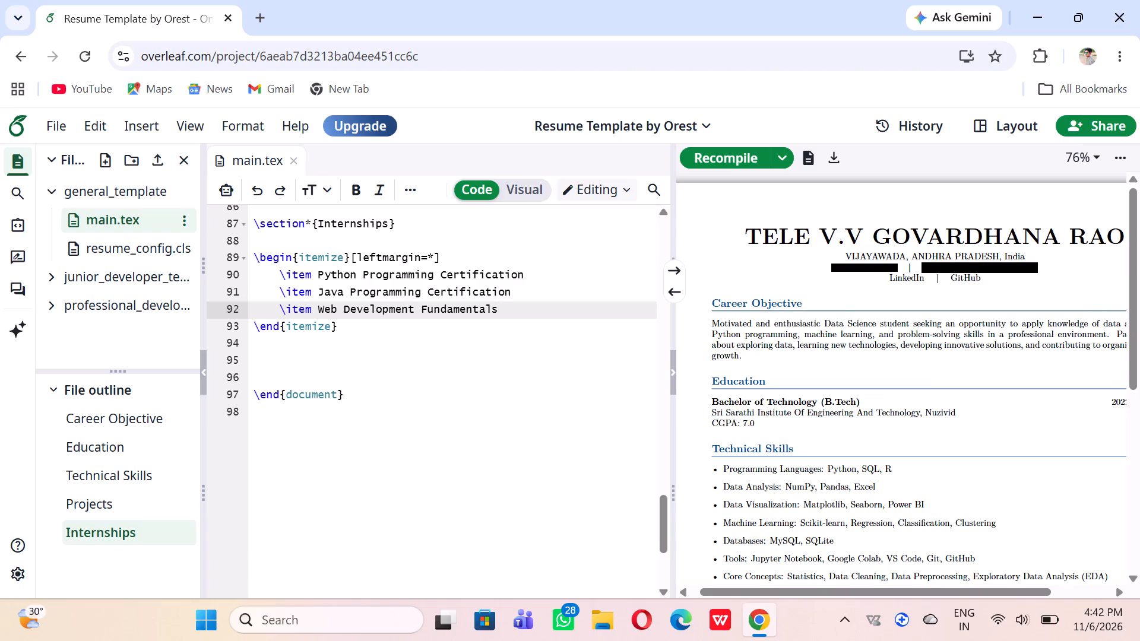
{"action": "left_click_drag", "start_coordinate": [520, 309], "coordinate": [319, 277]}
{"action": "left_click", "coordinate": [319, 277]}
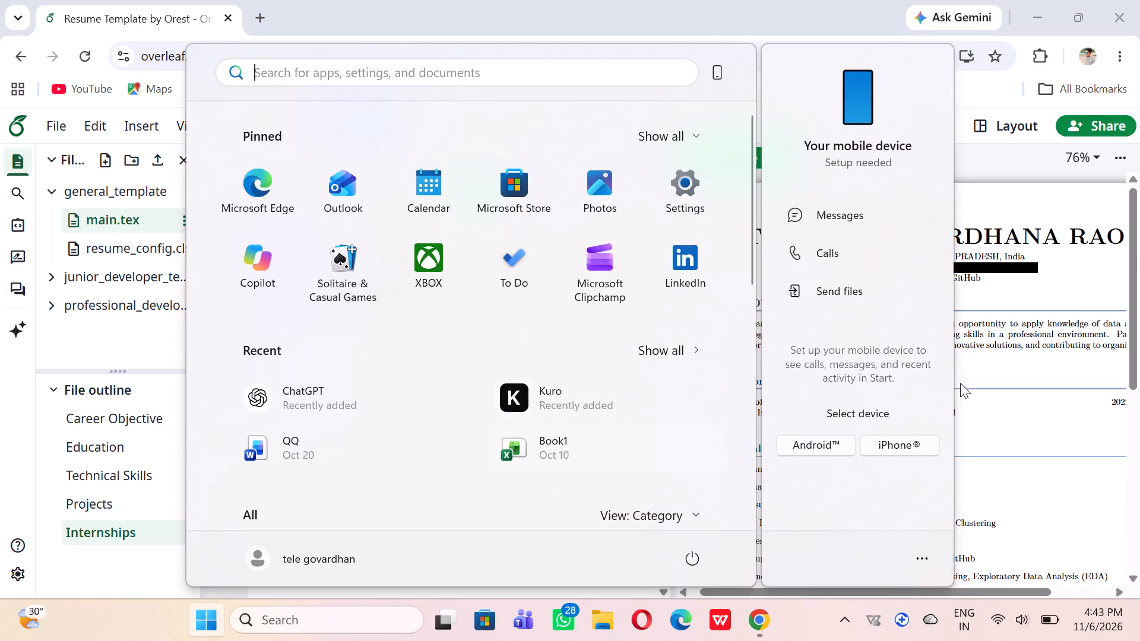
{"action": "left_click", "coordinate": [1007, 336]}
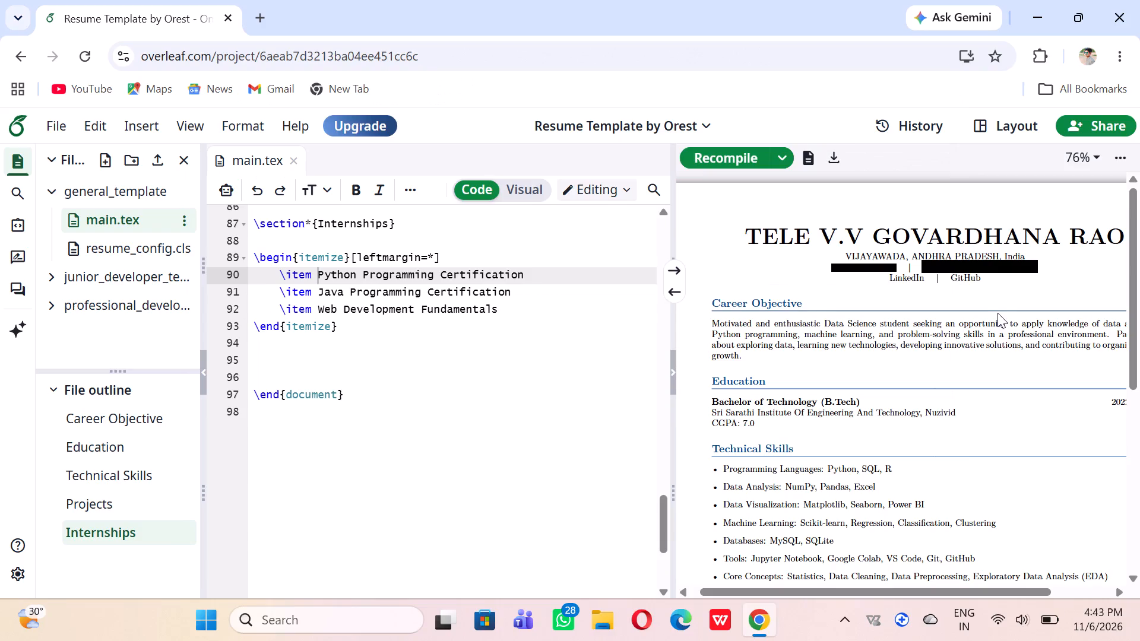
Open the resume's GitHub link, go to the grainpalette rice-type classification repository and copy its HTTPS clone URL.
{"action": "left_click", "coordinate": [970, 275], "text": "ctrl"}
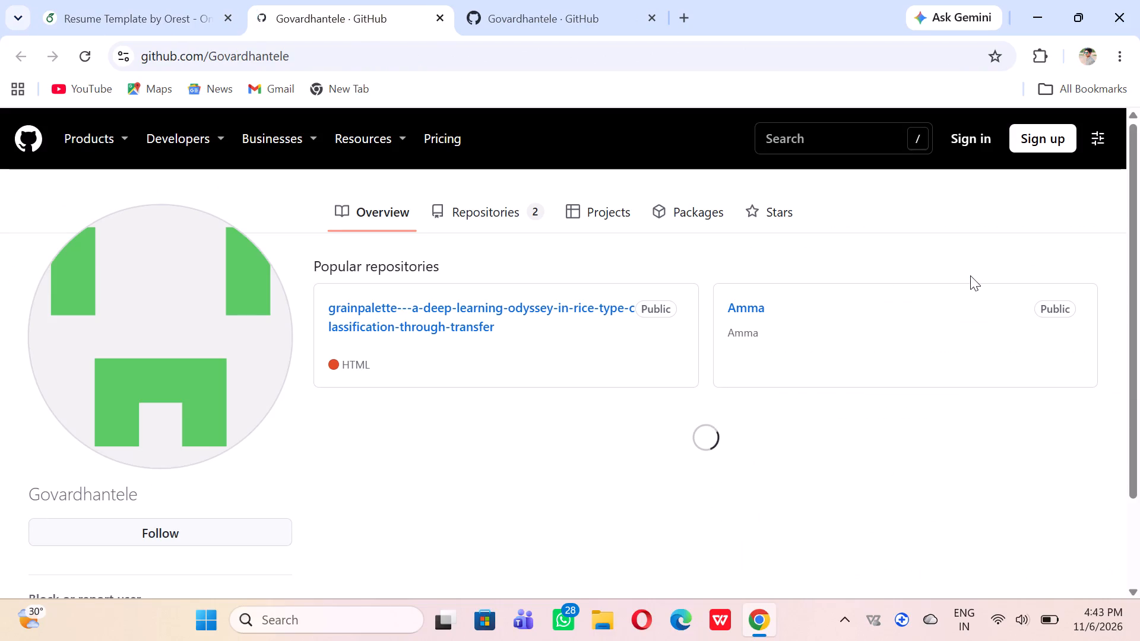
{"action": "left_click", "coordinate": [541, 313]}
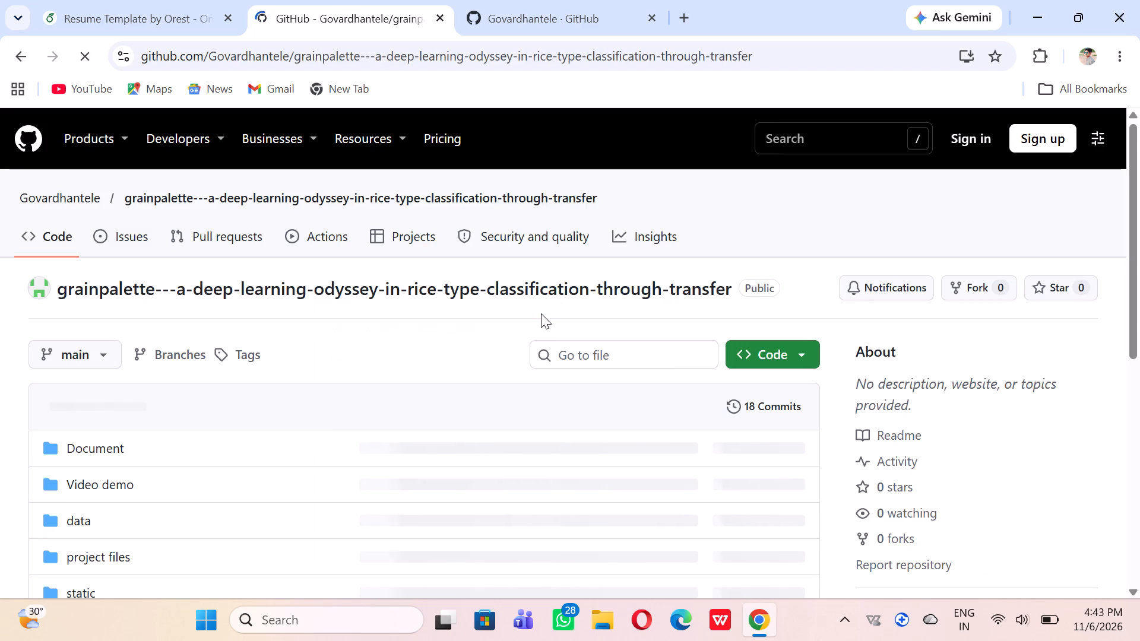
{"action": "scroll", "coordinate": [541, 313], "scroll_direction": "down", "scroll_amount": 2}
{"action": "scroll", "coordinate": [541, 313], "scroll_direction": "up", "scroll_amount": 2}
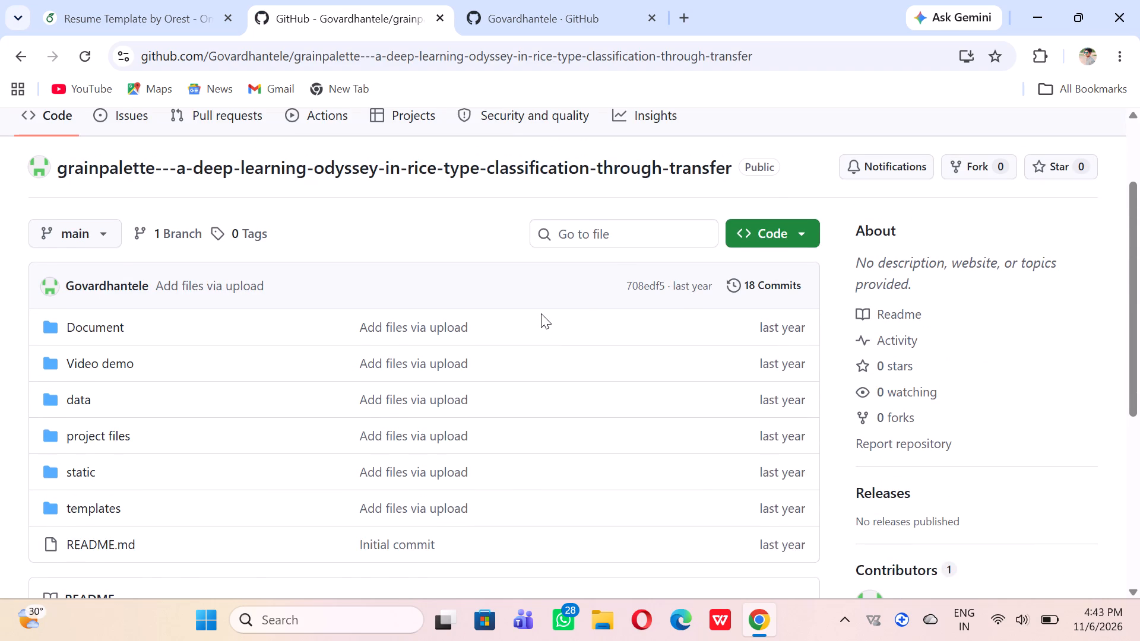
{"action": "left_click", "coordinate": [784, 257]}
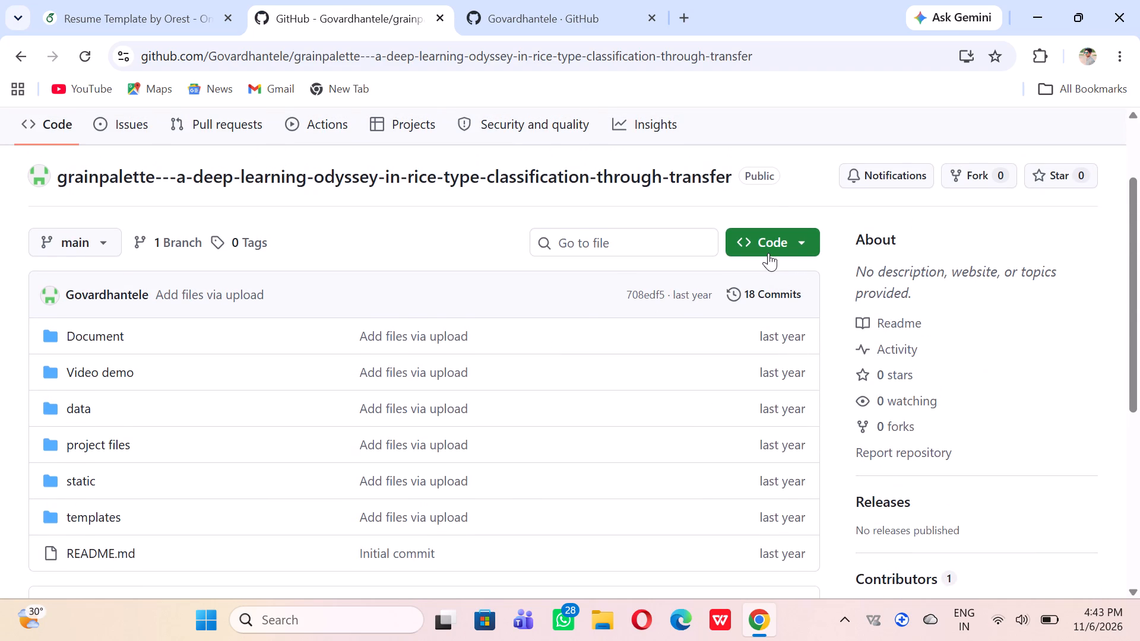
{"action": "left_click", "coordinate": [768, 253]}
{"action": "left_click", "coordinate": [794, 352]}
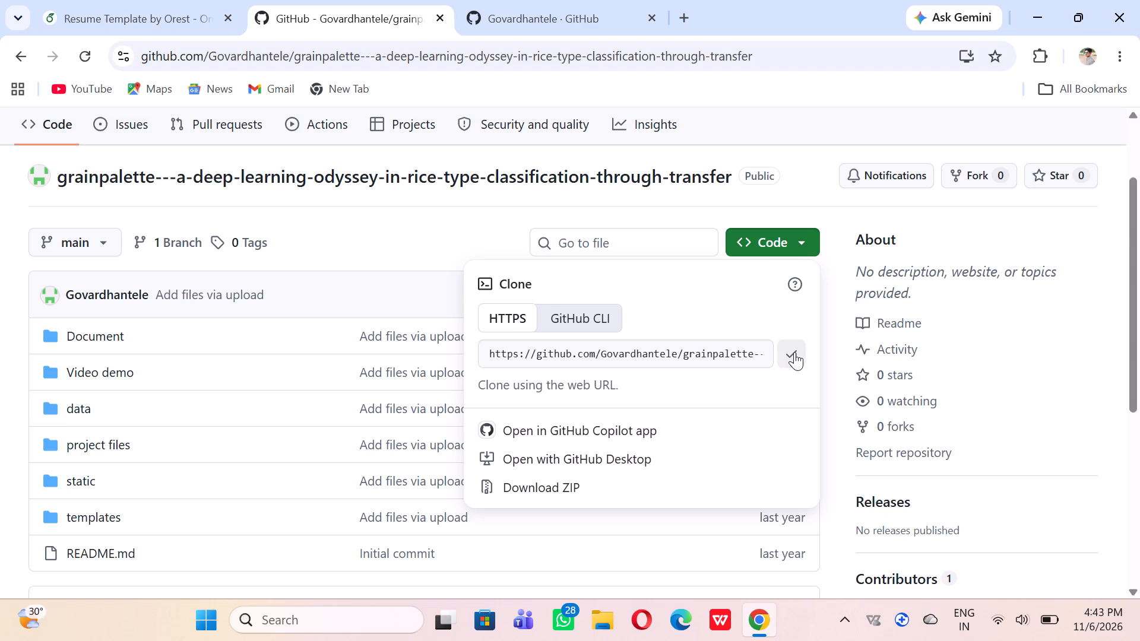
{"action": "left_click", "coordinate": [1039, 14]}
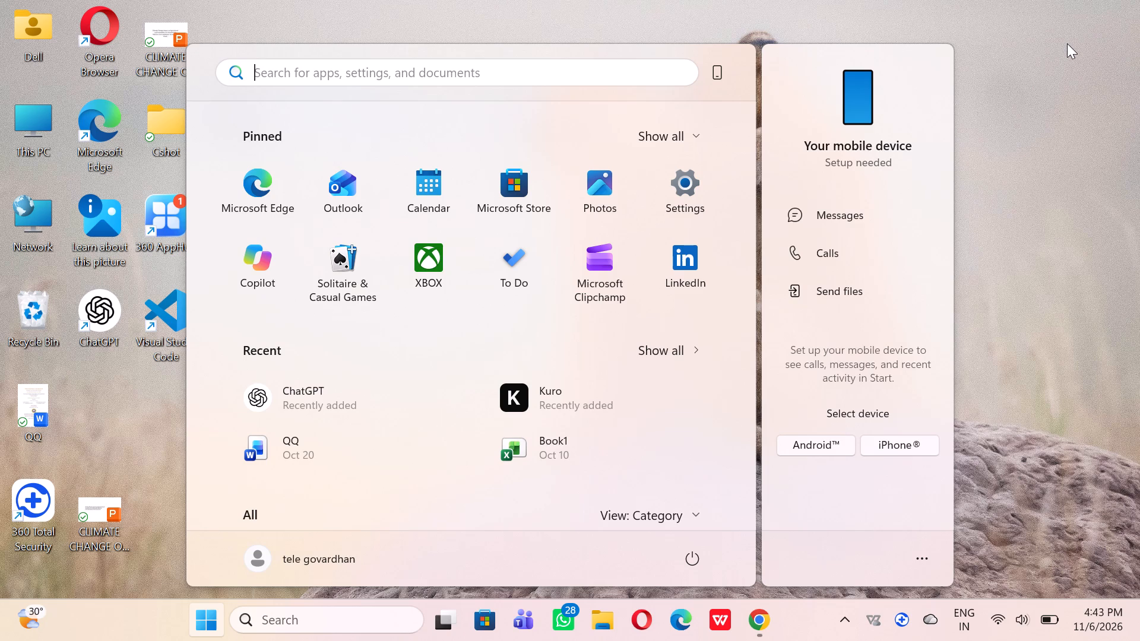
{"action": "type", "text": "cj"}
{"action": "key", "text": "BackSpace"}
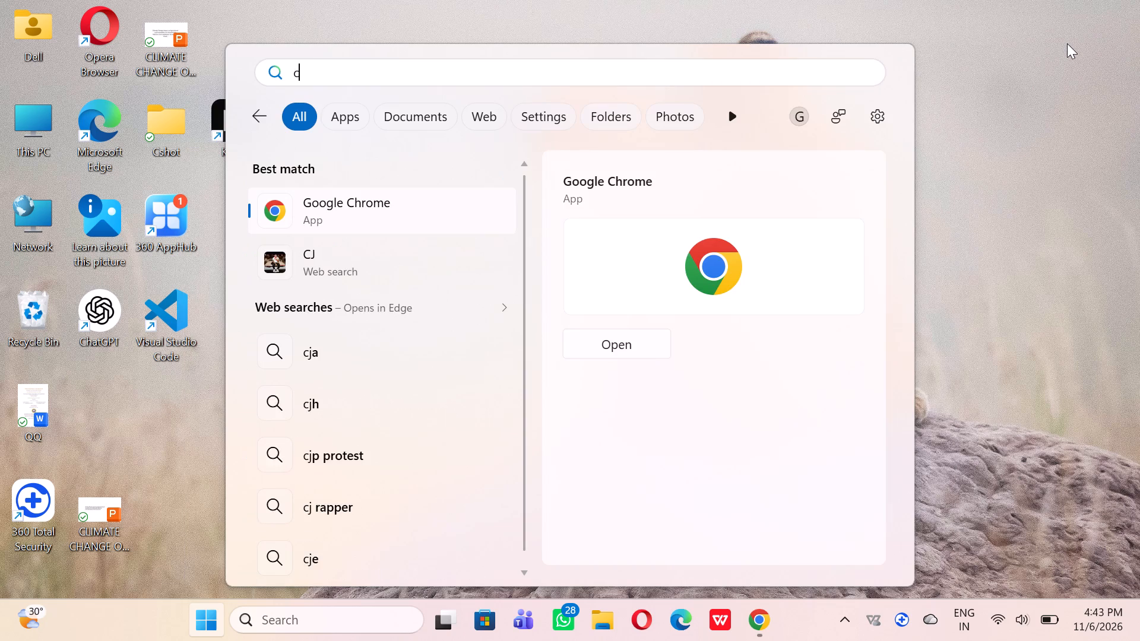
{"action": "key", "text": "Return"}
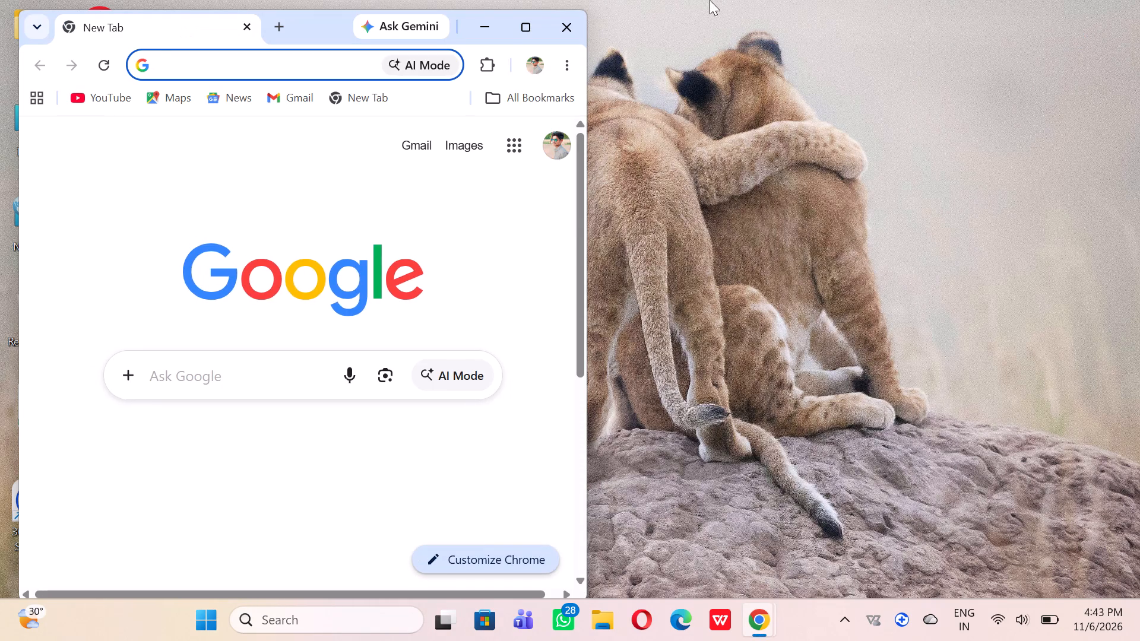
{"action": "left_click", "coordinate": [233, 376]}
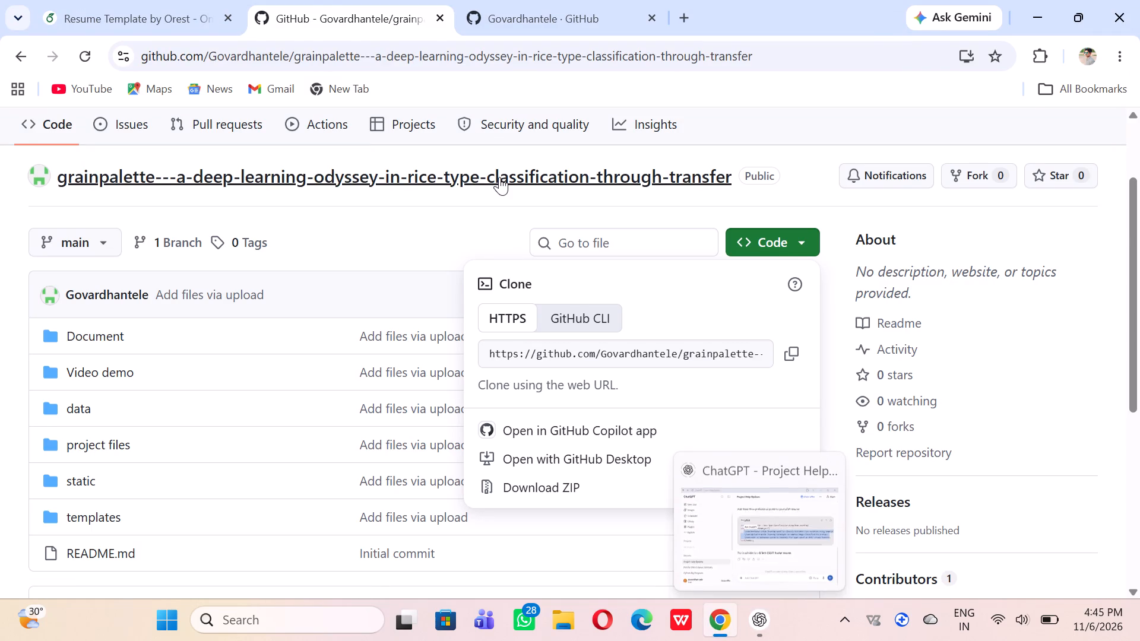
{"action": "left_click", "coordinate": [142, 4]}
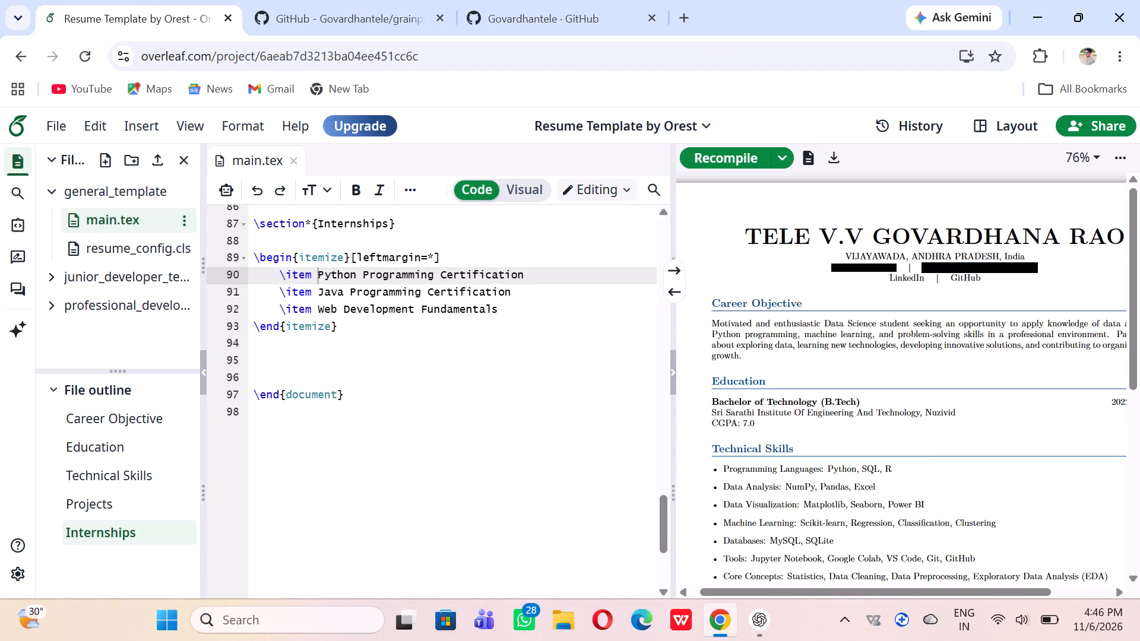
{"action": "scroll", "coordinate": [503, 285], "scroll_direction": "up", "scroll_amount": 3}
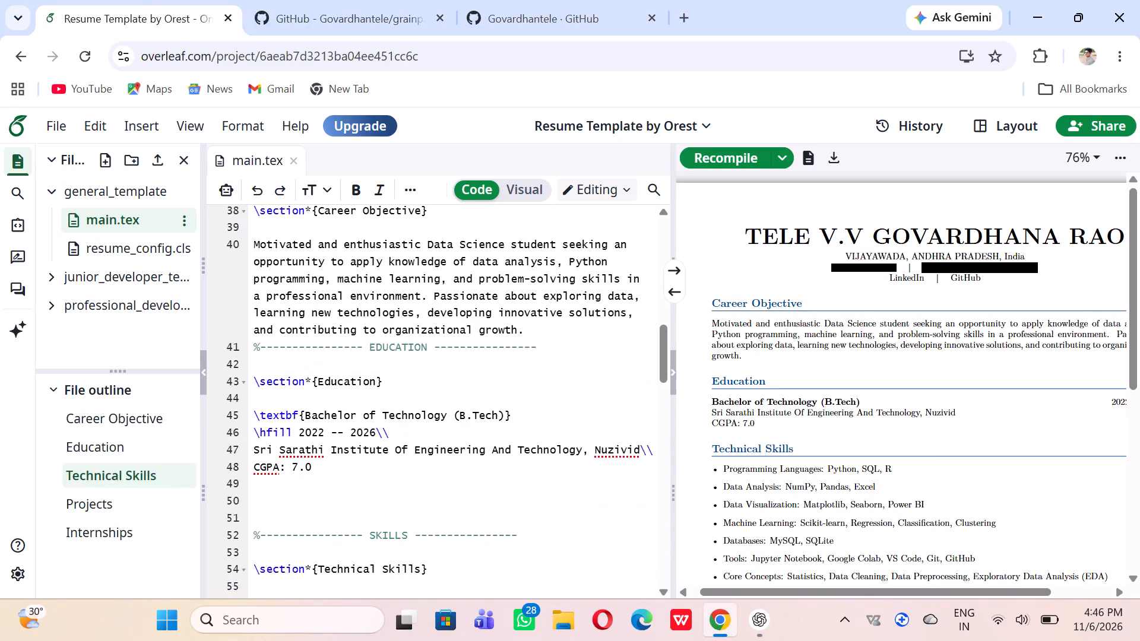
{"action": "scroll", "coordinate": [503, 285], "scroll_direction": "up", "scroll_amount": 6}
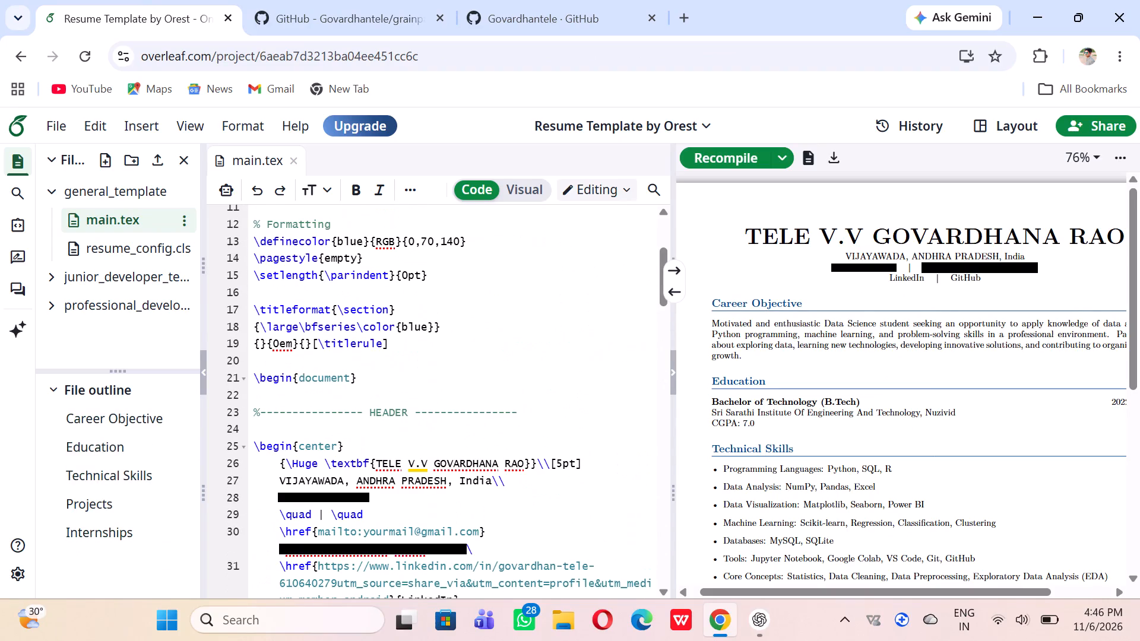
{"action": "scroll", "coordinate": [503, 285], "scroll_direction": "up", "scroll_amount": 2}
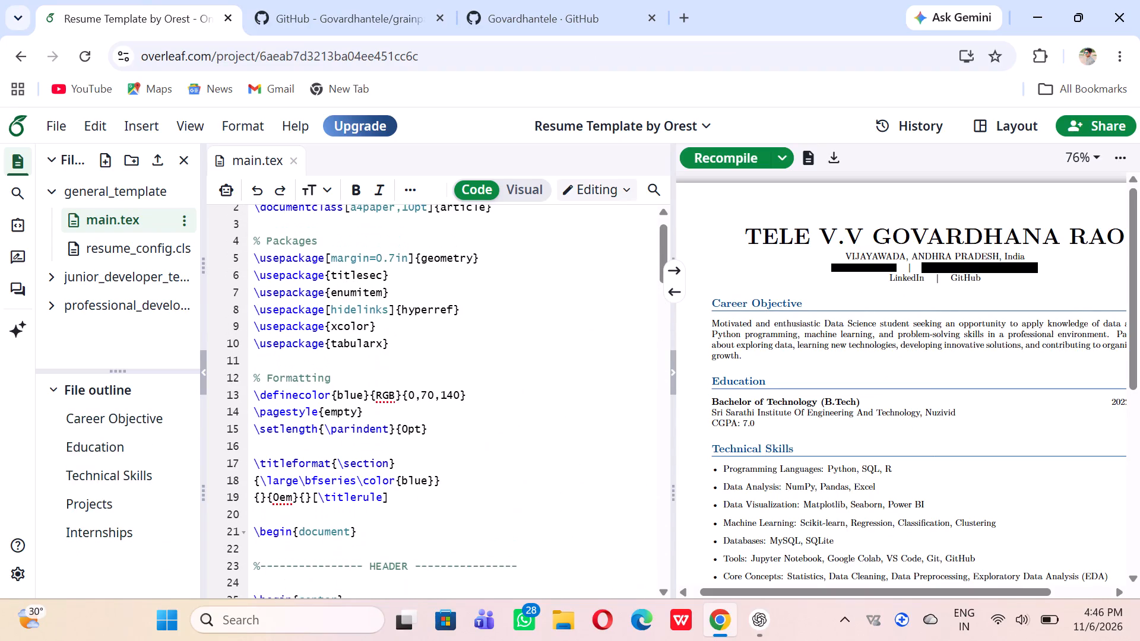
{"action": "scroll", "coordinate": [503, 285], "scroll_direction": "up", "scroll_amount": 2}
{"action": "scroll", "coordinate": [503, 285], "scroll_direction": "down", "scroll_amount": 4}
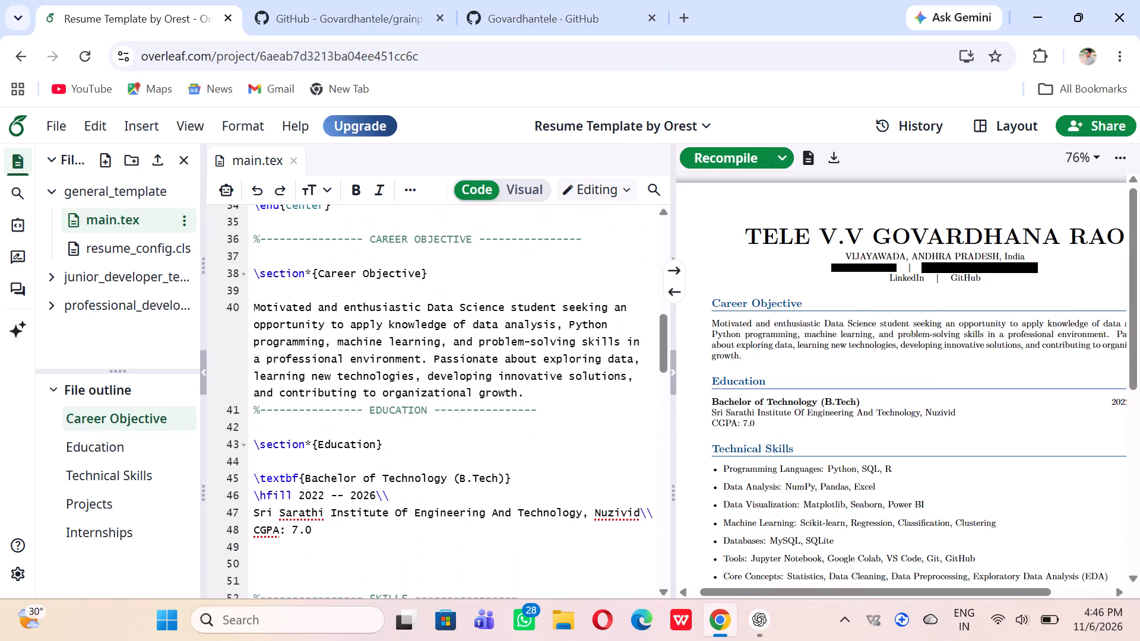
{"action": "scroll", "coordinate": [503, 285], "scroll_direction": "down", "scroll_amount": 1}
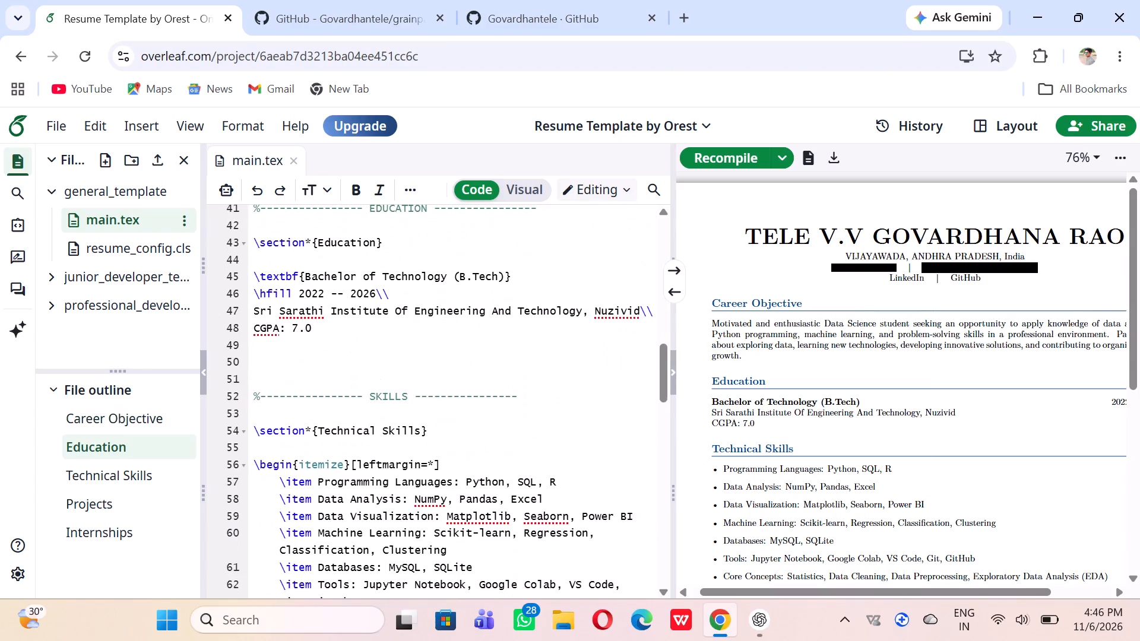
{"action": "left_click_drag", "start_coordinate": [252, 291], "coordinate": [293, 294]}
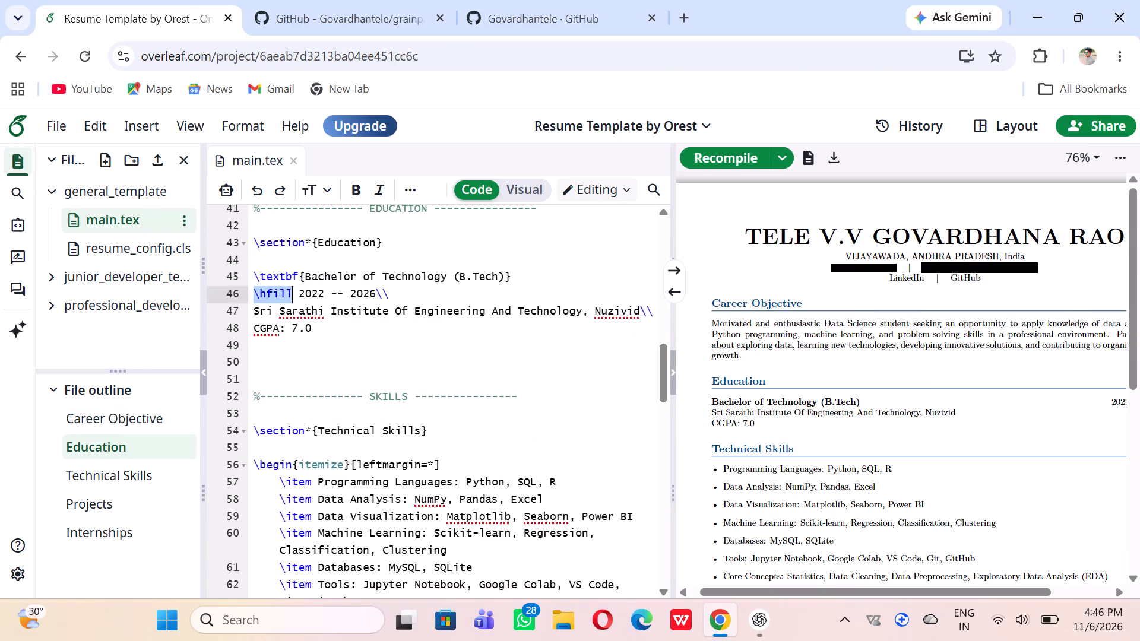
{"action": "left_click_drag", "start_coordinate": [293, 294], "coordinate": [391, 294]}
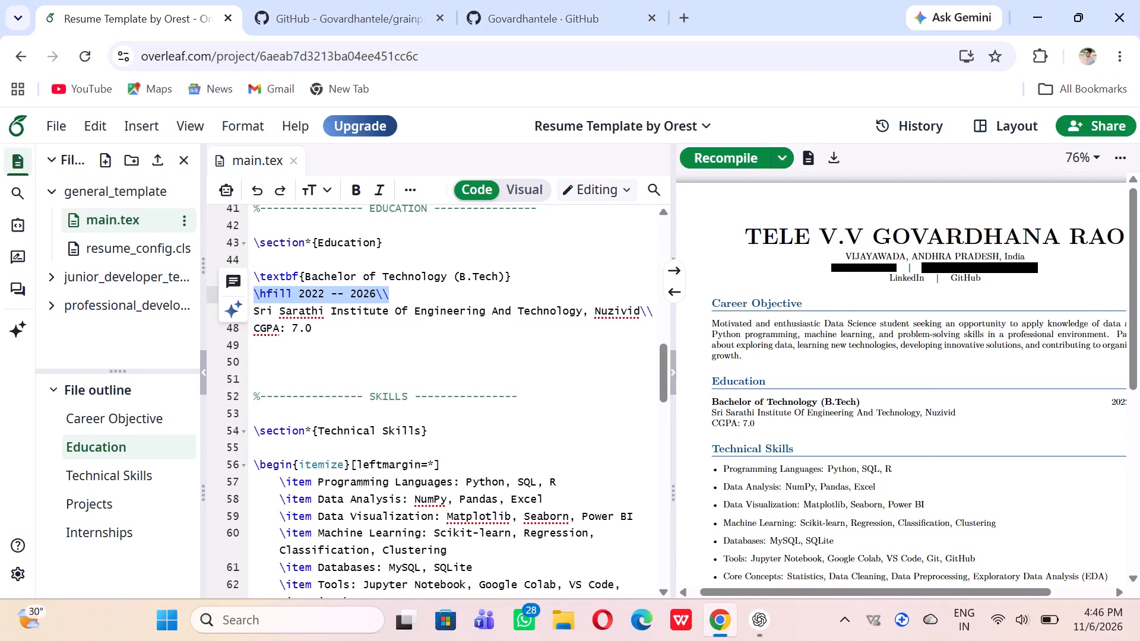
{"action": "key", "text": "ctrl+c"}
Copy the "\textbf{Cosmetic Insights - data Analytics}" heading line from the Projects section source.
{"action": "scroll", "coordinate": [391, 294], "scroll_direction": "down", "scroll_amount": 4}
{"action": "scroll", "coordinate": [391, 294], "scroll_direction": "up", "scroll_amount": 1}
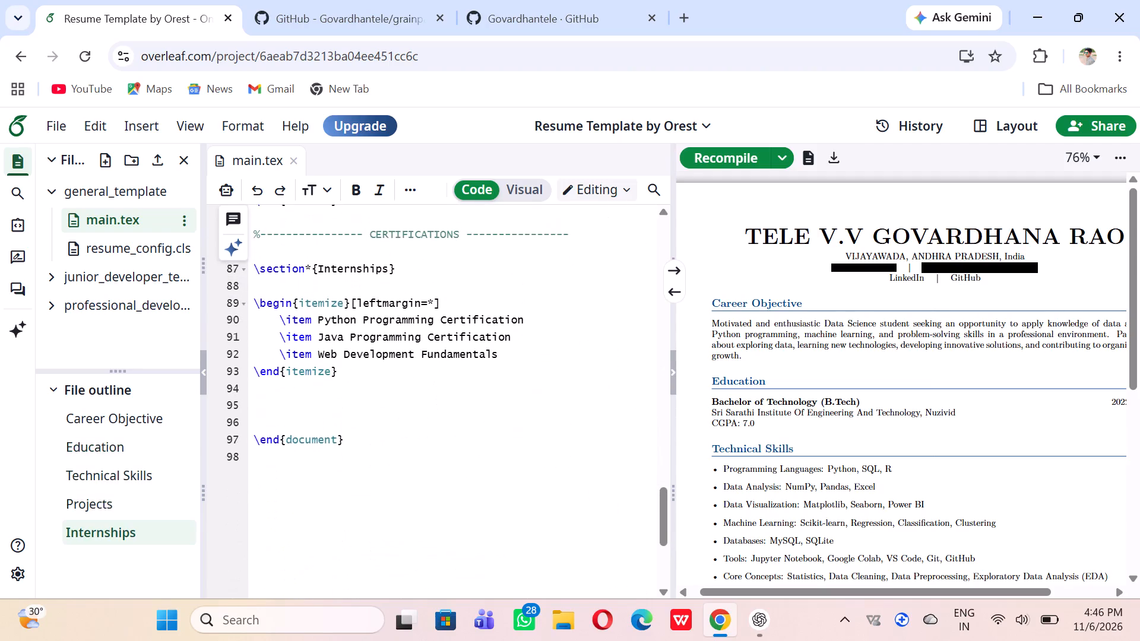
{"action": "scroll", "coordinate": [391, 294], "scroll_direction": "up", "scroll_amount": 1}
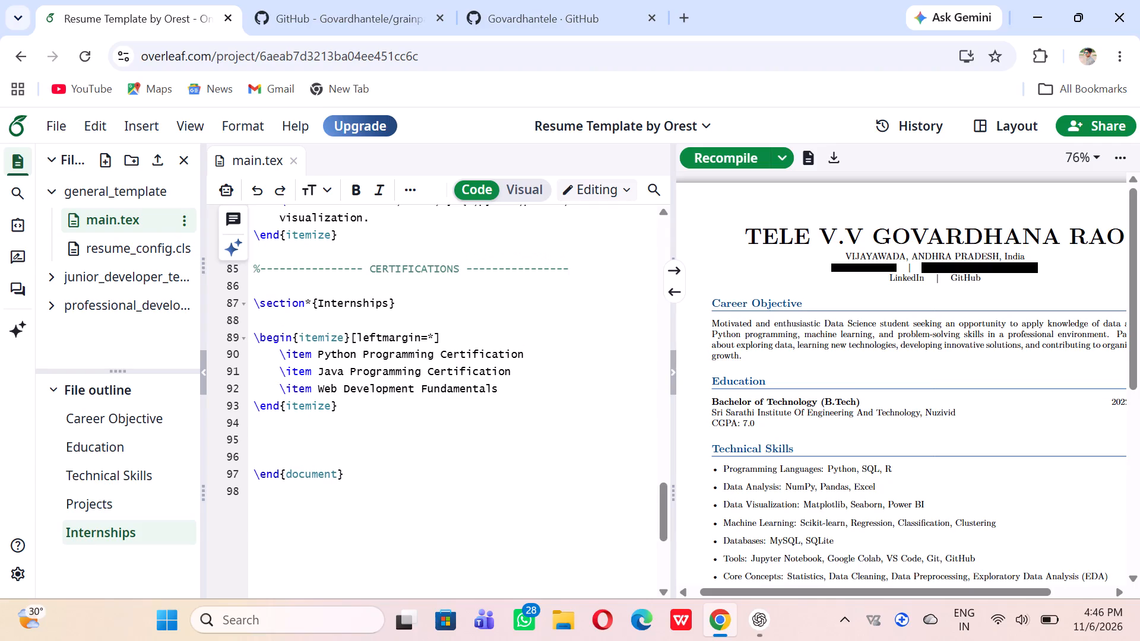
{"action": "left_click", "coordinate": [401, 304]}
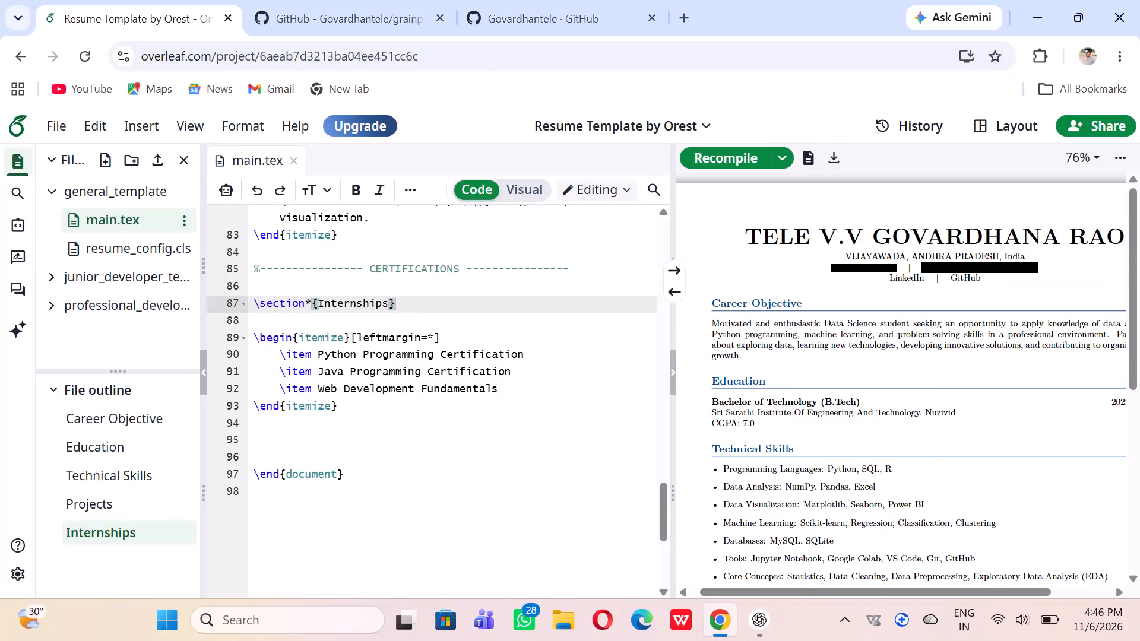
{"action": "scroll", "coordinate": [442, 331], "scroll_direction": "down", "scroll_amount": 1}
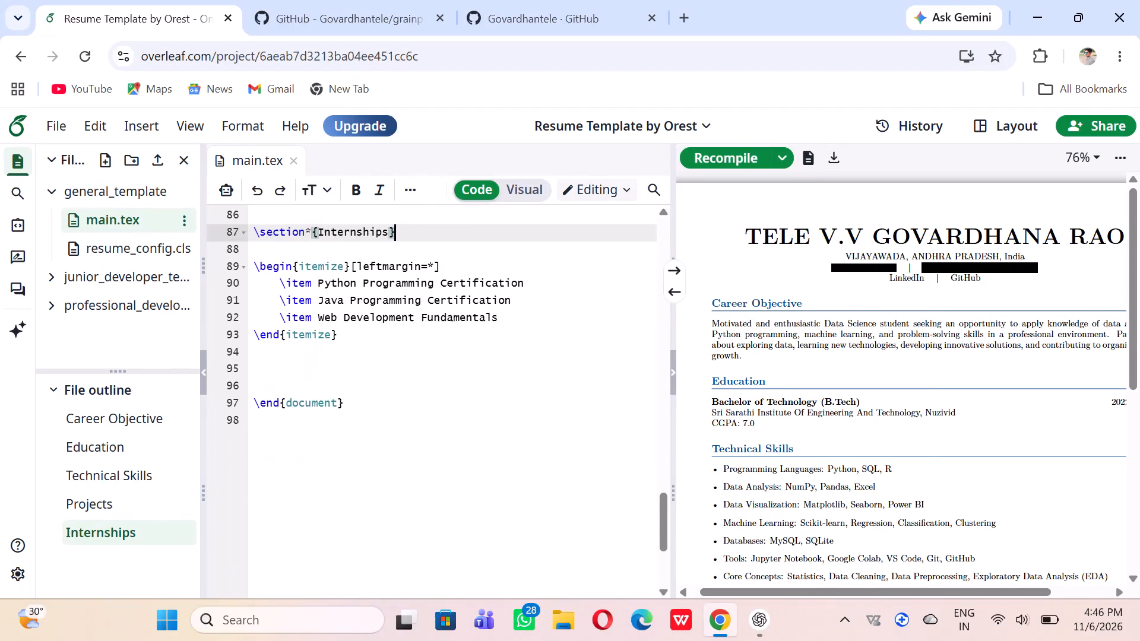
{"action": "scroll", "coordinate": [442, 331], "scroll_direction": "down", "scroll_amount": 1}
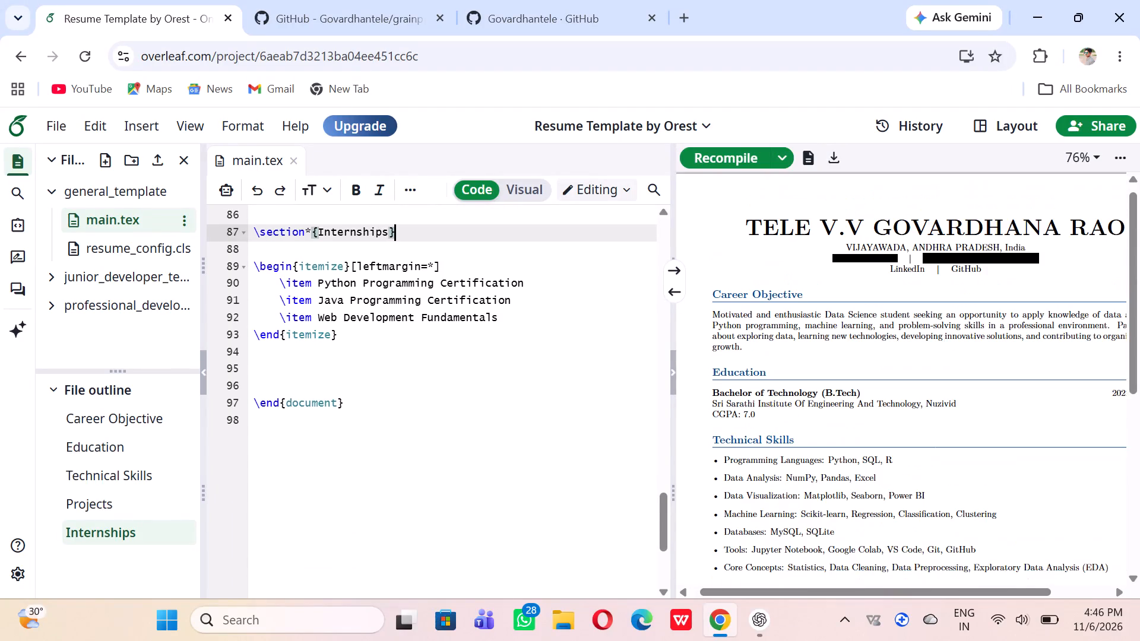
{"action": "scroll", "coordinate": [540, 334], "scroll_direction": "up", "scroll_amount": 3}
{"action": "scroll", "coordinate": [540, 334], "scroll_direction": "down", "scroll_amount": 1}
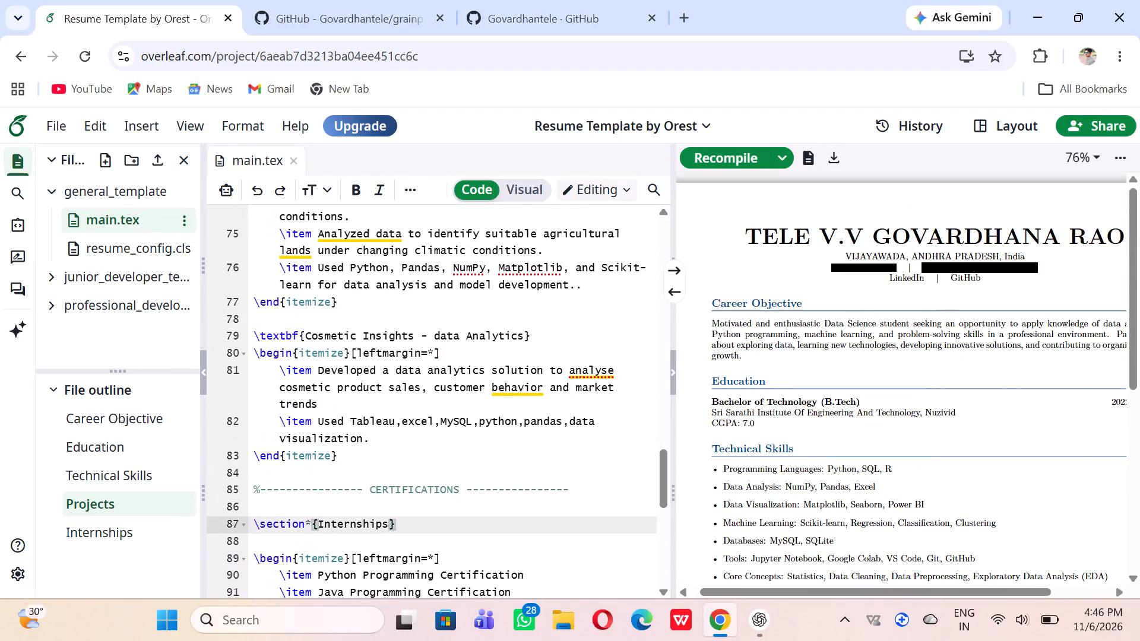
{"action": "scroll", "coordinate": [540, 334], "scroll_direction": "down", "scroll_amount": 1}
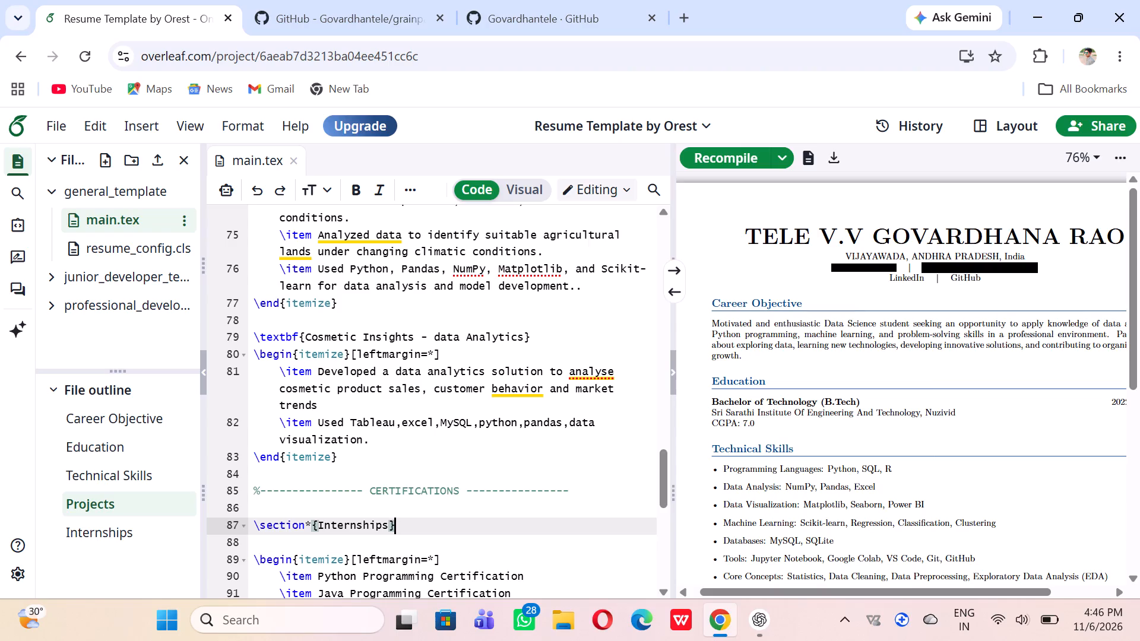
{"action": "left_click_drag", "start_coordinate": [544, 334], "coordinate": [251, 344]}
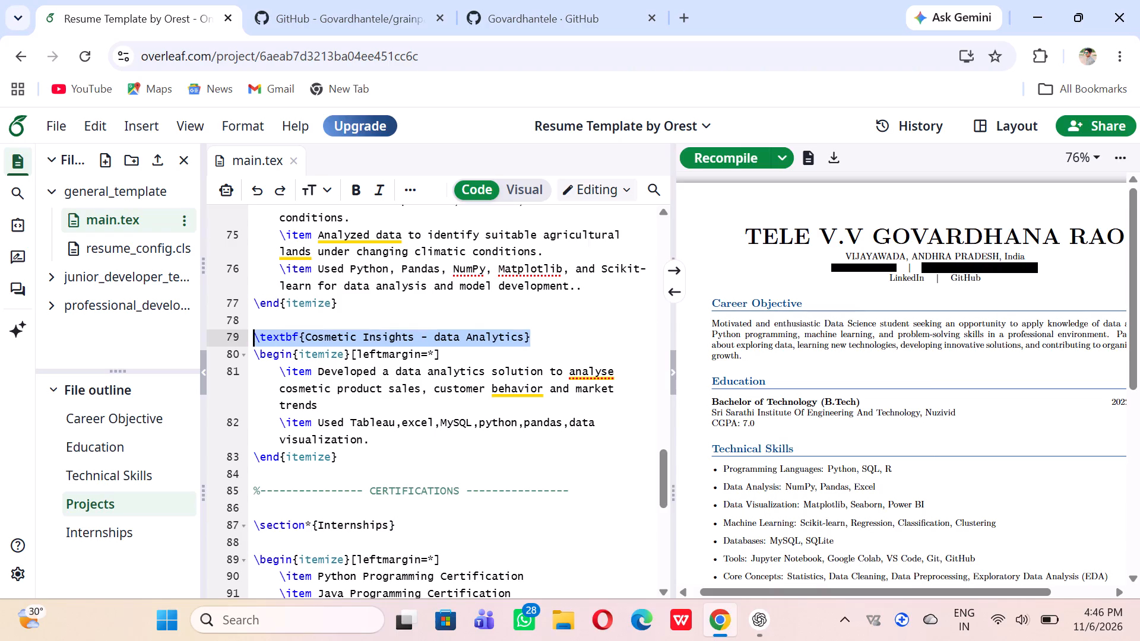
{"action": "left_click_drag", "start_coordinate": [251, 344], "coordinate": [231, 340]}
{"action": "key", "text": "ctrl+c"}
Paste the copied \textbf heading on the blank line between \section*{Internships} and its itemize list.
{"action": "scroll", "coordinate": [420, 379], "scroll_direction": "down", "scroll_amount": 3}
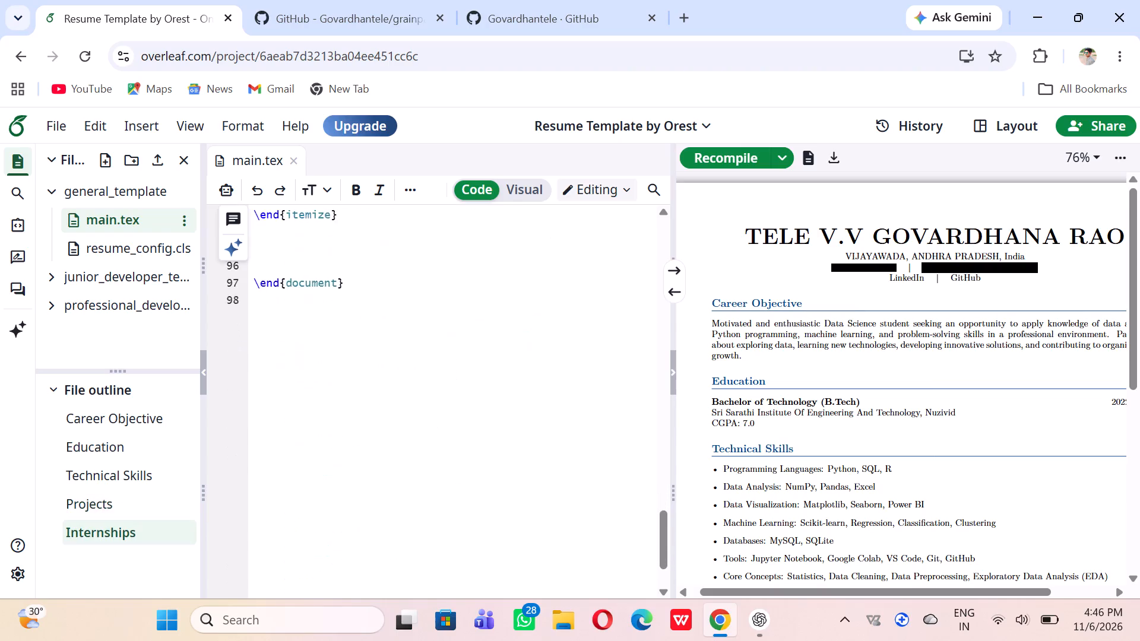
{"action": "scroll", "coordinate": [420, 379], "scroll_direction": "up", "scroll_amount": 2}
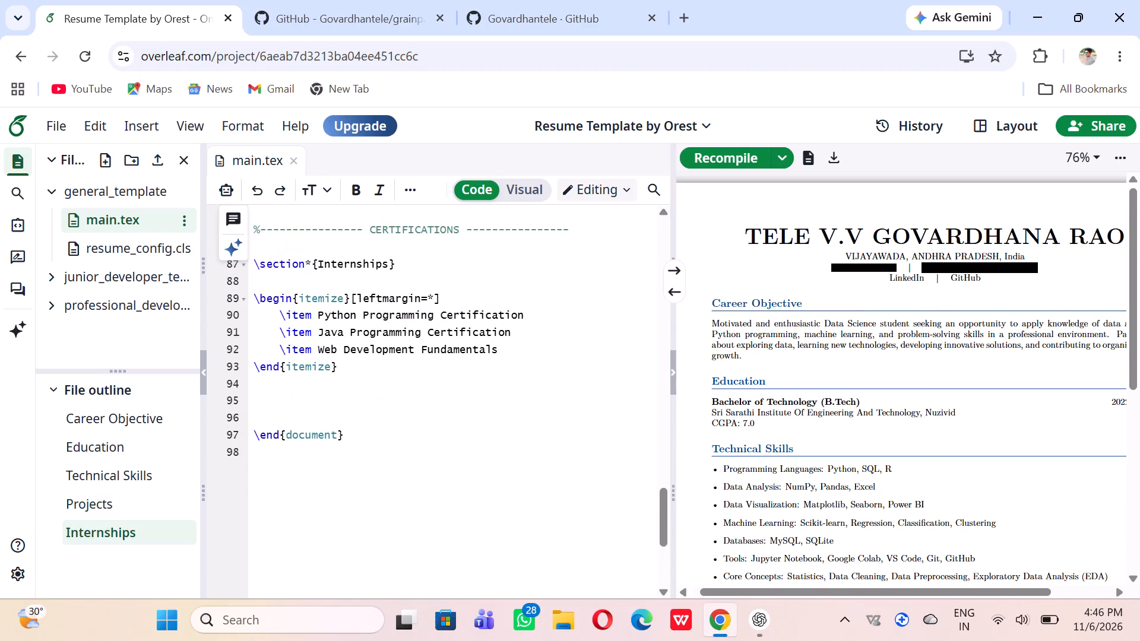
{"action": "left_click_drag", "start_coordinate": [445, 299], "coordinate": [395, 303]}
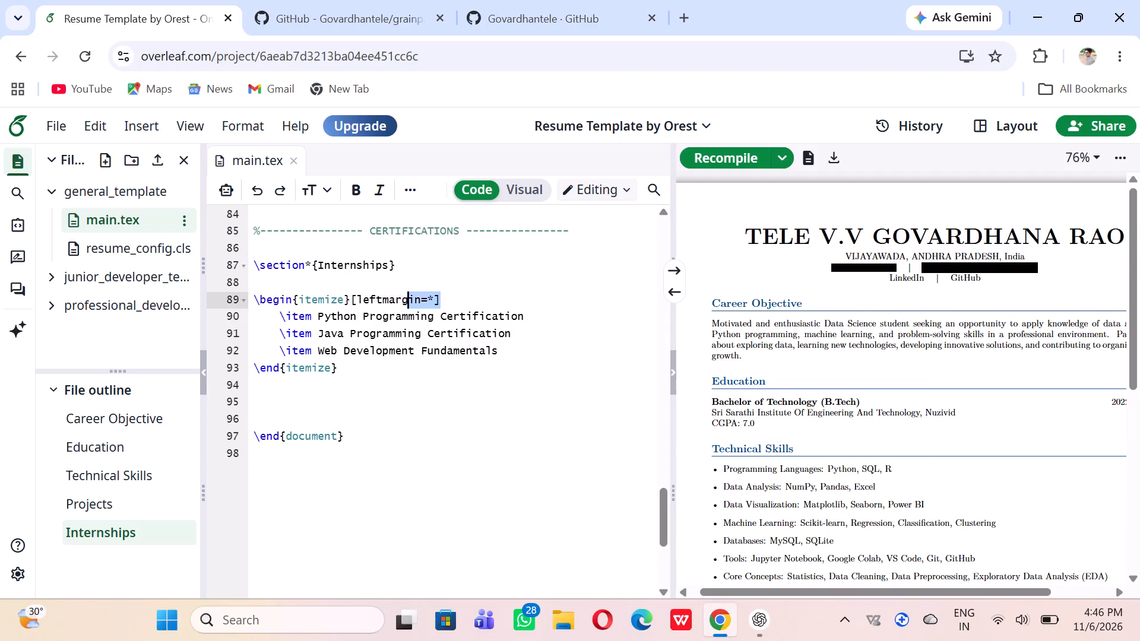
{"action": "left_click_drag", "start_coordinate": [395, 303], "coordinate": [377, 303]}
{"action": "left_click", "coordinate": [419, 290]}
{"action": "key", "text": "ctrl+v"}
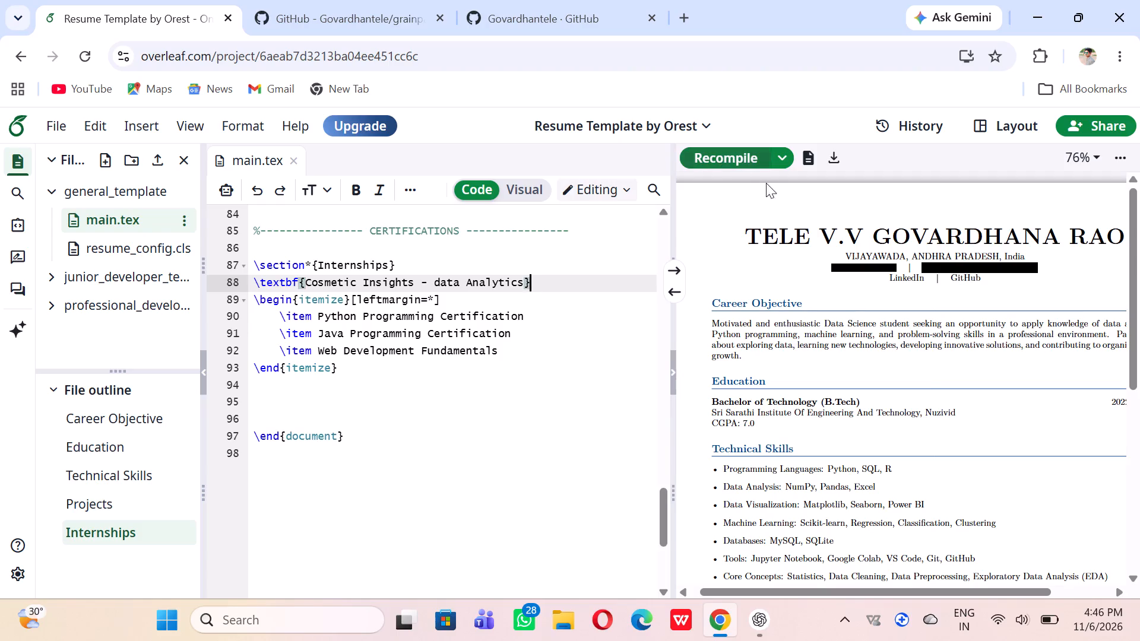
Recompile the resume and check the Projects and Internships sections in the PDF preview.
{"action": "left_click", "coordinate": [734, 156]}
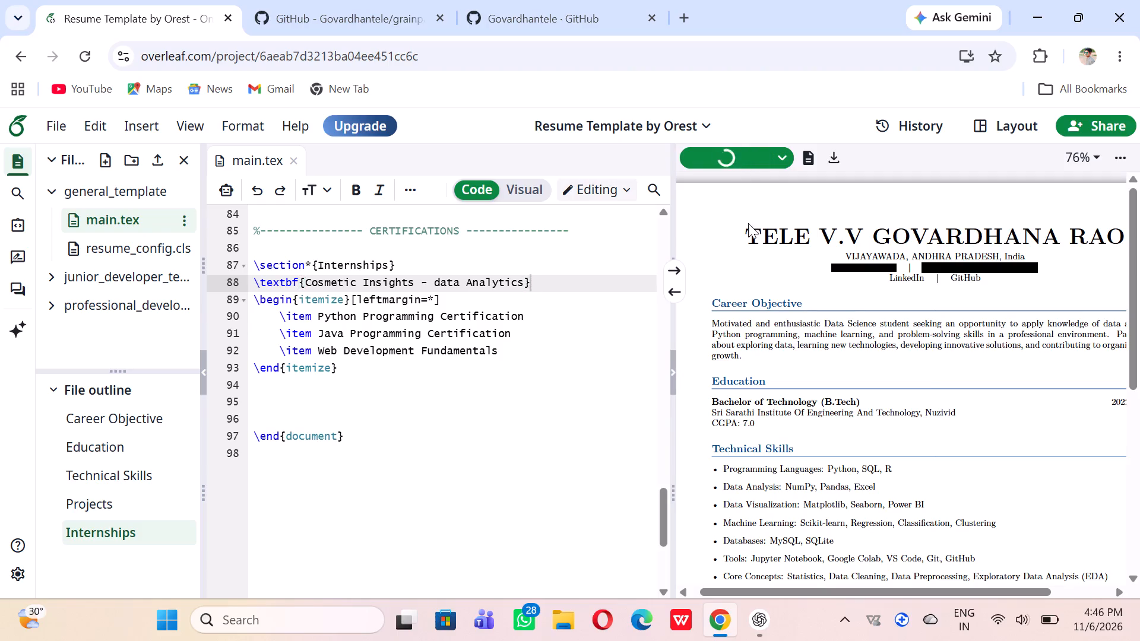
{"action": "scroll", "coordinate": [778, 333], "scroll_direction": "down", "scroll_amount": 2}
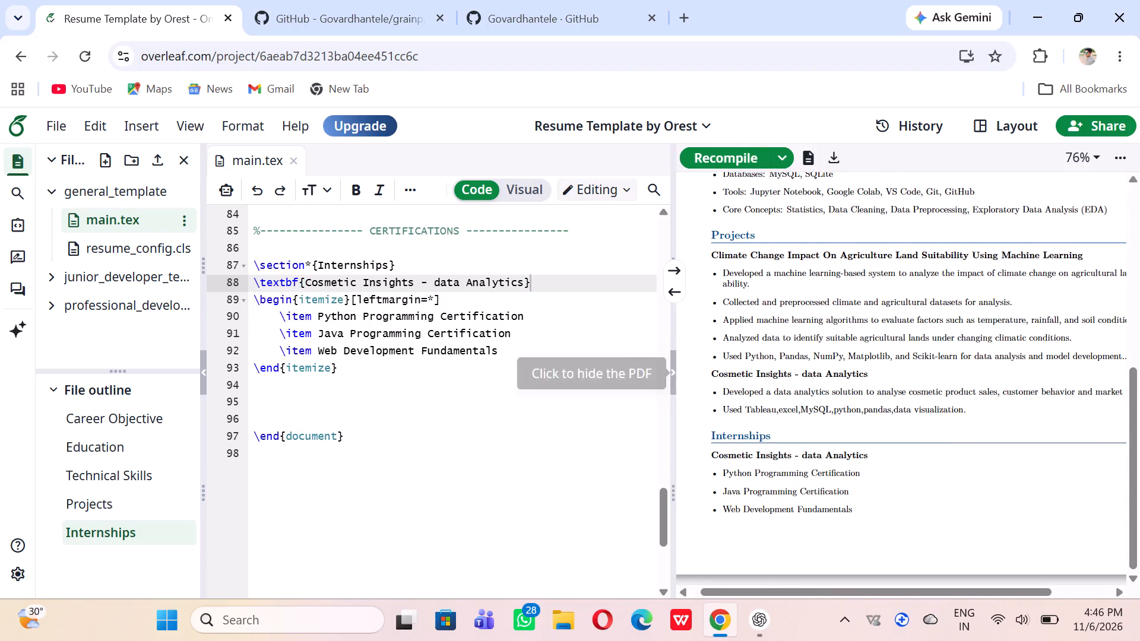
{"action": "scroll", "coordinate": [796, 375], "scroll_direction": "up", "scroll_amount": 4}
{"action": "scroll", "coordinate": [796, 375], "scroll_direction": "down", "scroll_amount": 1}
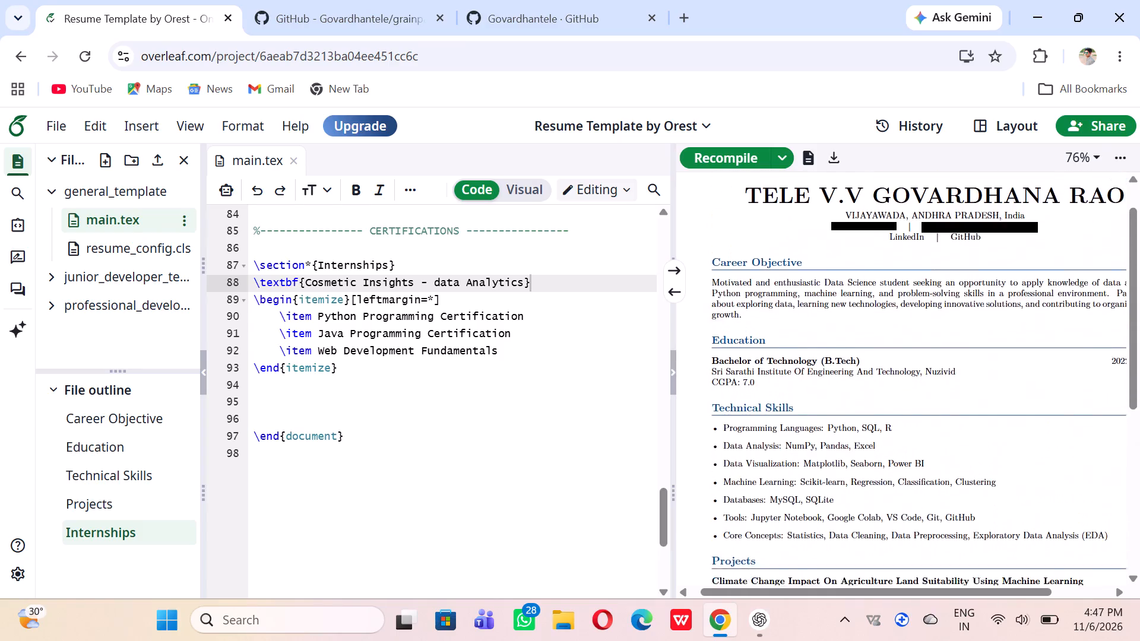
{"action": "scroll", "coordinate": [796, 375], "scroll_direction": "down", "scroll_amount": 1}
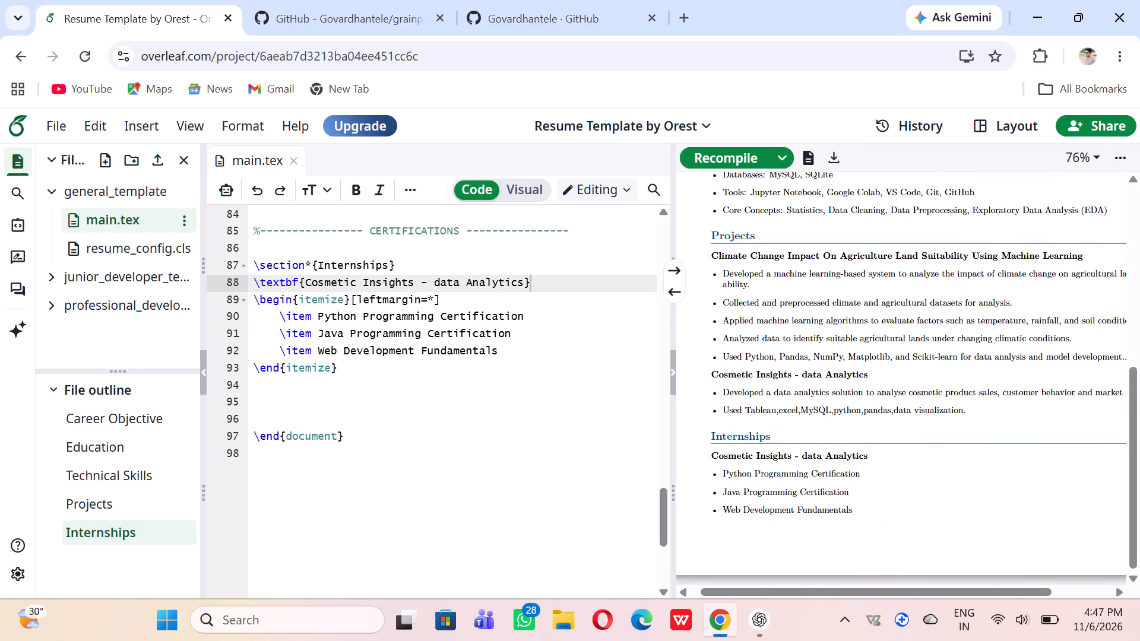
Replace the text inside the Internships section's \textbf heading with "AIML Internship".
{"action": "left_click_drag", "start_coordinate": [525, 281], "coordinate": [404, 304]}
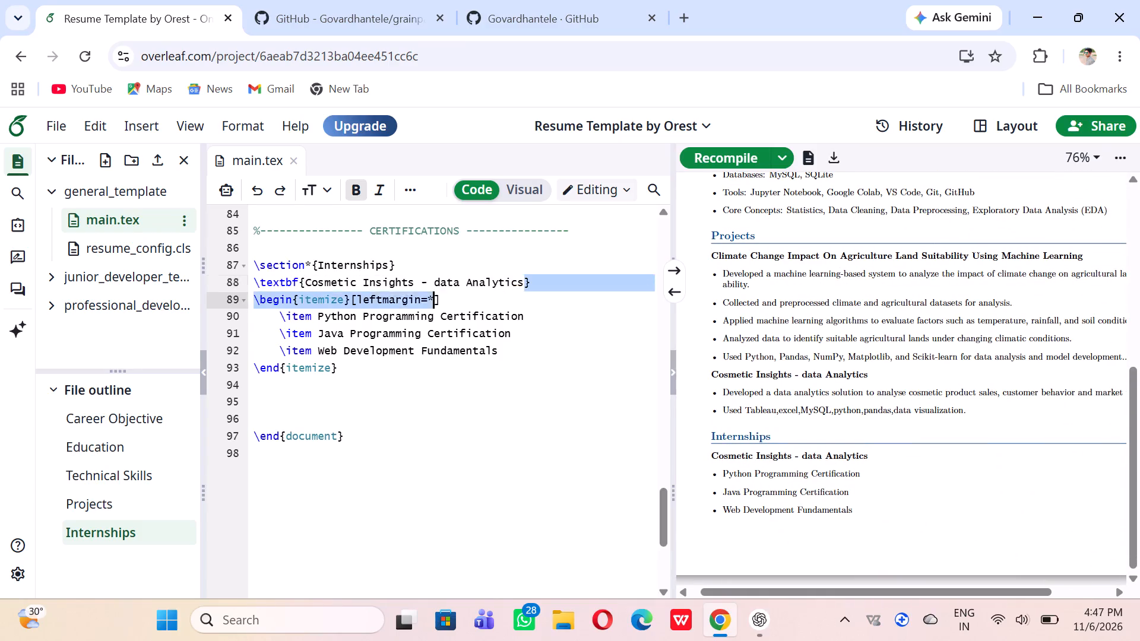
{"action": "left_click_drag", "start_coordinate": [404, 304], "coordinate": [308, 284]}
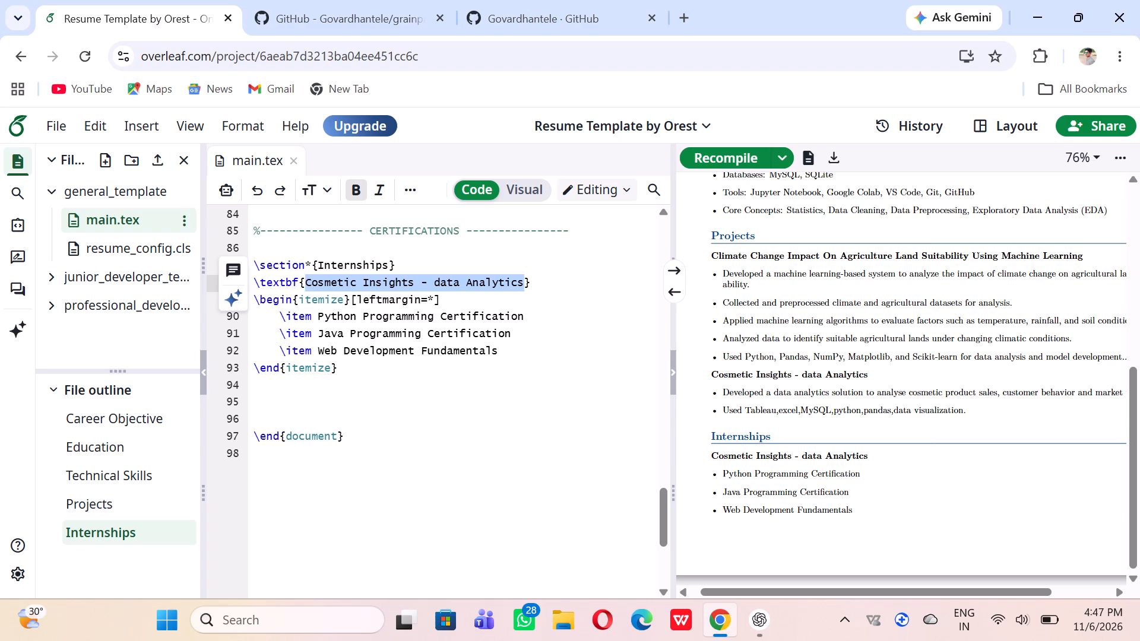
{"action": "key", "text": "BackSpace"}
{"action": "key", "text": "shift+a"}
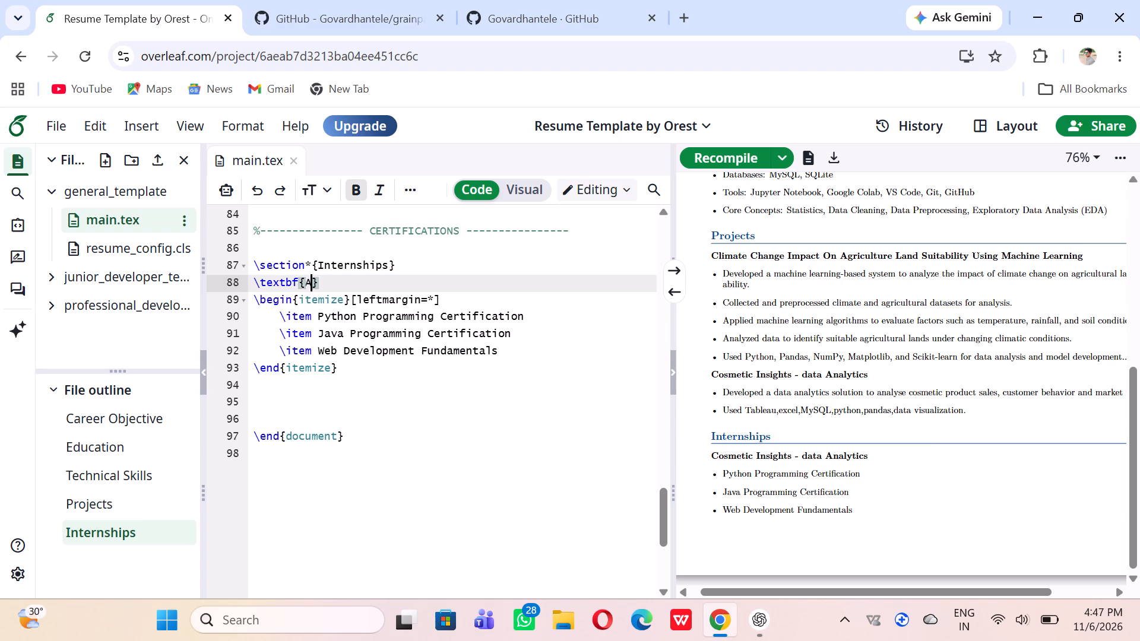
{"action": "key", "text": "i"}
{"action": "key", "text": "BackSpace"}
{"action": "type", "text": "IML"}
{"action": "key", "text": "space"}
{"action": "type", "text": "-"}
{"action": "key", "text": "space"}
{"action": "key", "text": "BackSpace"}
{"action": "key", "text": "BackSpace"}
{"action": "key", "text": "BackSpace"}
{"action": "key", "text": "space"}
{"action": "key", "text": "BackSpace"}
{"action": "key", "text": "space"}
{"action": "type", "text": "ins"}
{"action": "key", "text": "BackSpace"}
{"action": "key", "text": "BackSpace"}
{"action": "key", "text": "BackSpace"}
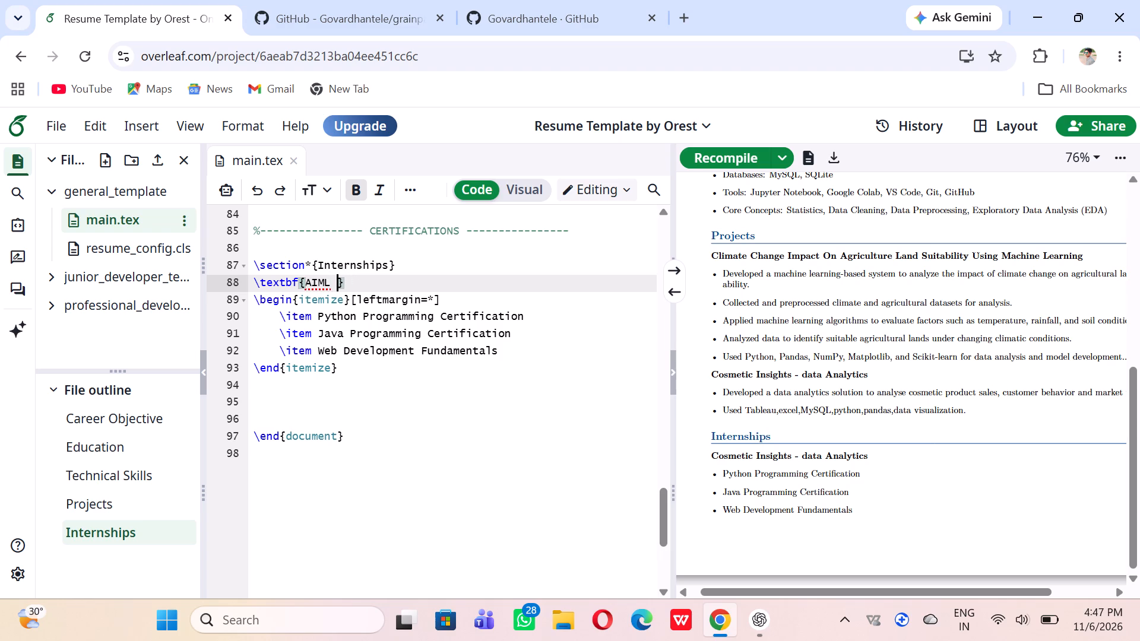
{"action": "type", "text": "In"}
{"action": "type", "text": "tr"}
{"action": "key", "text": "BackSpace"}
{"action": "type", "text": "ern"}
{"action": "type", "text": "Ship"}
{"action": "key", "text": "BackSpace"}
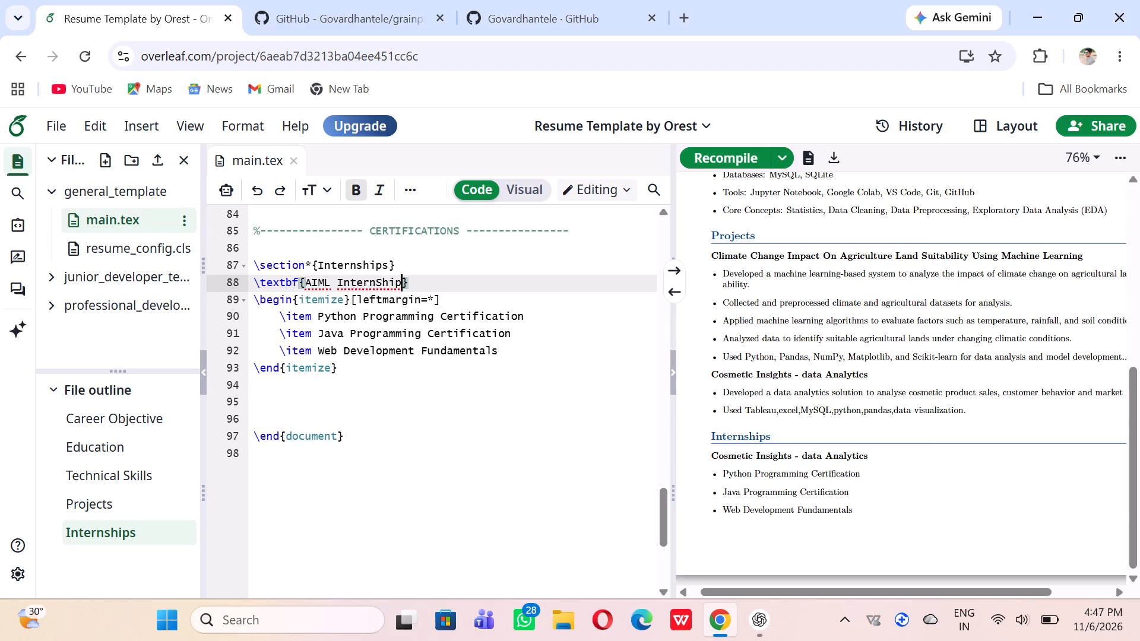
{"action": "key", "text": "BackSpace"}
{"action": "key", "text": "BackSpace"}
{"action": "key", "text": "BackSpace"}
{"action": "type", "text": "ship"}
{"action": "key", "text": "space"}
Append "- SmartBridge" to the AIML Internship heading in the Internships section source.
{"action": "type", "text": "-"}
{"action": "key", "text": "space"}
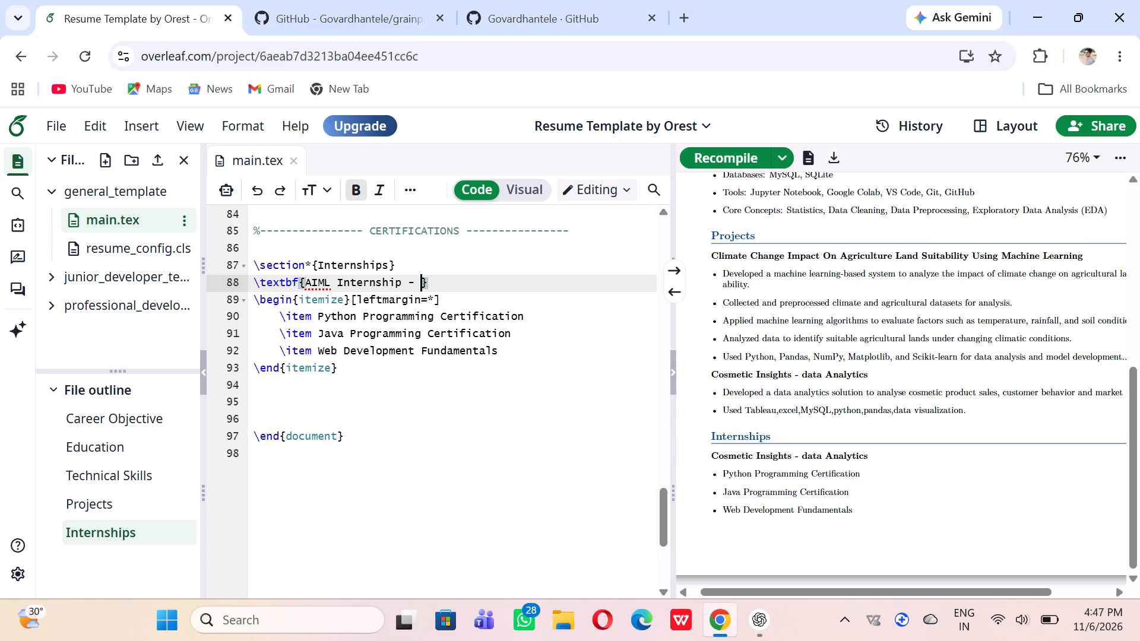
{"action": "key", "text": "shift+s"}
{"action": "type", "text": "ma"}
{"action": "key", "text": "r"}
{"action": "key", "text": "t"}
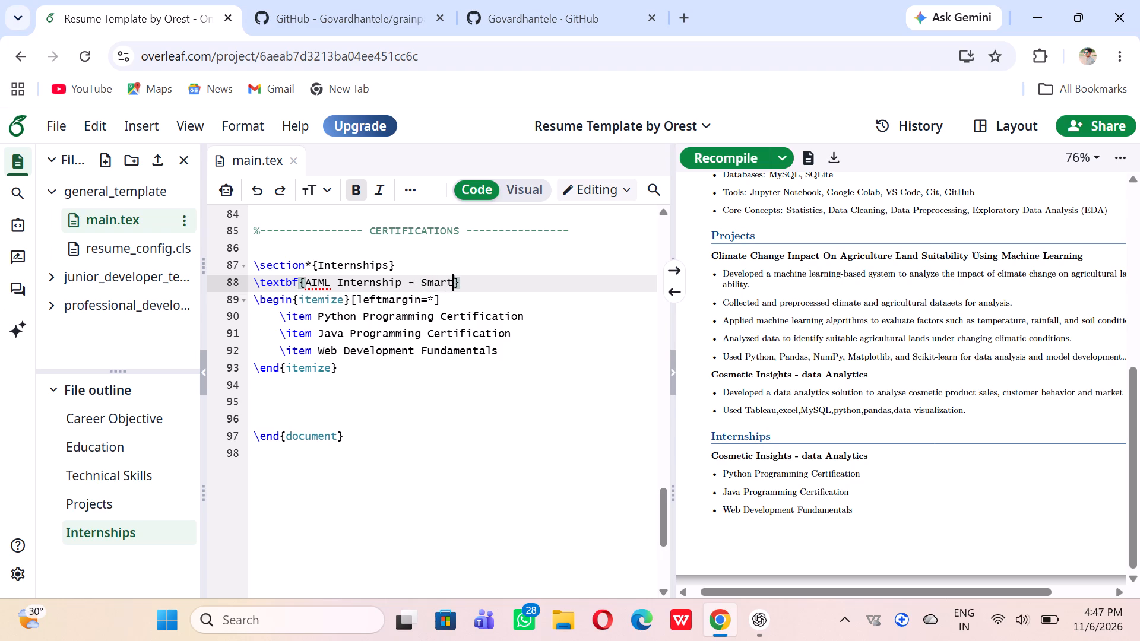
{"action": "type", "text": "Ba"}
{"action": "key", "text": "BackSpace"}
{"action": "type", "text": "ridgr"}
{"action": "key", "text": "BackSpace"}
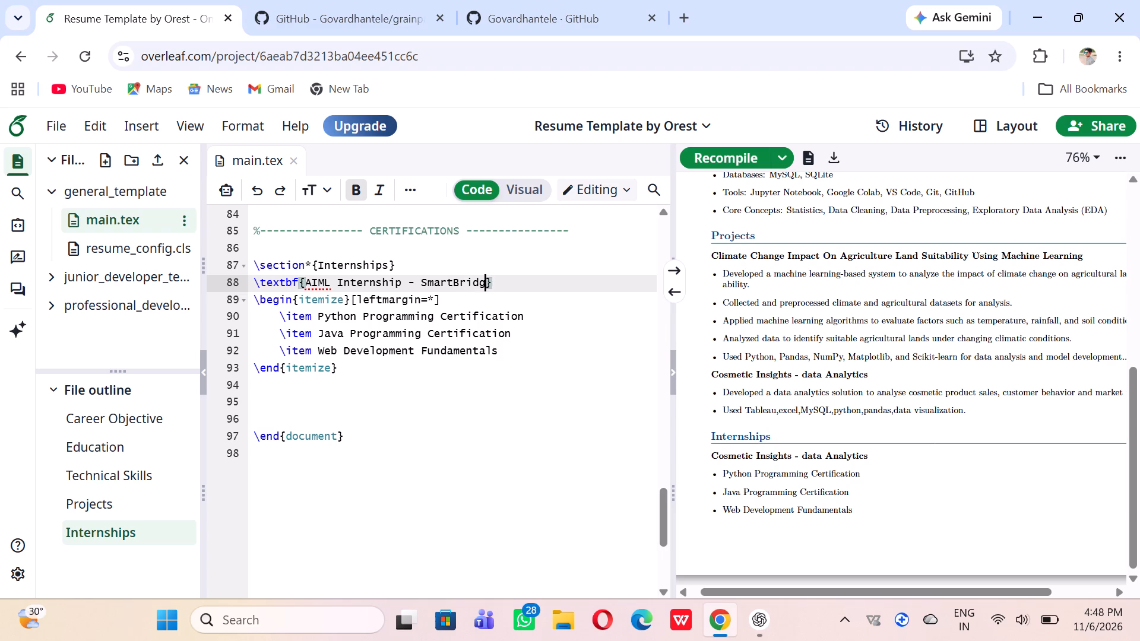
{"action": "key", "text": "e"}
{"action": "scroll", "coordinate": [440, 351], "scroll_direction": "down", "scroll_amount": 1}
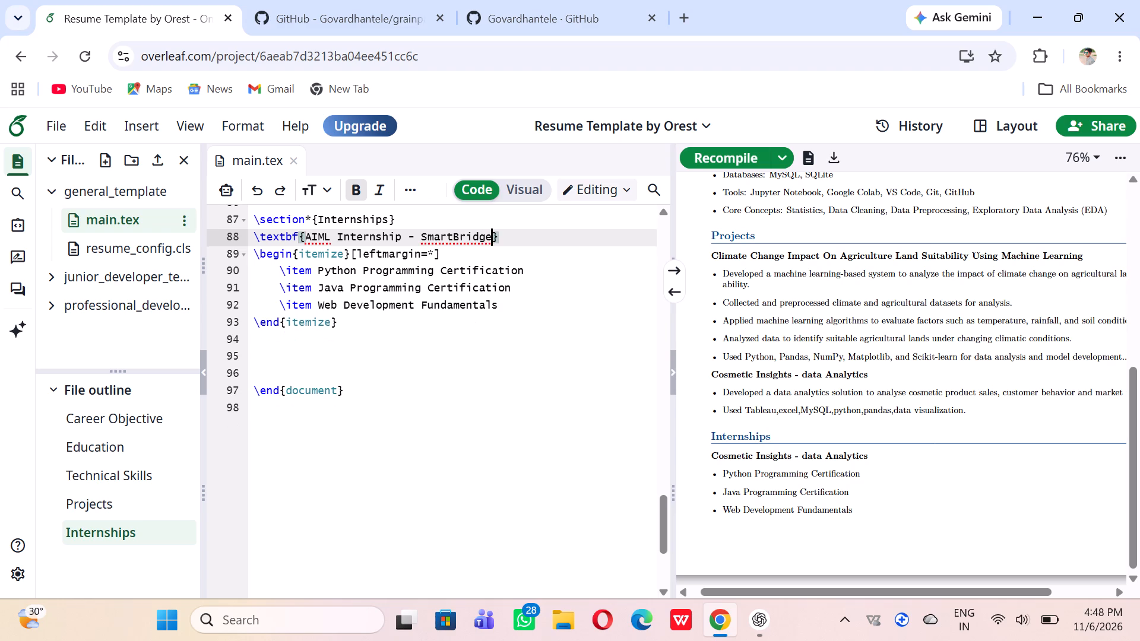
{"action": "scroll", "coordinate": [440, 351], "scroll_direction": "down", "scroll_amount": 1}
{"action": "scroll", "coordinate": [440, 351], "scroll_direction": "up", "scroll_amount": 1}
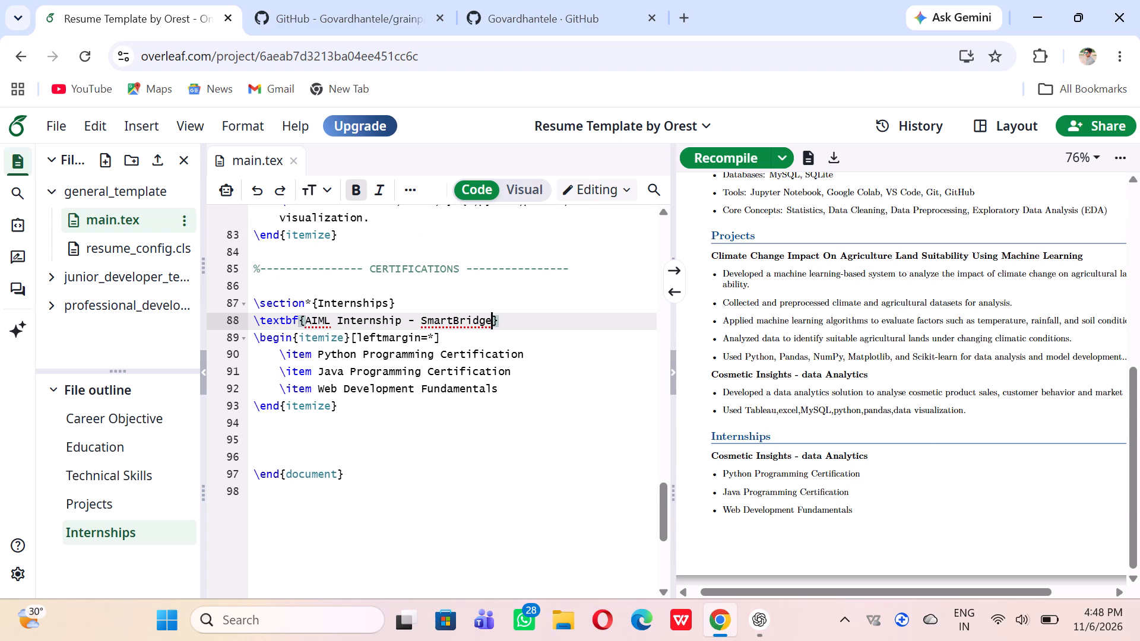
{"action": "scroll", "coordinate": [440, 351], "scroll_direction": "down", "scroll_amount": 1}
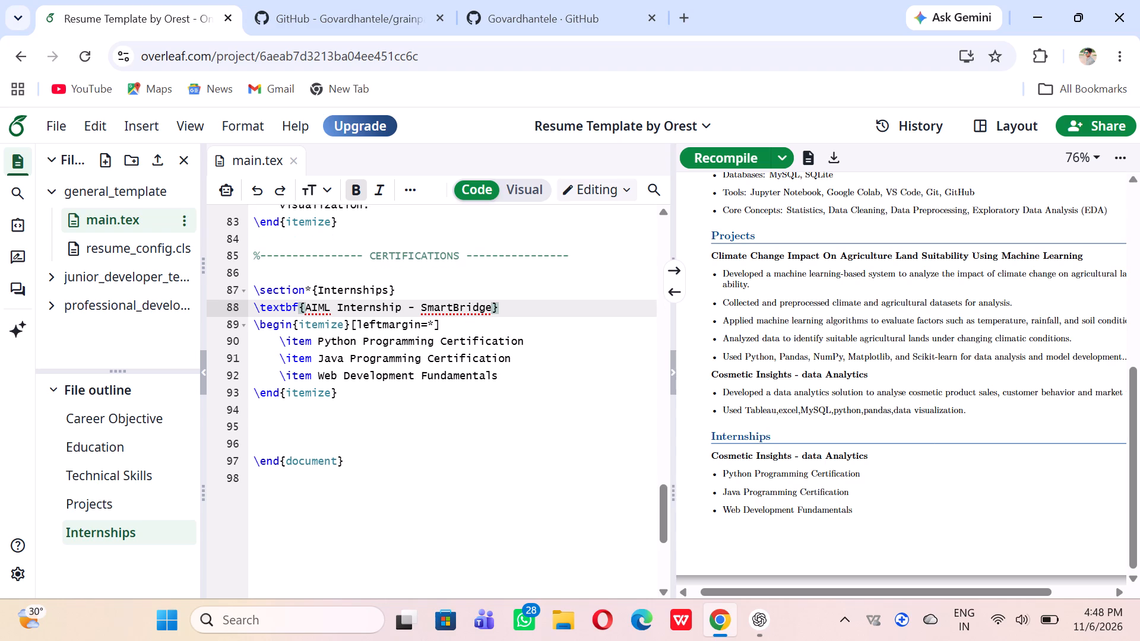
{"action": "scroll", "coordinate": [440, 351], "scroll_direction": "down", "scroll_amount": 1}
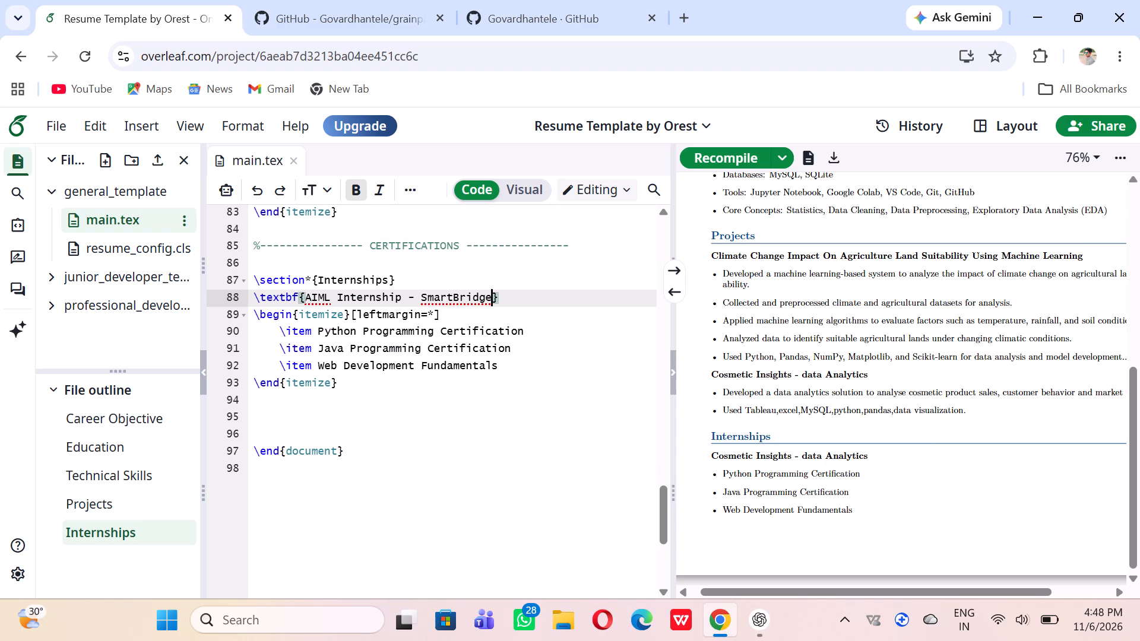
{"action": "left_click_drag", "start_coordinate": [505, 364], "coordinate": [279, 325]}
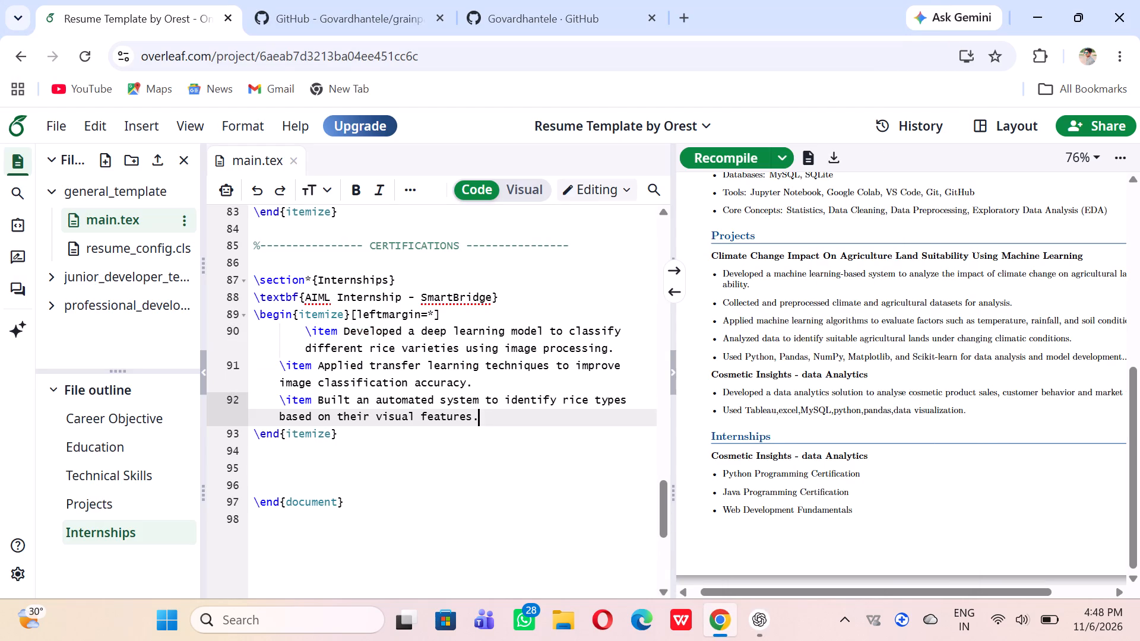
Recompile the resume and check the Projects and Internships sections across their full width in the PDF preview.
{"action": "left_click", "coordinate": [709, 156]}
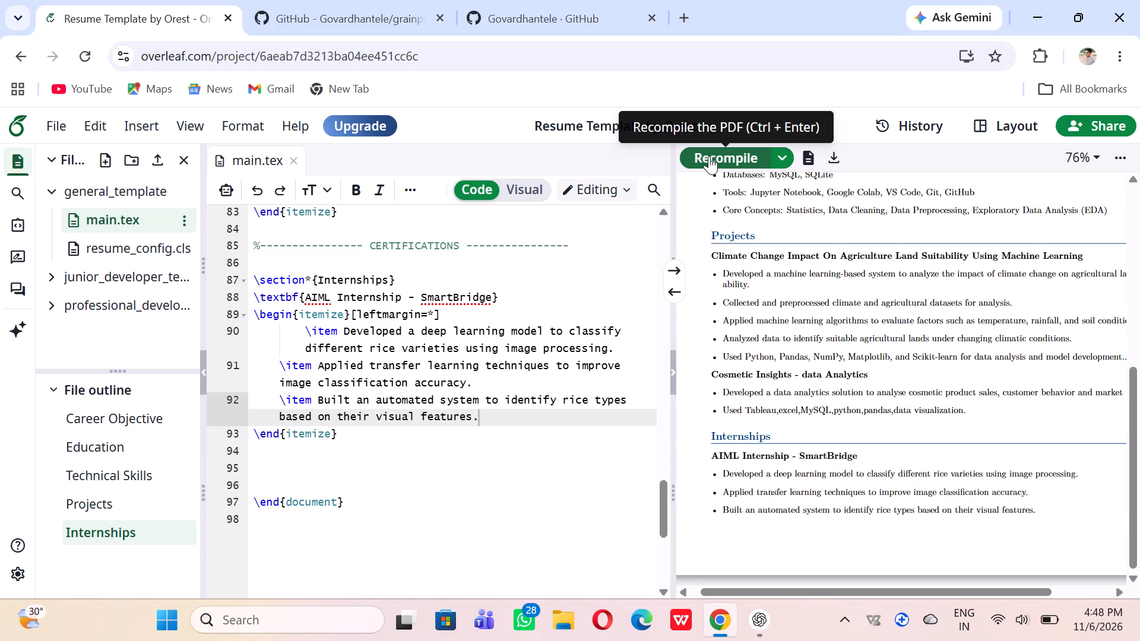
{"action": "scroll", "coordinate": [875, 386], "scroll_direction": "left", "scroll_amount": 1}
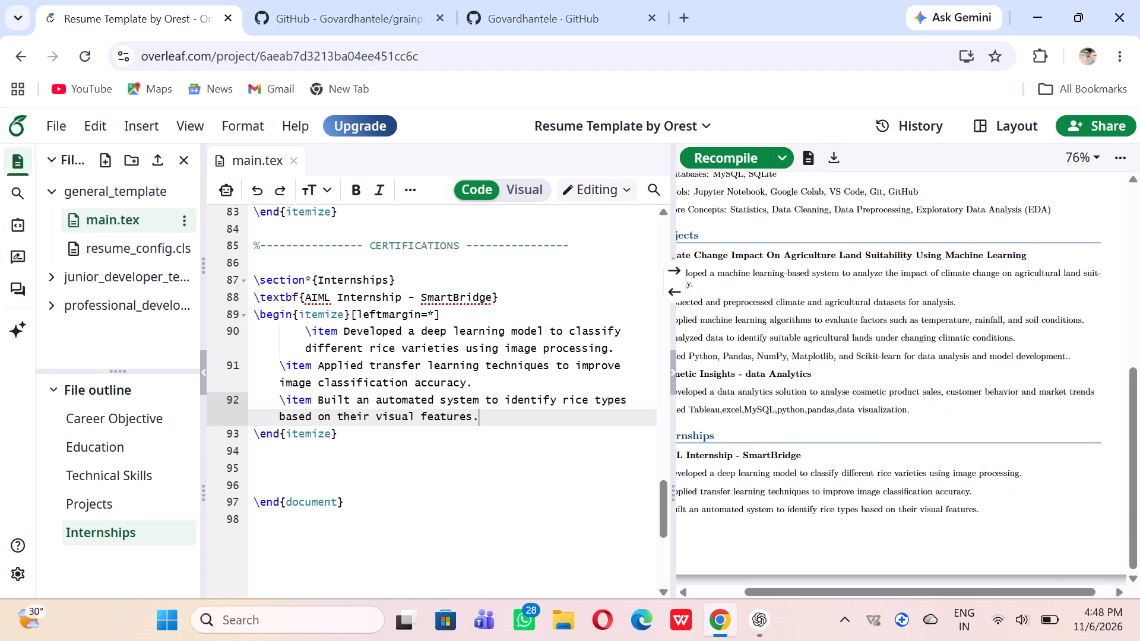
{"action": "scroll", "coordinate": [875, 386], "scroll_direction": "left", "scroll_amount": 1}
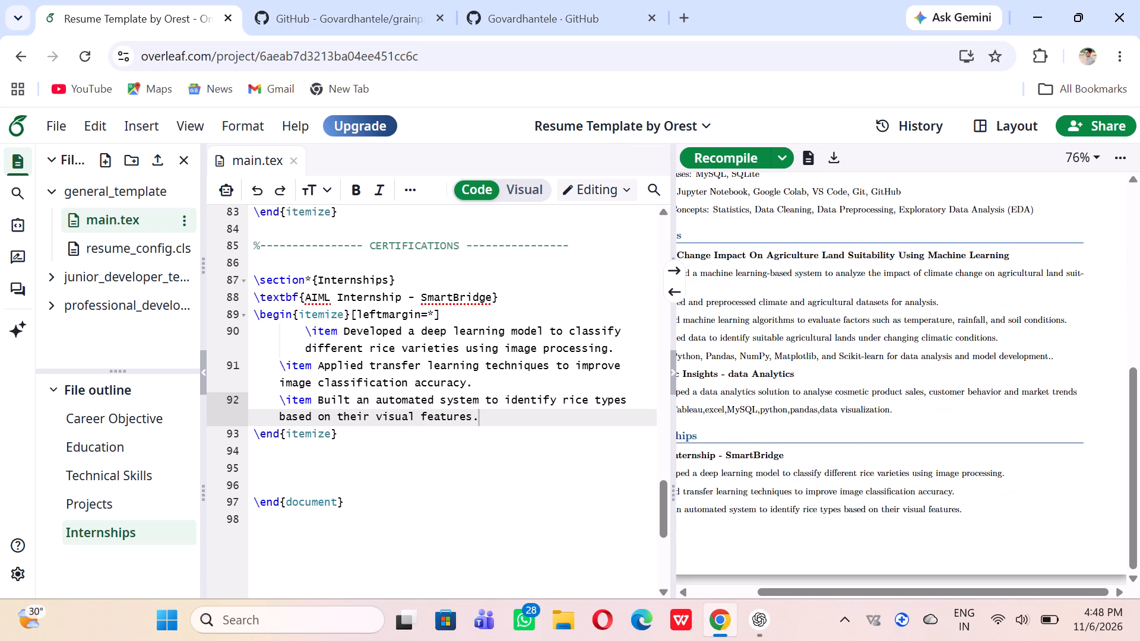
{"action": "scroll", "coordinate": [875, 386], "scroll_direction": "down", "scroll_amount": 1}
{"action": "scroll", "coordinate": [875, 386], "scroll_direction": "left", "scroll_amount": 2}
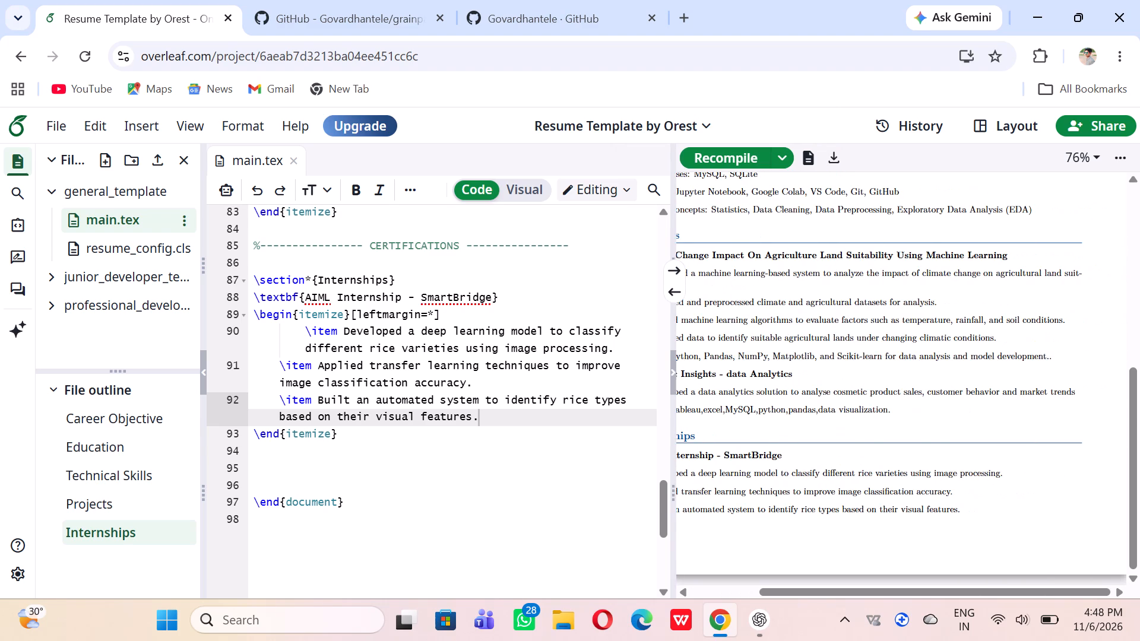
{"action": "scroll", "coordinate": [875, 386], "scroll_direction": "right", "scroll_amount": 1}
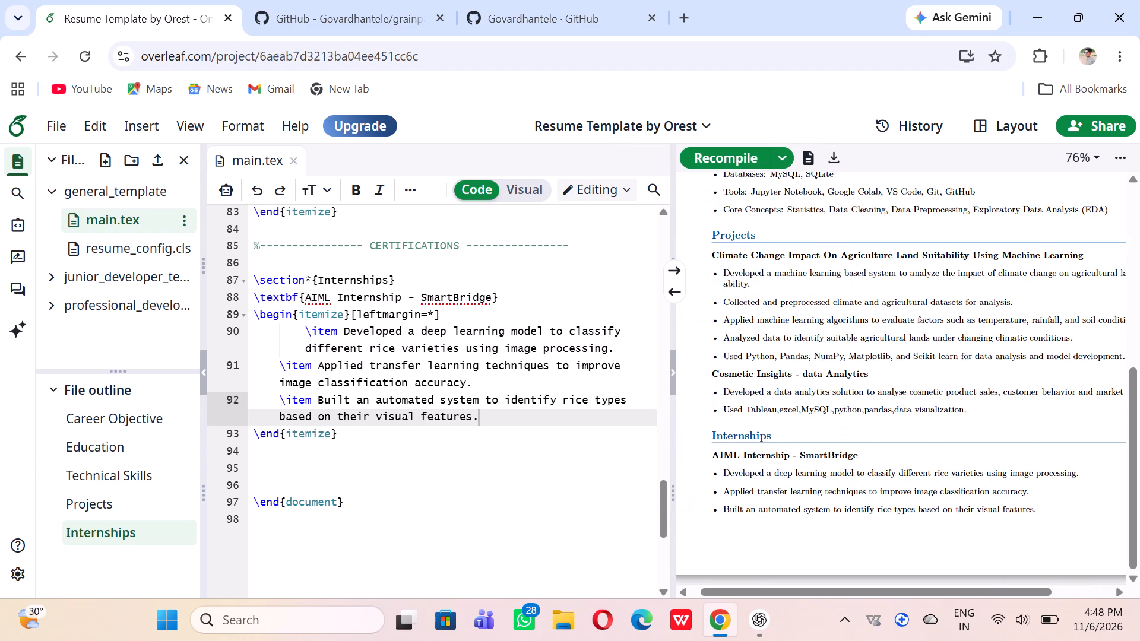
{"action": "scroll", "coordinate": [875, 386], "scroll_direction": "left", "scroll_amount": 1}
{"action": "scroll", "coordinate": [875, 386], "scroll_direction": "right", "scroll_amount": 3}
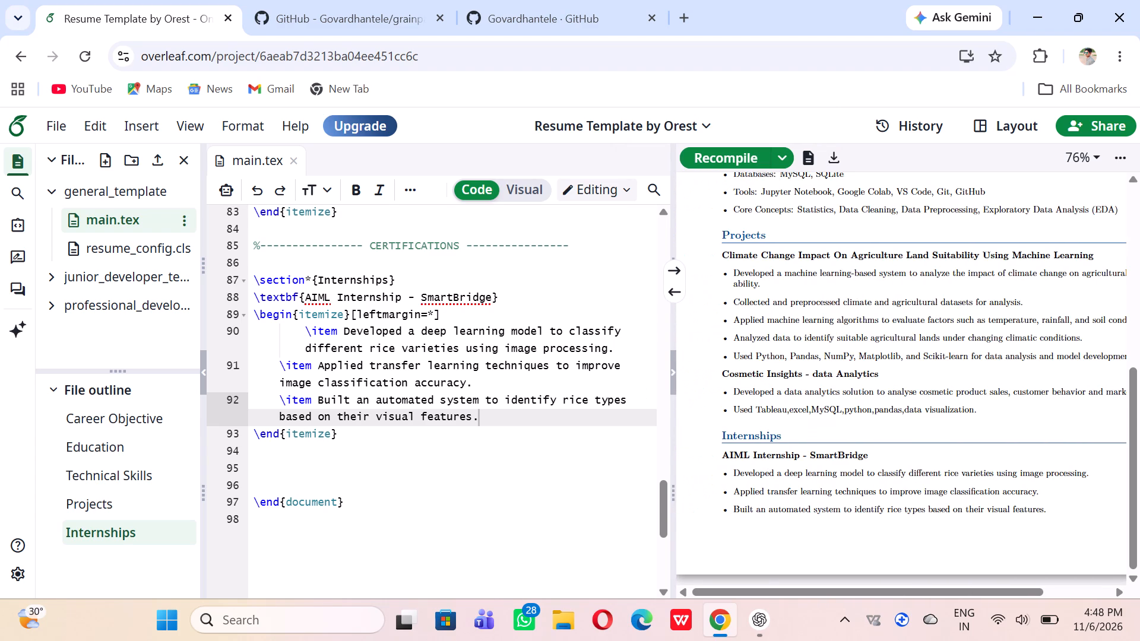
Insert a blank line between the "AIML Internship - SmartBridge" heading and its itemize list.
{"action": "left_click", "coordinate": [510, 301]}
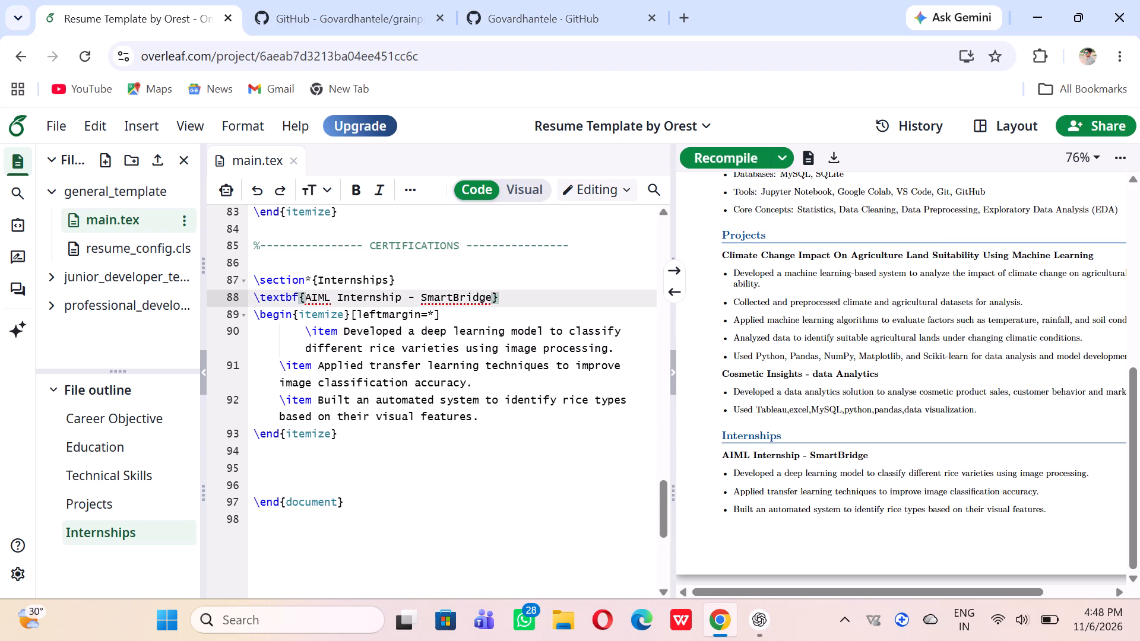
{"action": "key", "text": "Return"}
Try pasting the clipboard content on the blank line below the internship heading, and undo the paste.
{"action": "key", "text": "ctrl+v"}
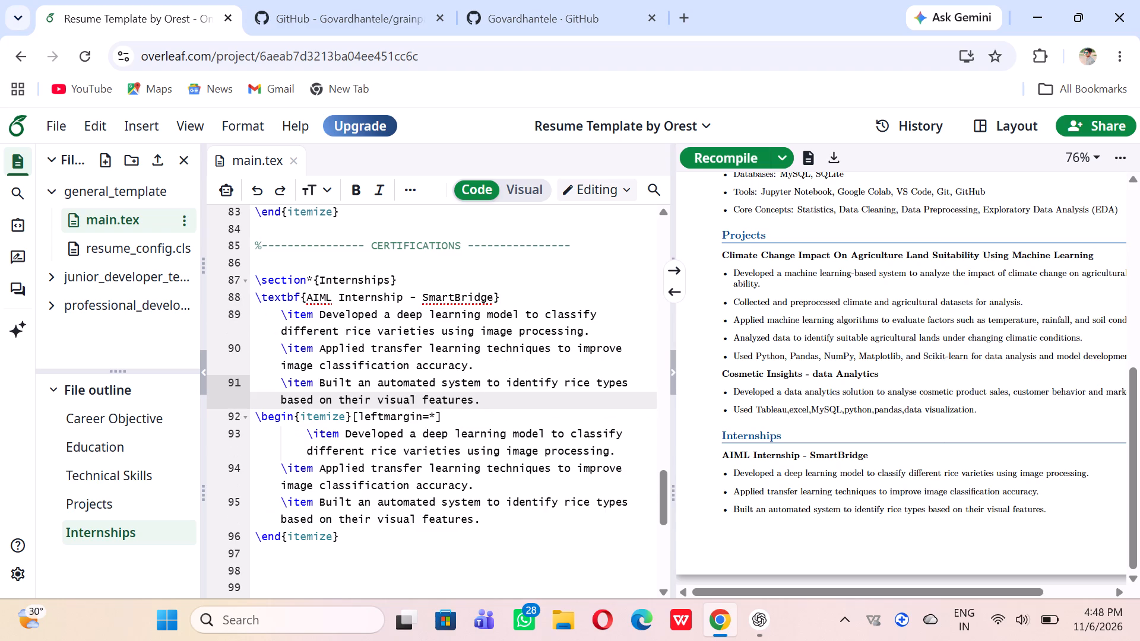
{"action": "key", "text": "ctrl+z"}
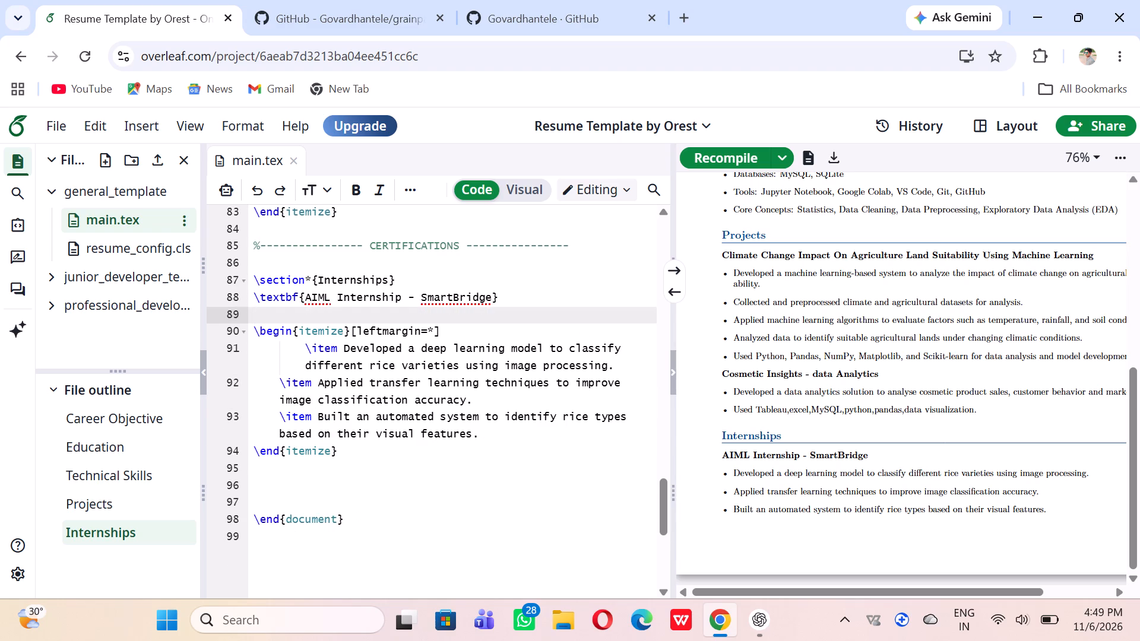
Turn on Windows clipboard history, look through its copied items, and close it.
{"action": "key", "text": "super+v"}
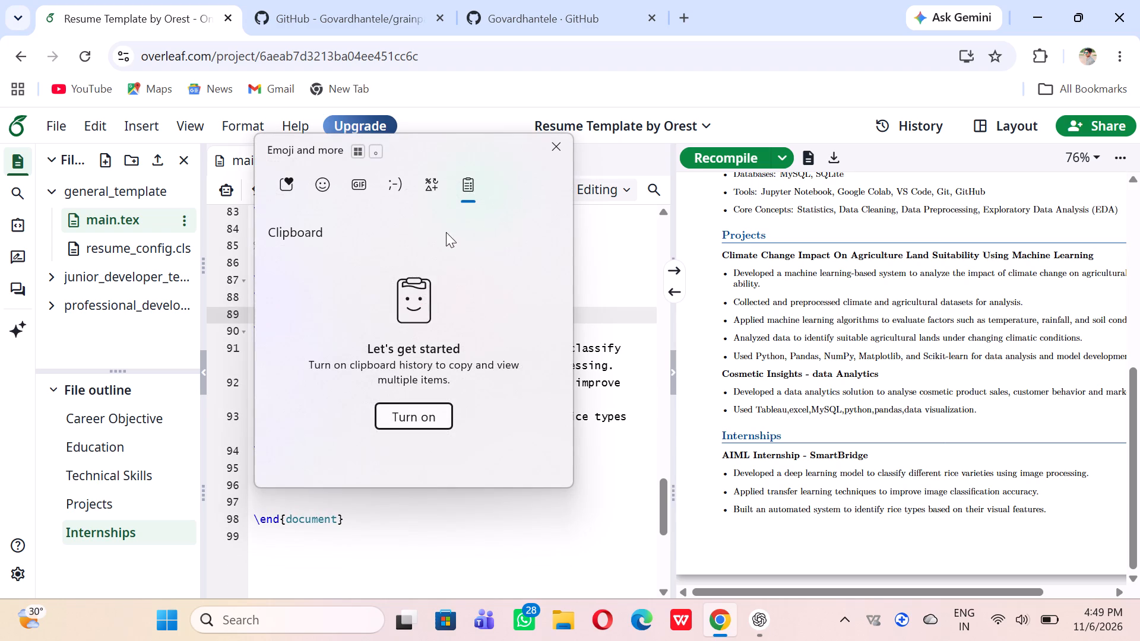
{"action": "left_click", "coordinate": [418, 420]}
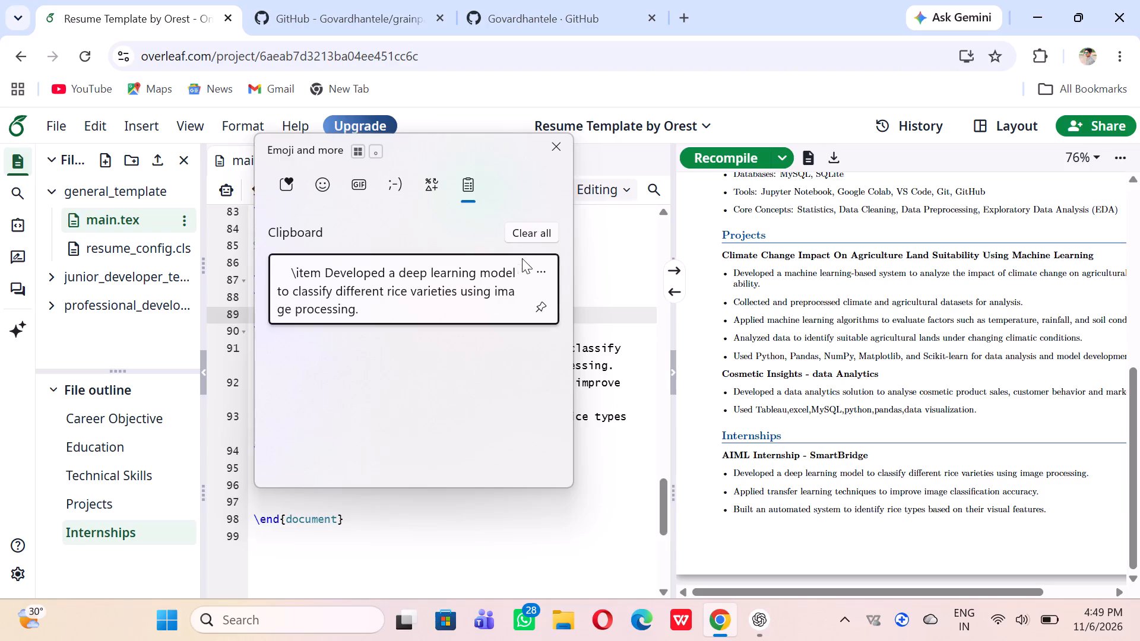
{"action": "scroll", "coordinate": [449, 376], "scroll_direction": "down", "scroll_amount": 1}
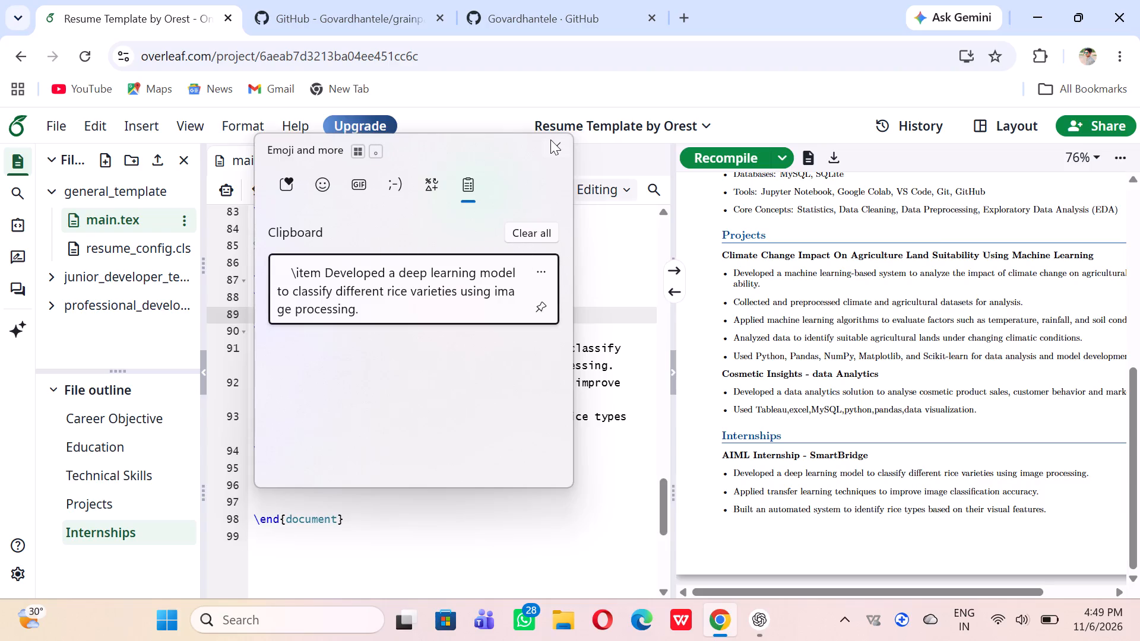
{"action": "left_click", "coordinate": [550, 139]}
Examine the header, Career Objective and Education code in the main.tex source.
{"action": "scroll", "coordinate": [541, 294], "scroll_direction": "up", "scroll_amount": 4}
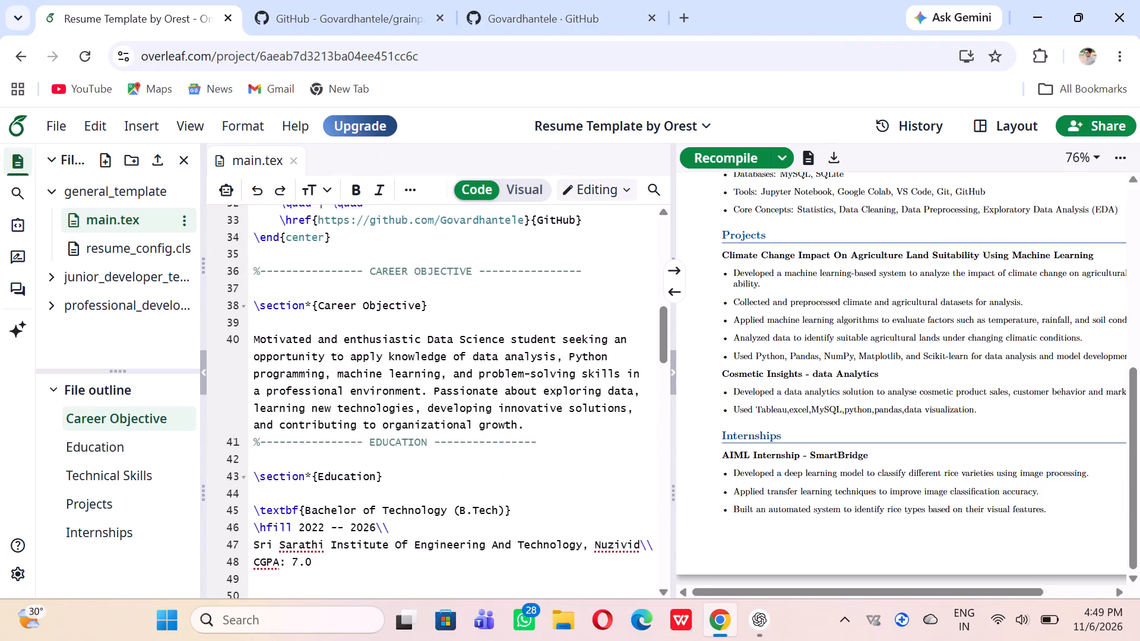
{"action": "scroll", "coordinate": [541, 294], "scroll_direction": "up", "scroll_amount": 8}
{"action": "scroll", "coordinate": [541, 294], "scroll_direction": "down", "scroll_amount": 1}
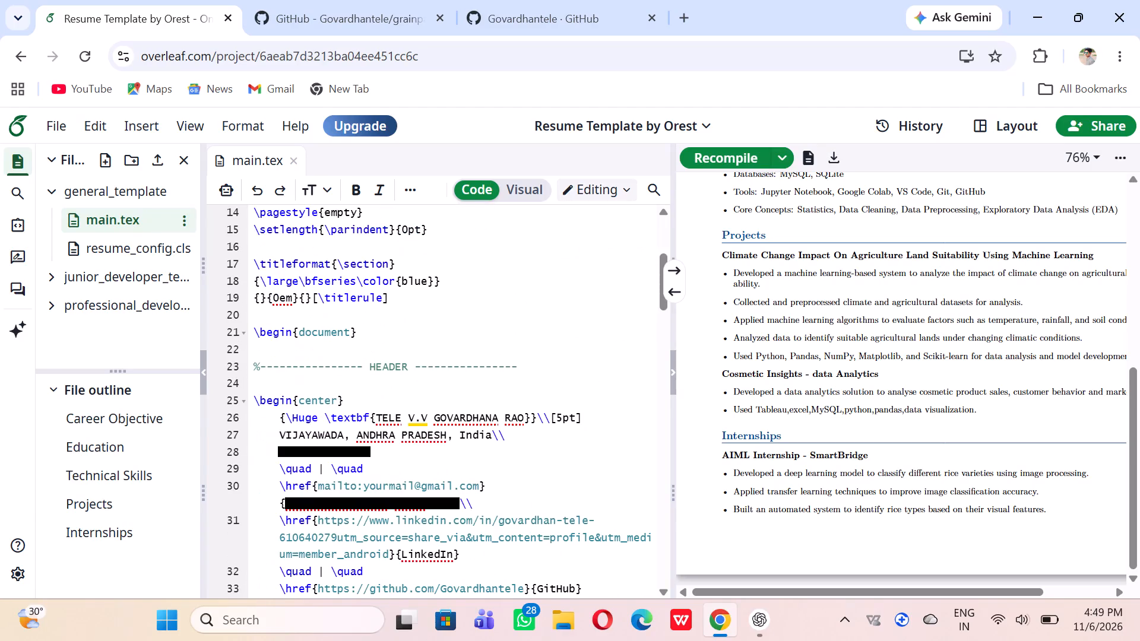
{"action": "scroll", "coordinate": [541, 294], "scroll_direction": "down", "scroll_amount": 2}
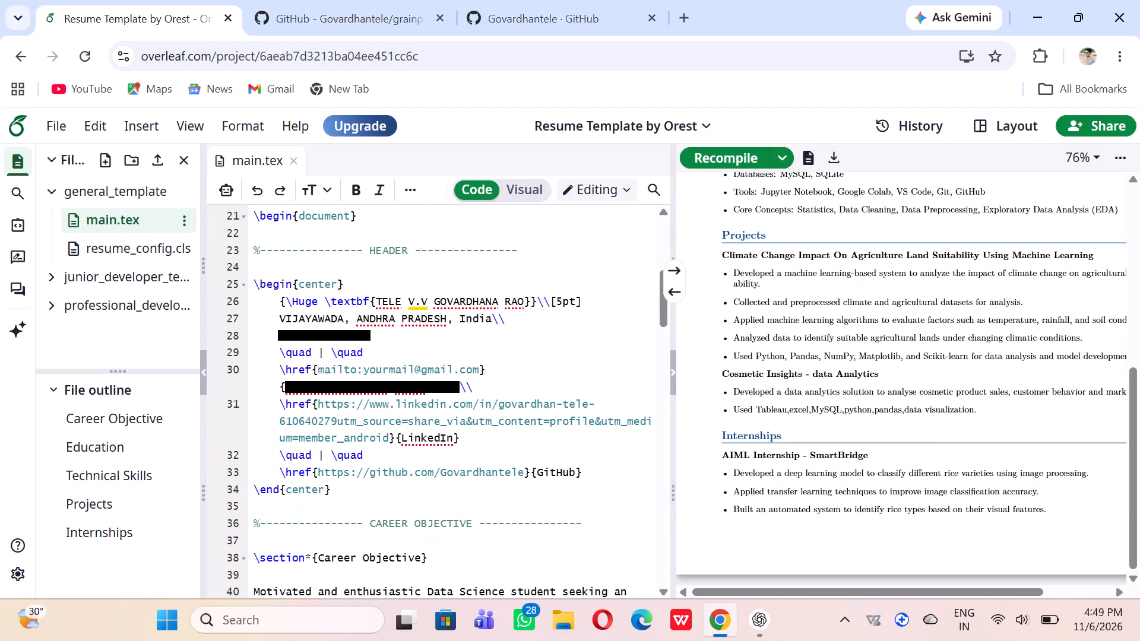
{"action": "scroll", "coordinate": [541, 294], "scroll_direction": "down", "scroll_amount": 2}
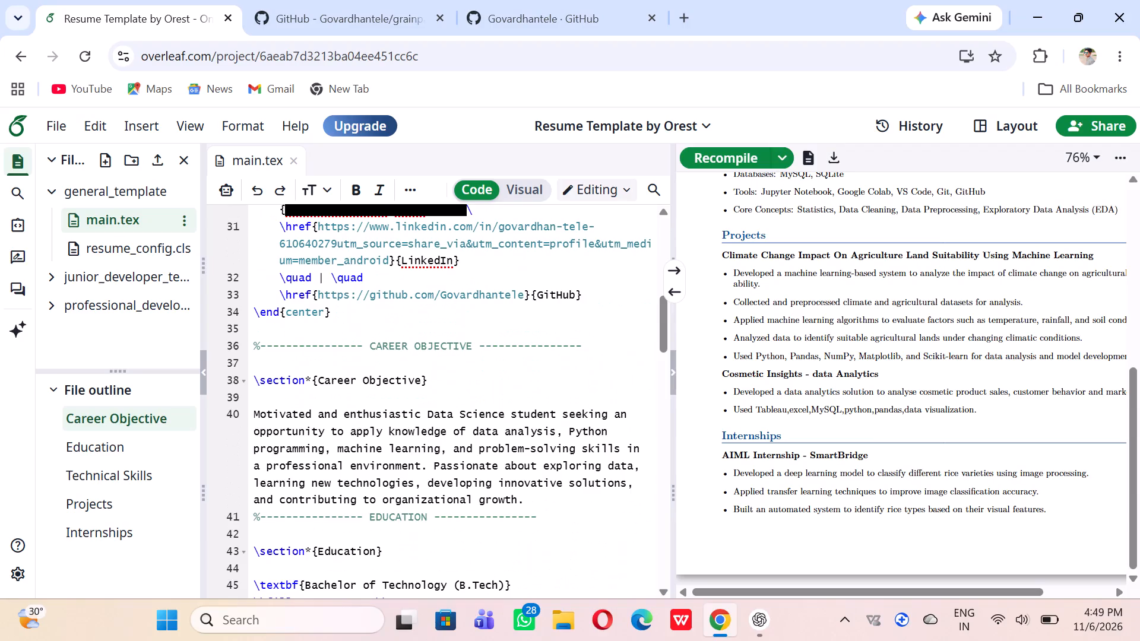
{"action": "scroll", "coordinate": [541, 294], "scroll_direction": "down", "scroll_amount": 1}
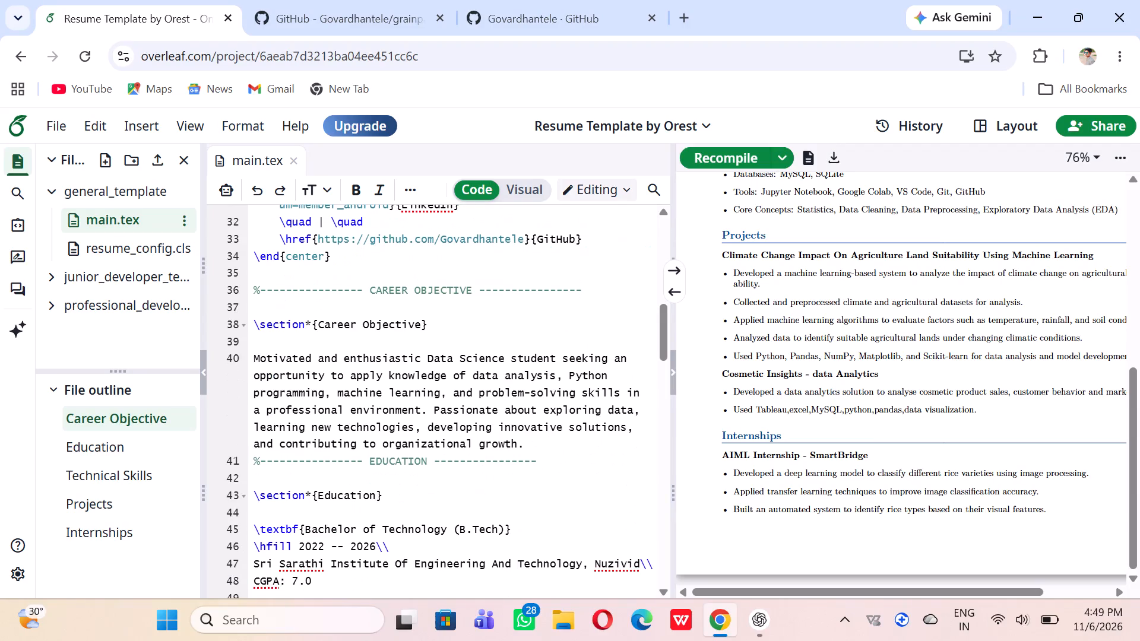
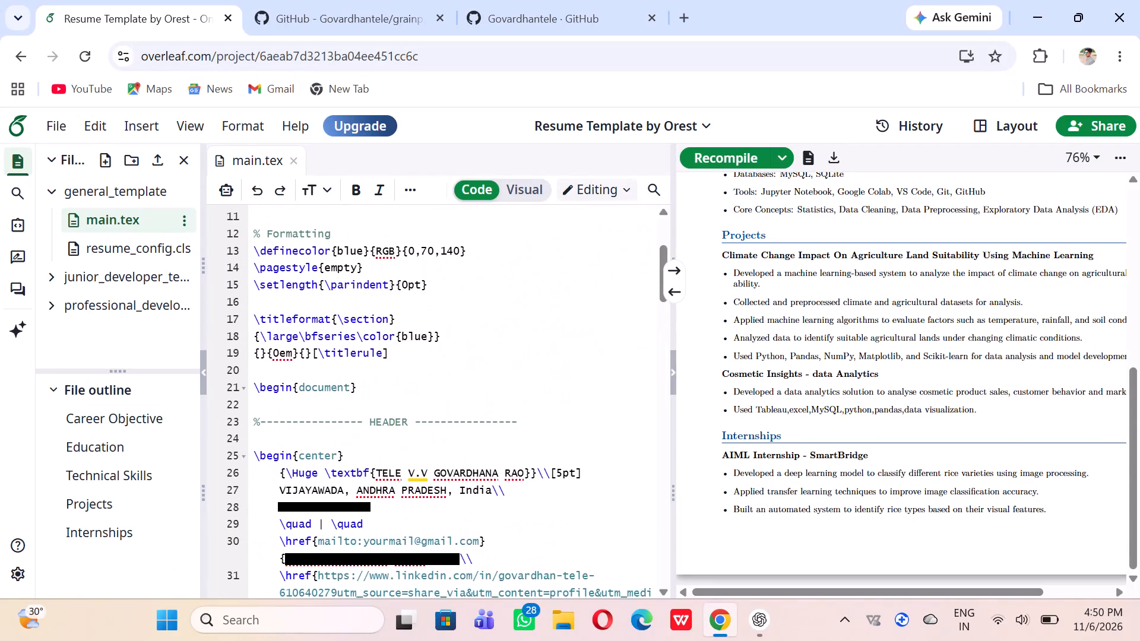
Examine the main.tex source from Education through Technical Skills and Projects to the Internships code at the end.
{"action": "scroll", "coordinate": [541, 294], "scroll_direction": "down", "scroll_amount": 3}
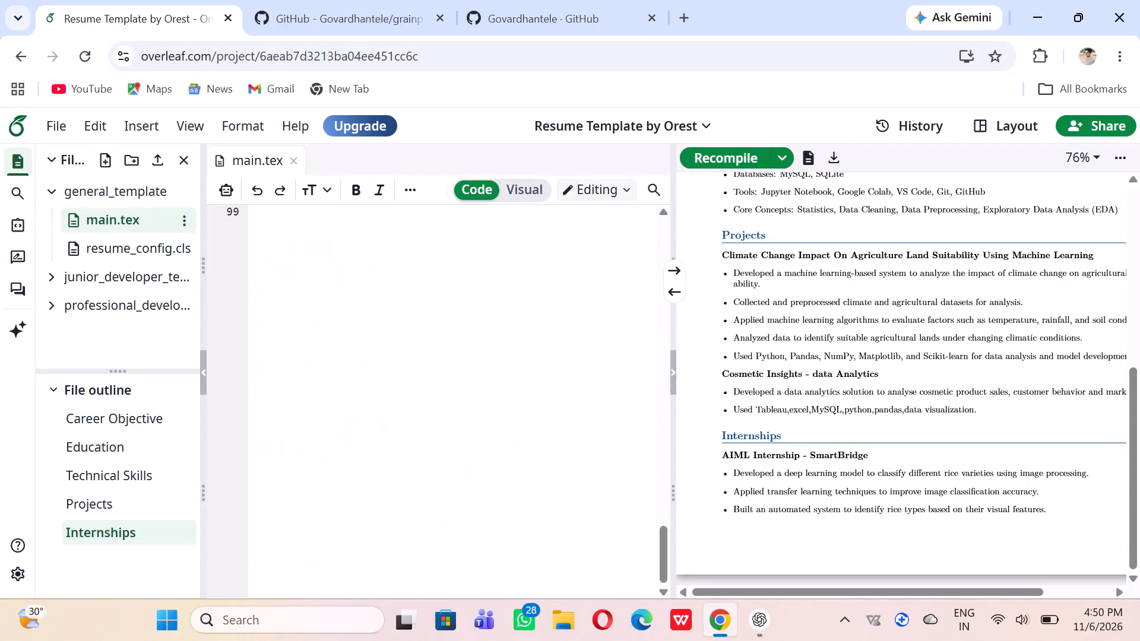
{"action": "scroll", "coordinate": [541, 294], "scroll_direction": "down", "scroll_amount": 1}
{"action": "scroll", "coordinate": [541, 294], "scroll_direction": "up", "scroll_amount": 3}
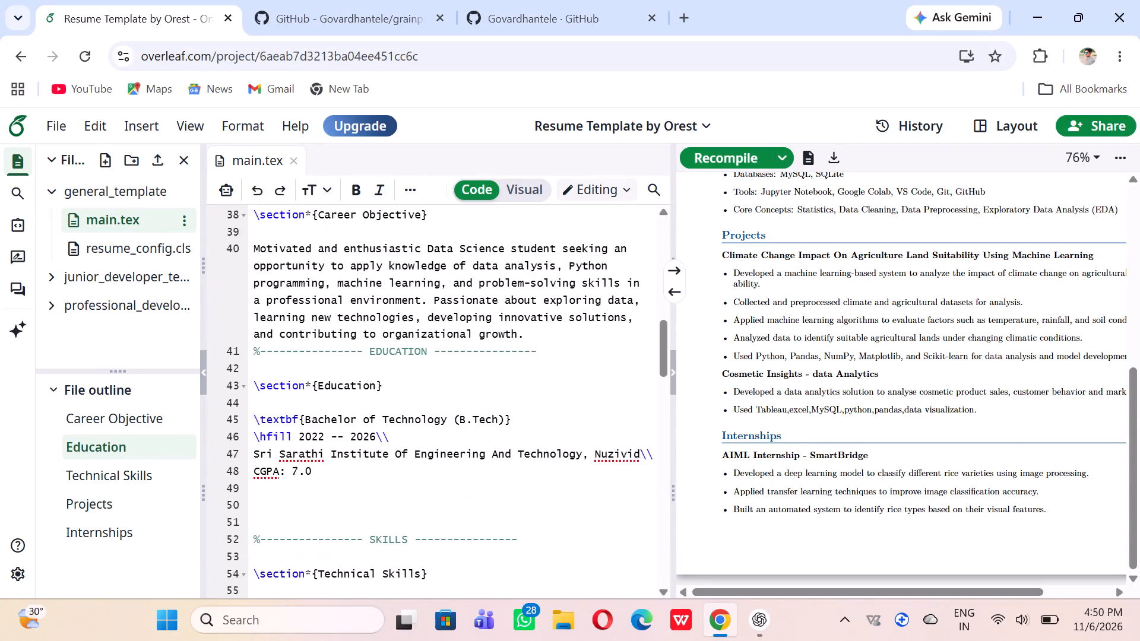
{"action": "scroll", "coordinate": [541, 294], "scroll_direction": "down", "scroll_amount": 2}
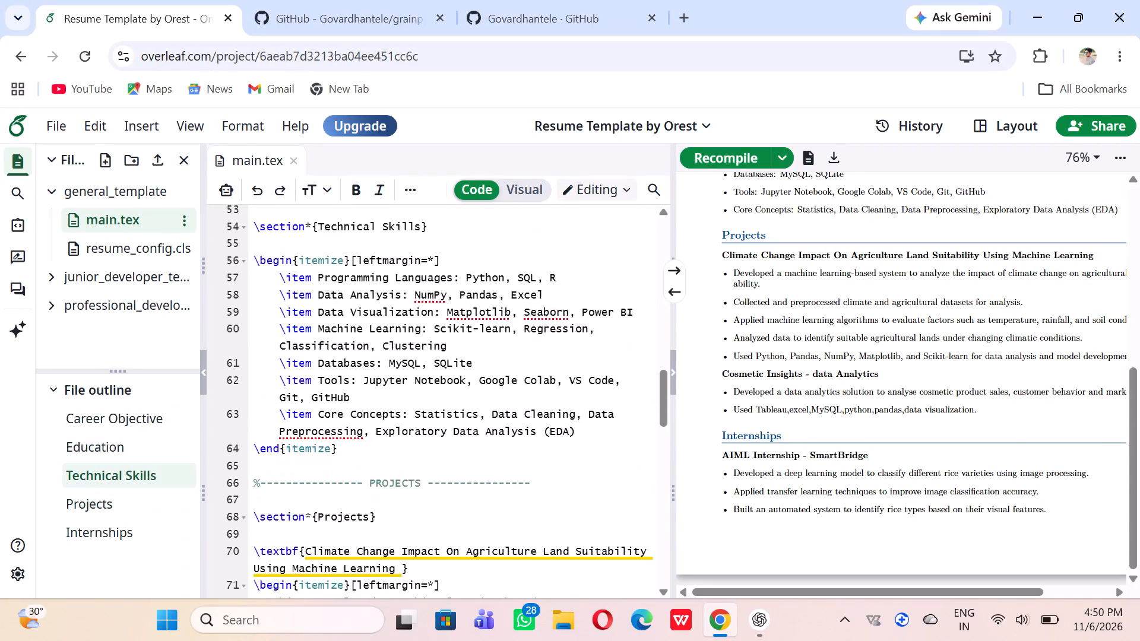
{"action": "scroll", "coordinate": [541, 294], "scroll_direction": "down", "scroll_amount": 5}
{"action": "scroll", "coordinate": [541, 294], "scroll_direction": "up", "scroll_amount": 1}
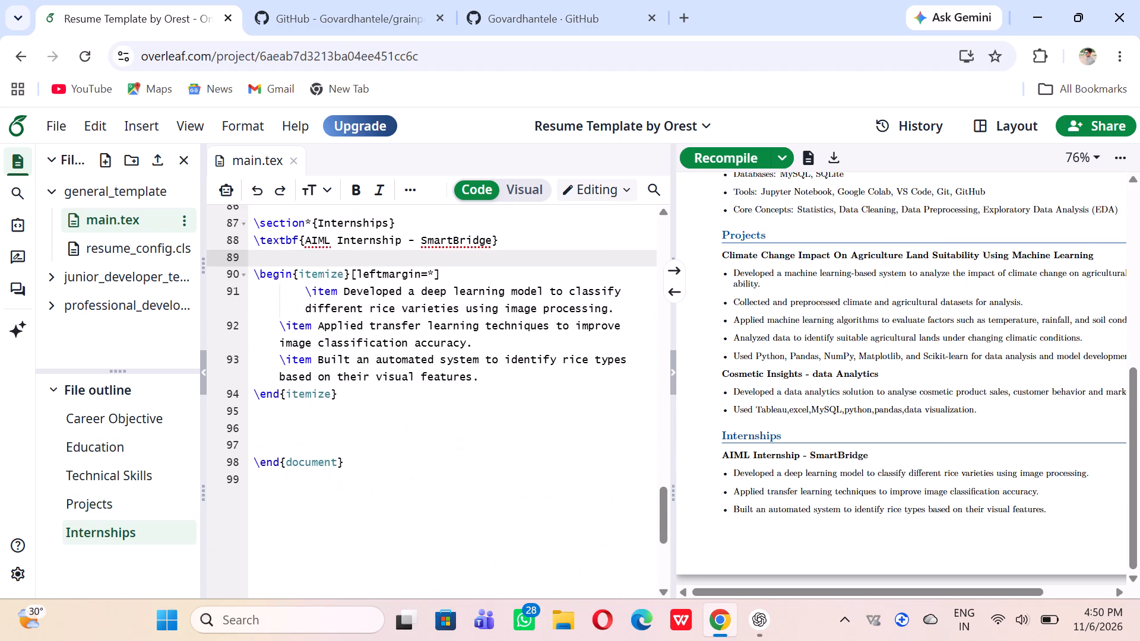
Copy the "\hfill 2022 -- 2026\\" line from Education onto the blank line below the internship heading, and recompile.
{"action": "scroll", "coordinate": [541, 294], "scroll_direction": "up", "scroll_amount": 2}
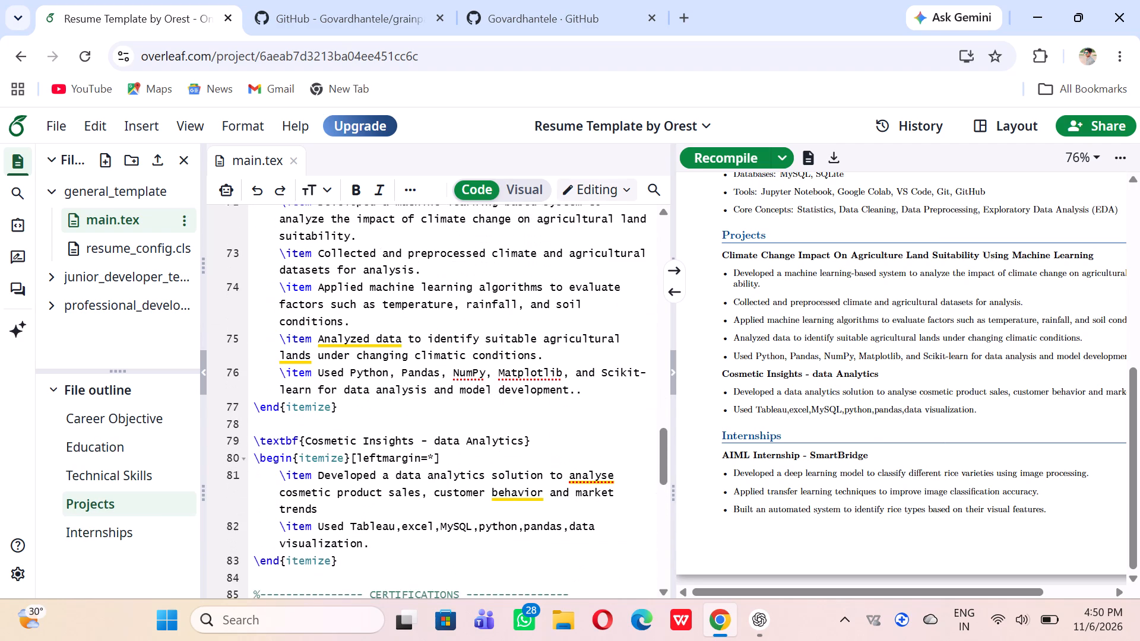
{"action": "scroll", "coordinate": [541, 295], "scroll_direction": "up", "scroll_amount": 3}
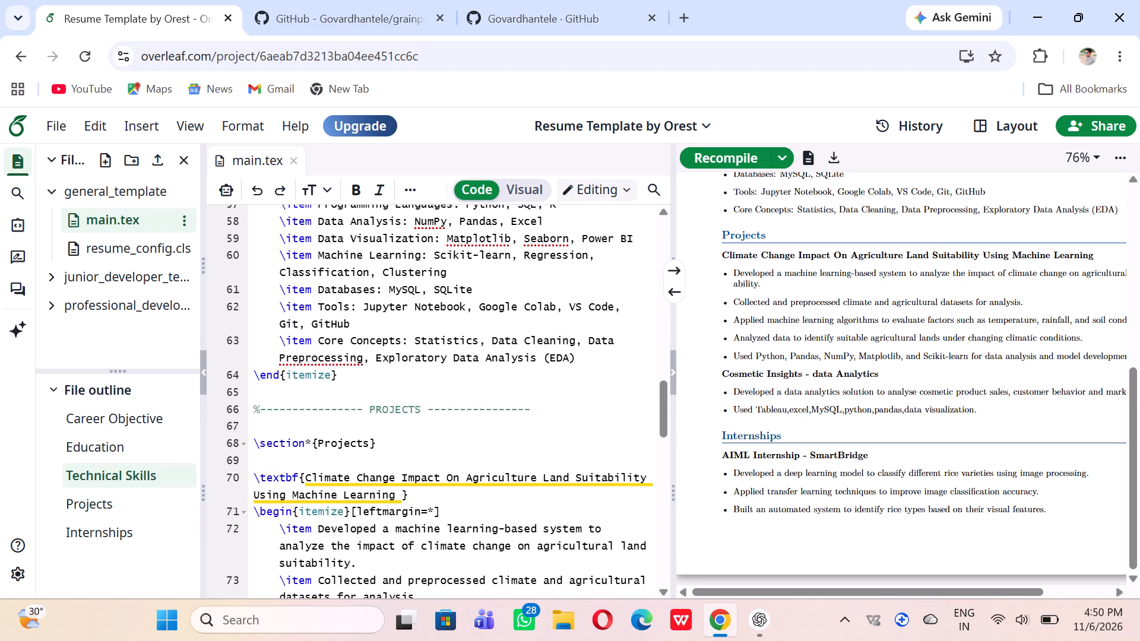
{"action": "scroll", "coordinate": [541, 295], "scroll_direction": "up", "scroll_amount": 3}
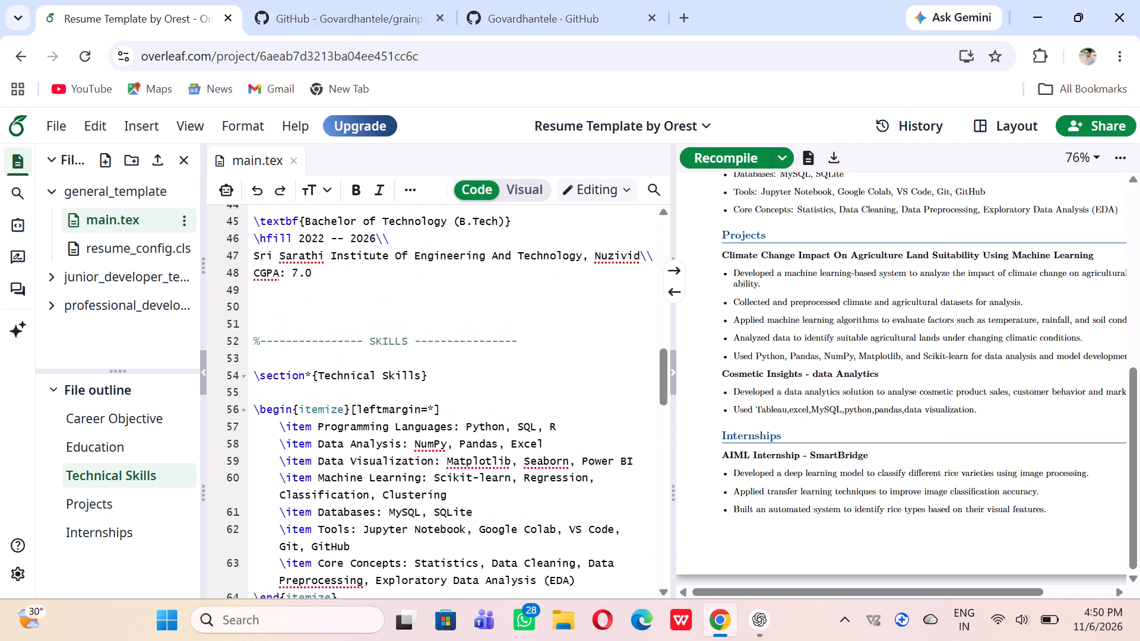
{"action": "scroll", "coordinate": [541, 295], "scroll_direction": "up", "scroll_amount": 2}
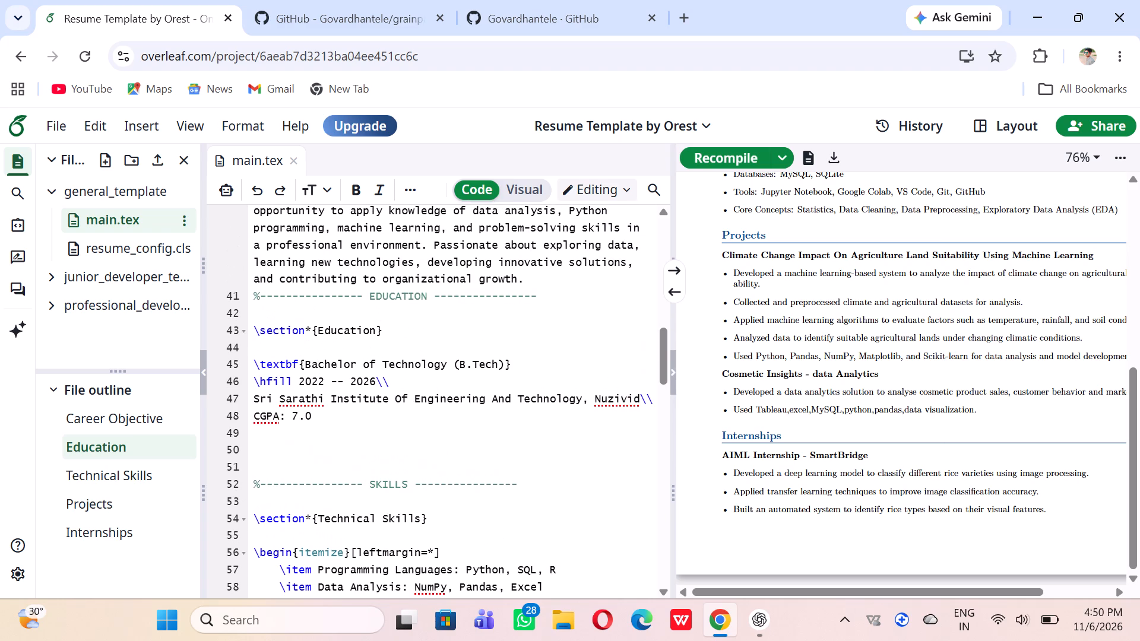
{"action": "left_click_drag", "start_coordinate": [407, 383], "coordinate": [241, 383]}
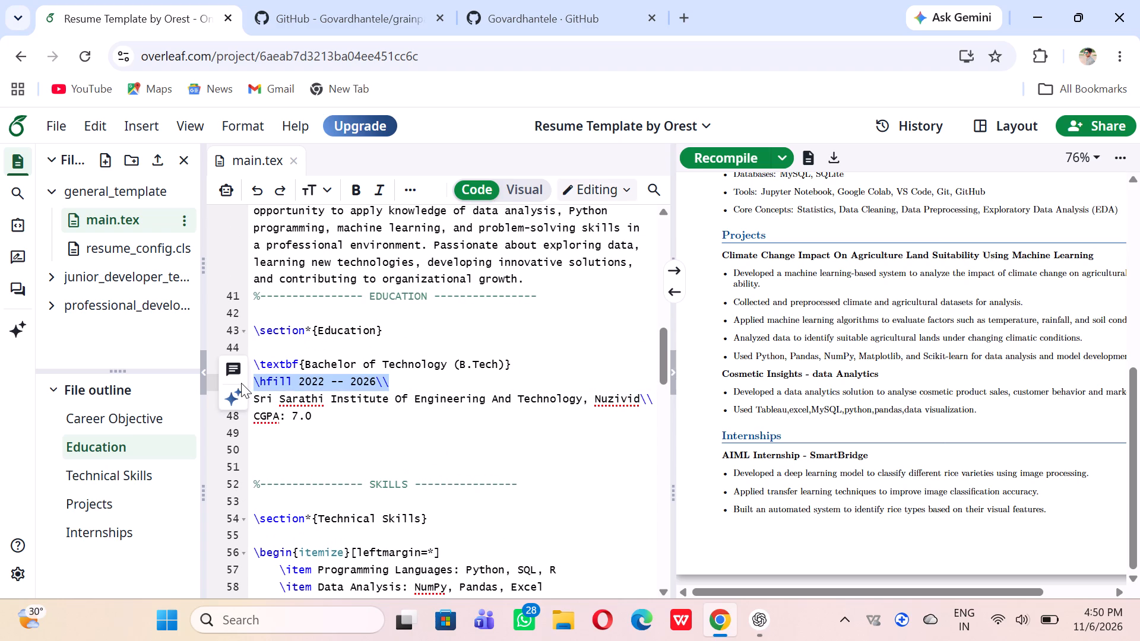
{"action": "key", "text": "ctrl+c"}
{"action": "scroll", "coordinate": [383, 403], "scroll_direction": "down", "scroll_amount": 7}
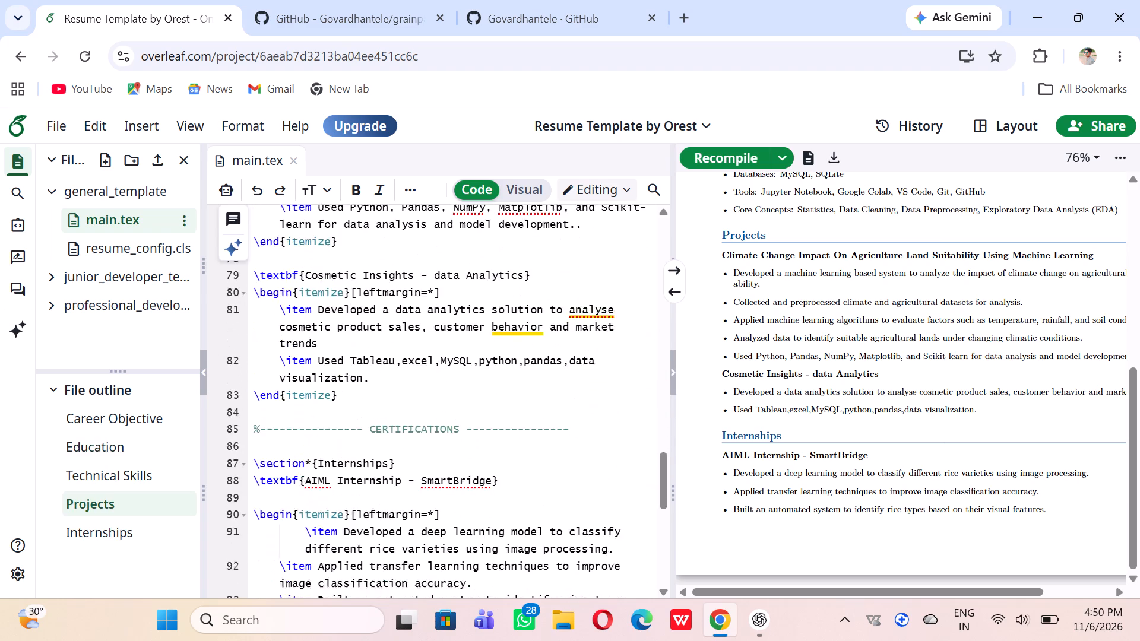
{"action": "scroll", "coordinate": [383, 403], "scroll_direction": "down", "scroll_amount": 2}
{"action": "scroll", "coordinate": [383, 403], "scroll_direction": "up", "scroll_amount": 1}
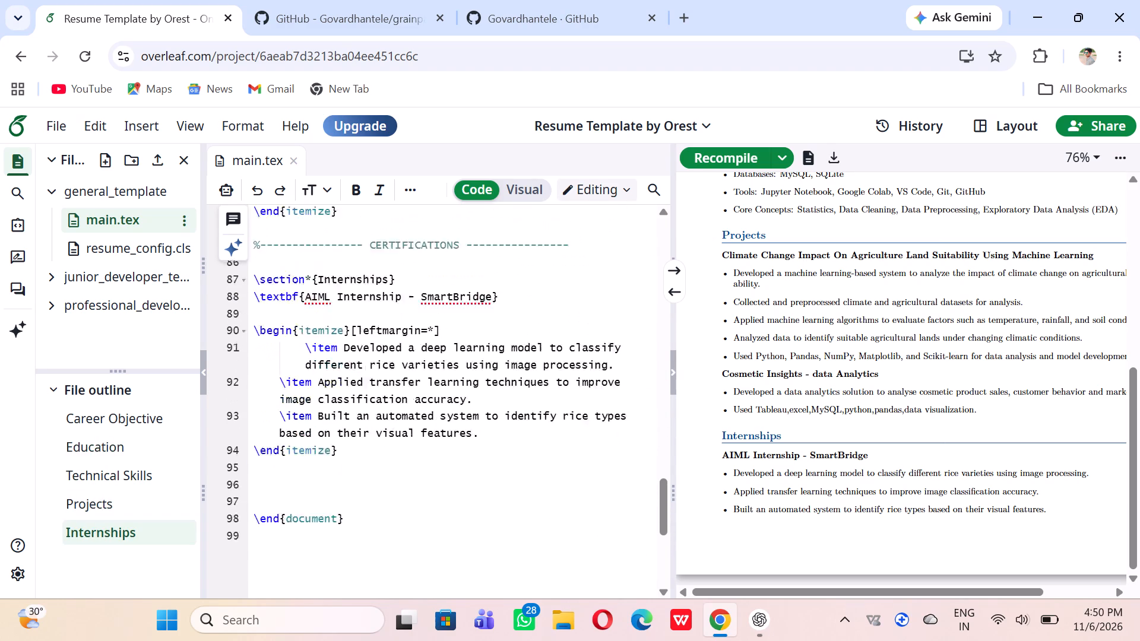
{"action": "scroll", "coordinate": [383, 403], "scroll_direction": "up", "scroll_amount": 1}
{"action": "left_click", "coordinate": [322, 351]}
{"action": "key", "text": "ctrl+v"}
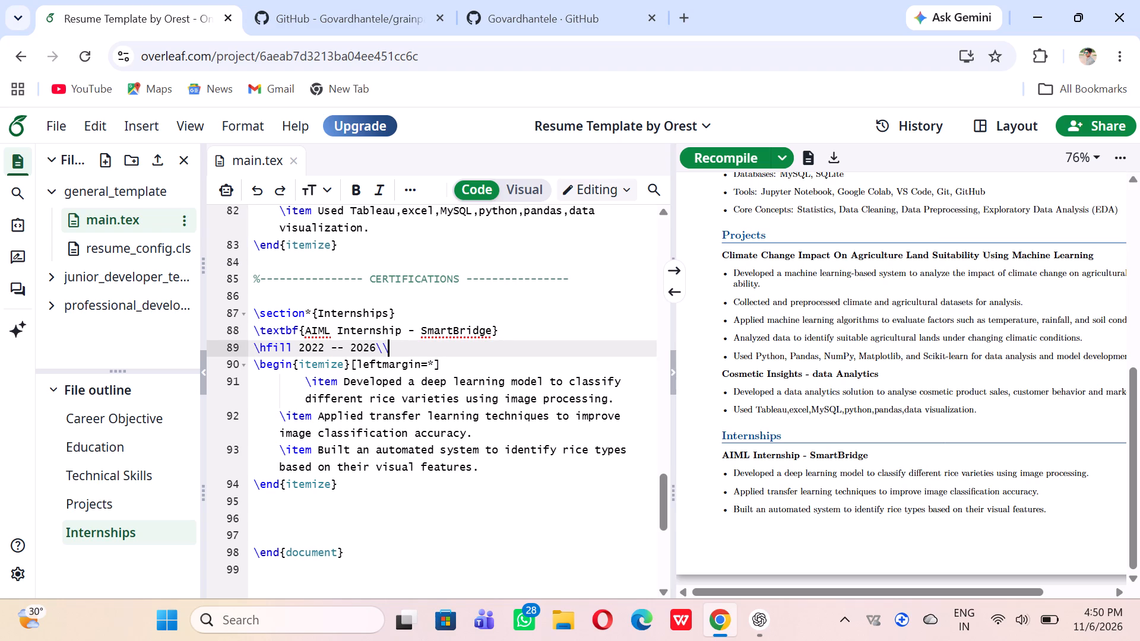
{"action": "key", "text": "ctrl+s"}
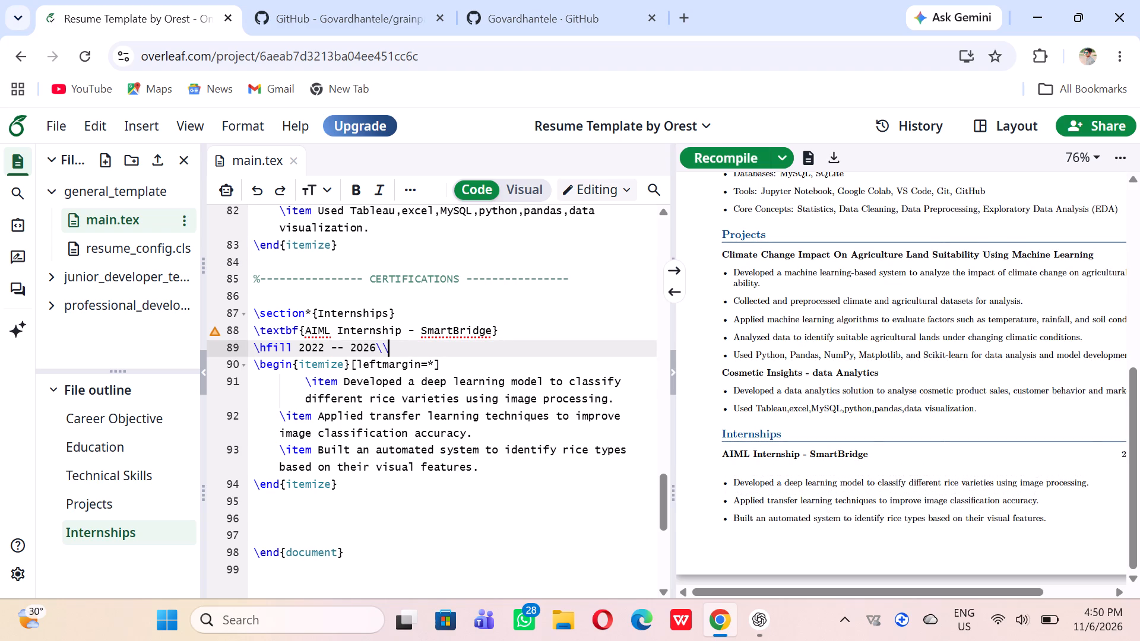
Change the end year in the internship's \hfill line to 2024.
{"action": "left_click", "coordinate": [378, 351]}
{"action": "key", "text": "BackSpace"}
{"action": "key", "text": "BackSpace"}
{"action": "key", "text": "BackSpace"}
{"action": "key", "text": "BackSpace"}
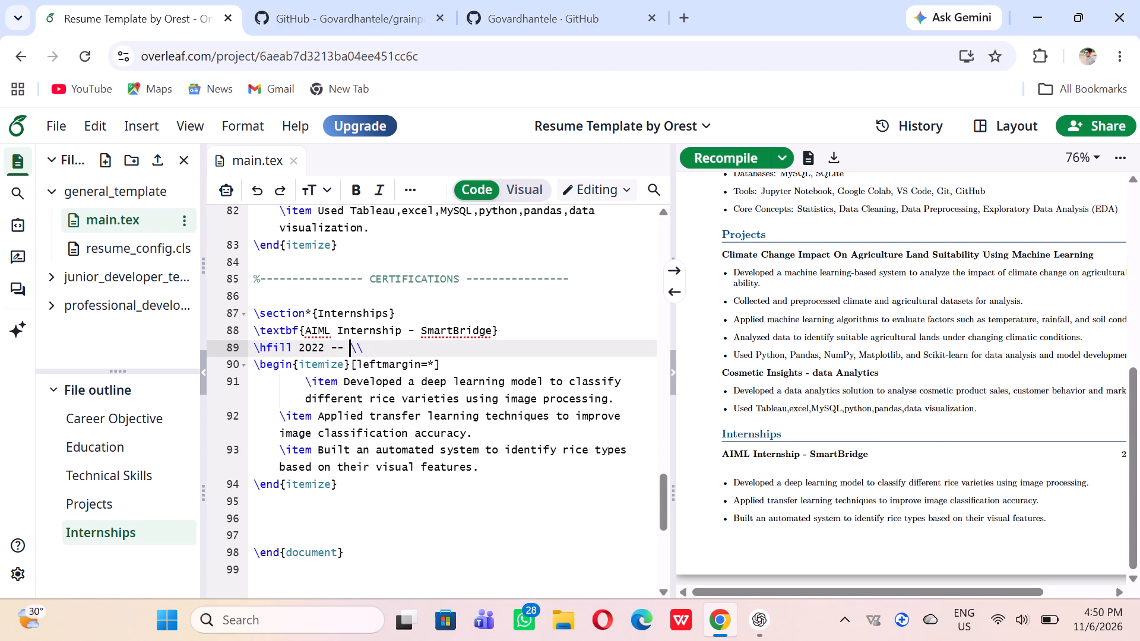
{"action": "type", "text": "20"}
{"action": "key", "text": "2"}
{"action": "key", "text": "4"}
Replace the start year in the internship's \hfill line with "(may".
{"action": "key", "text": "Left"}
{"action": "key", "text": "Left"}
{"action": "key", "text": "Left"}
{"action": "key", "text": "Left"}
{"action": "key", "text": "Left"}
{"action": "key", "text": "Left"}
{"action": "key", "text": "Left"}
{"action": "key", "text": "Left"}
{"action": "key", "text": "BackSpace"}
{"action": "key", "text": "BackSpace"}
{"action": "key", "text": "BackSpace"}
{"action": "key", "text": "BackSpace"}
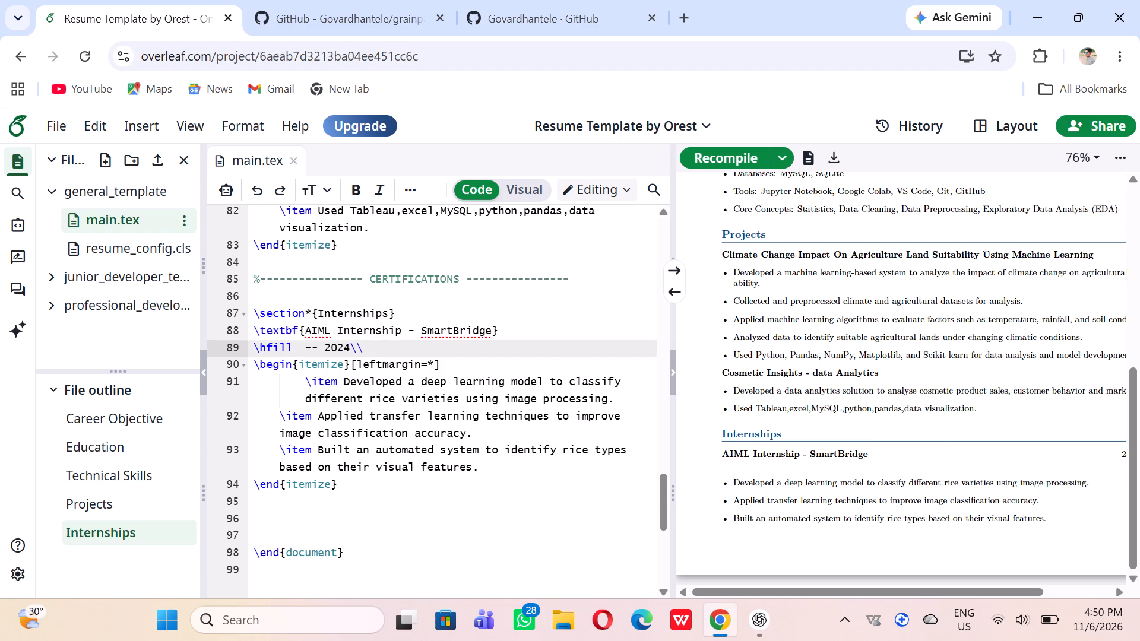
{"action": "type", "text": "may"}
{"action": "key", "text": "BackSpace"}
{"action": "key", "text": "BackSpace"}
{"action": "key", "text": "BackSpace"}
{"action": "key", "text": "shift+parenleft"}
{"action": "type", "text": "may"}
Rewrite the month after the opening parenthesis in the internship's \hfill line as capitalized "May".
{"action": "key", "text": "Right"}
{"action": "key", "text": "Right"}
{"action": "key", "text": "Right"}
{"action": "key", "text": "Right"}
{"action": "key", "text": "Right"}
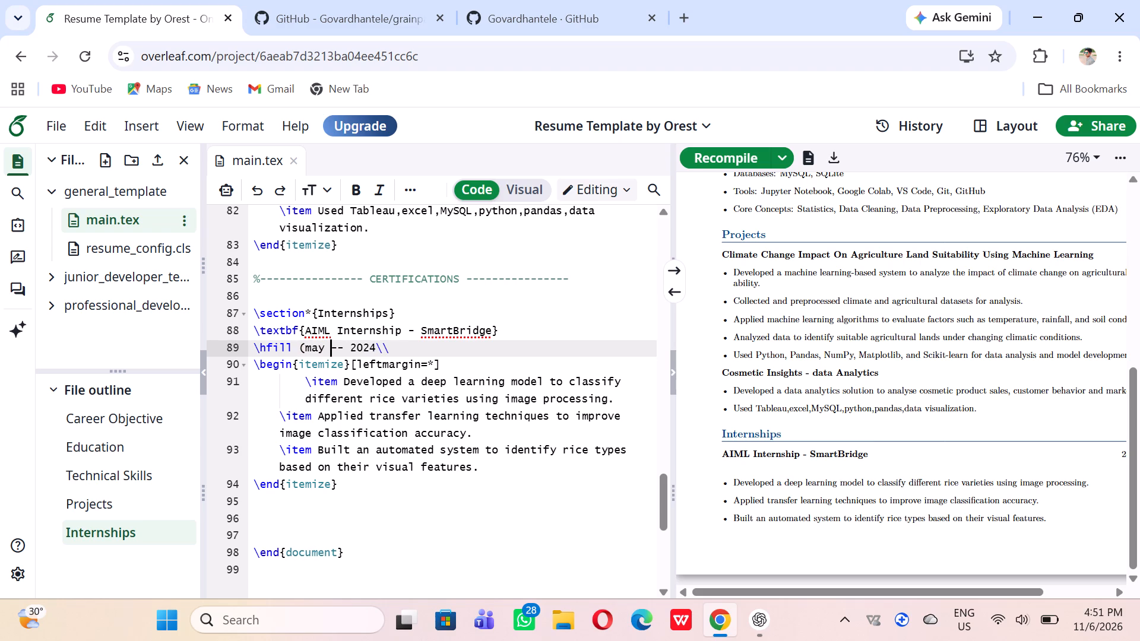
{"action": "key", "text": "Left"}
{"action": "key", "text": "Left"}
{"action": "key", "text": "Left"}
{"action": "key", "text": "Left"}
{"action": "key", "text": "Left"}
{"action": "key", "text": "Left"}
{"action": "key", "text": "Right"}
{"action": "key", "text": "BackSpace"}
{"action": "key", "text": "BackSpace"}
{"action": "key", "text": "BackSpace"}
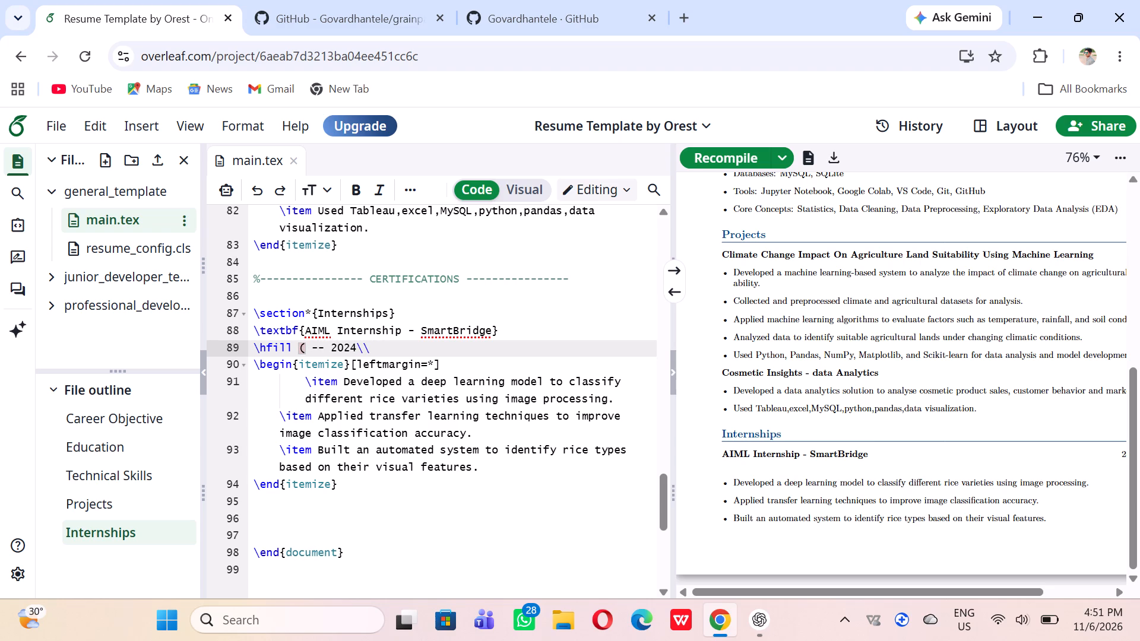
{"action": "type", "text": "Ar"}
{"action": "key", "text": "BackSpace"}
{"action": "key", "text": "BackSpace"}
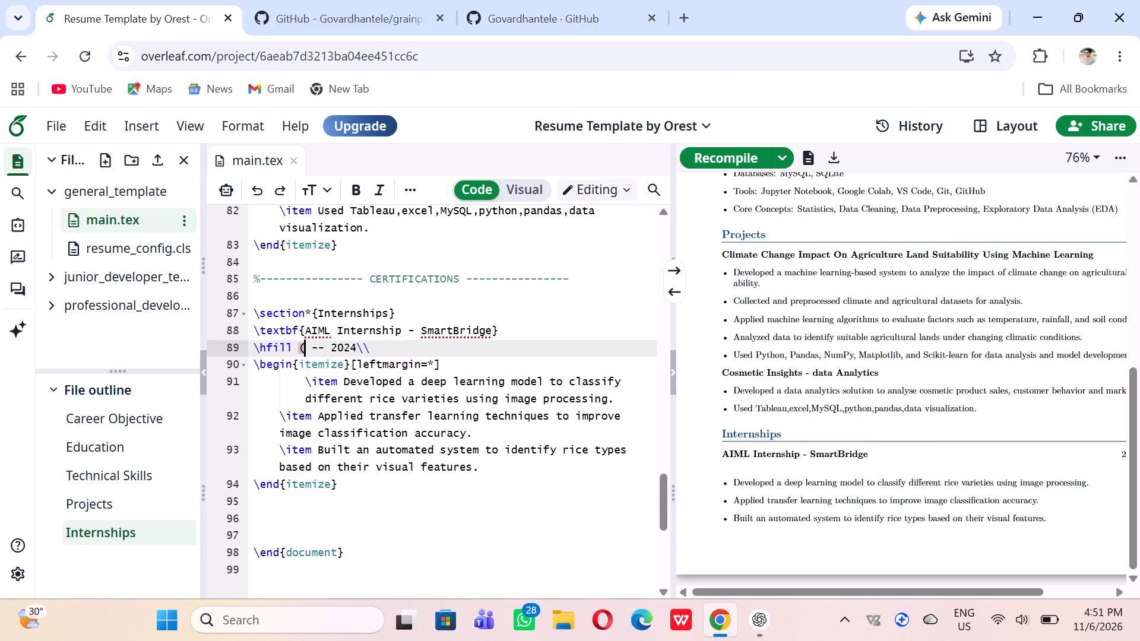
{"action": "key", "text": "shift+m"}
{"action": "type", "text": "sy"}
{"action": "key", "text": "BackSpace"}
{"action": "key", "text": "BackSpace"}
{"action": "type", "text": "ay"}
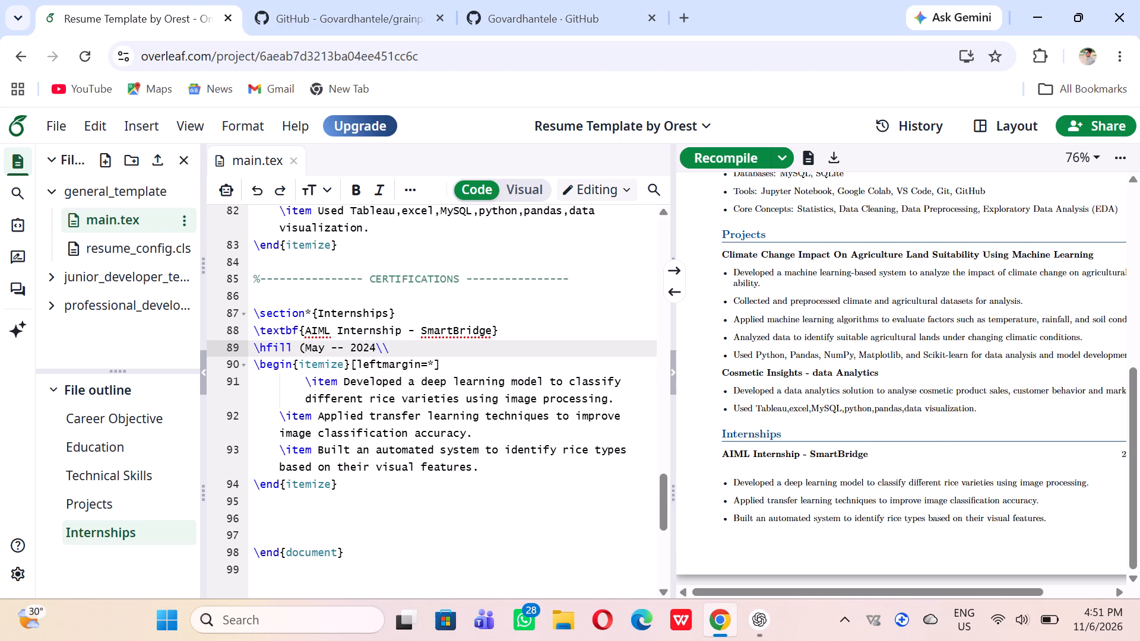
Insert "July)" between the double dash and 2024 in the internship's \hfill line, and recompile the resume.
{"action": "key", "text": "Right"}
{"action": "key", "text": "Right"}
{"action": "key", "text": "Right"}
{"action": "key", "text": "Right"}
{"action": "key", "text": "shift+parenright"}
{"action": "key", "text": "Left"}
{"action": "key", "text": "s"}
{"action": "key", "text": "BackSpace"}
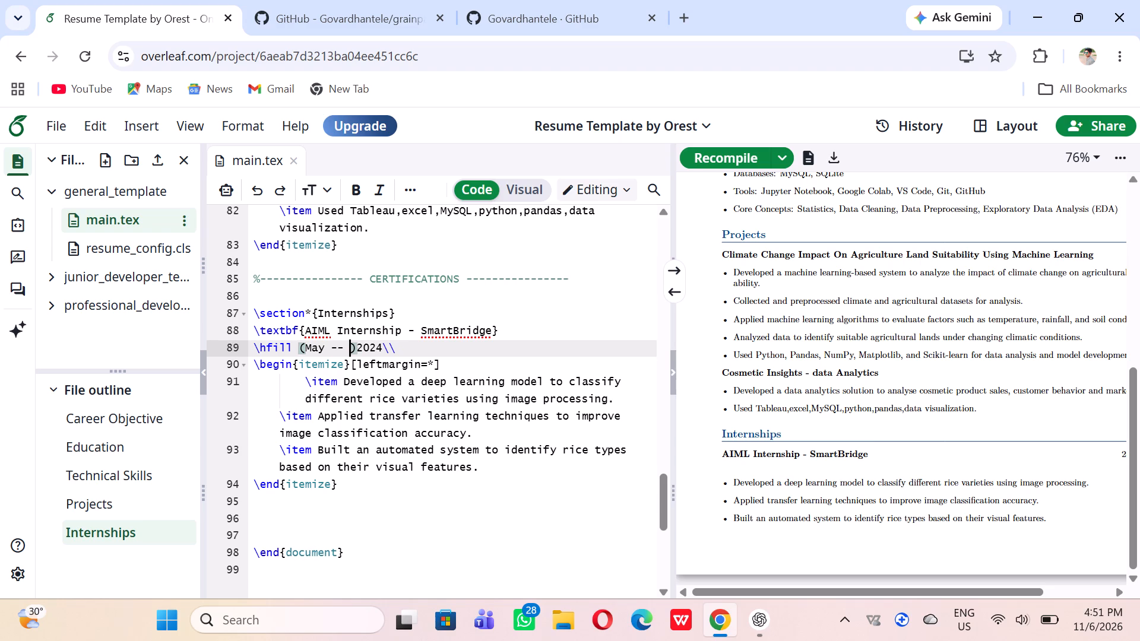
{"action": "type", "text": "July"}
{"action": "left_click", "coordinate": [705, 160]}
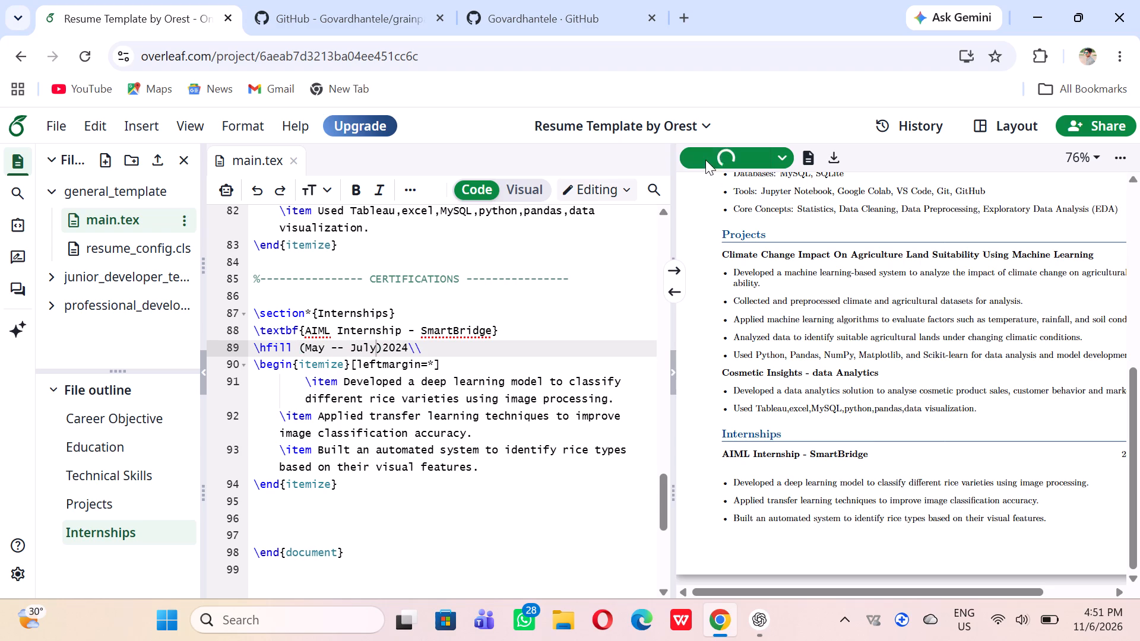
Review the recompiled resume in the PDF preview, checking the internship date line and every section from the header to Internships.
{"action": "scroll", "coordinate": [900, 369], "scroll_direction": "left", "scroll_amount": 1}
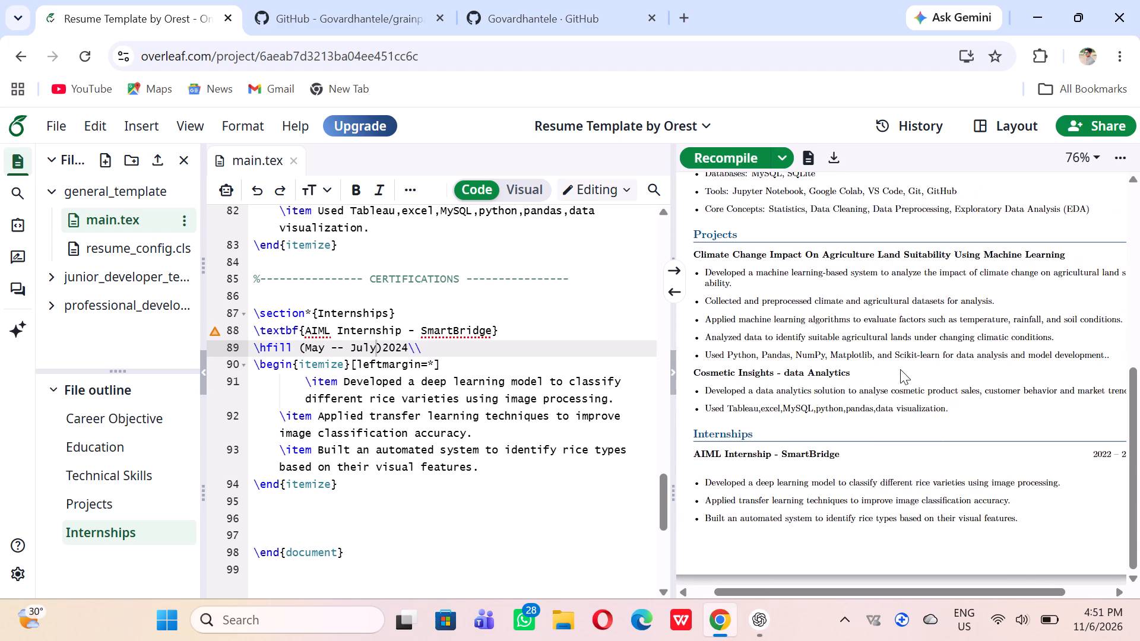
{"action": "scroll", "coordinate": [900, 369], "scroll_direction": "left", "scroll_amount": 4}
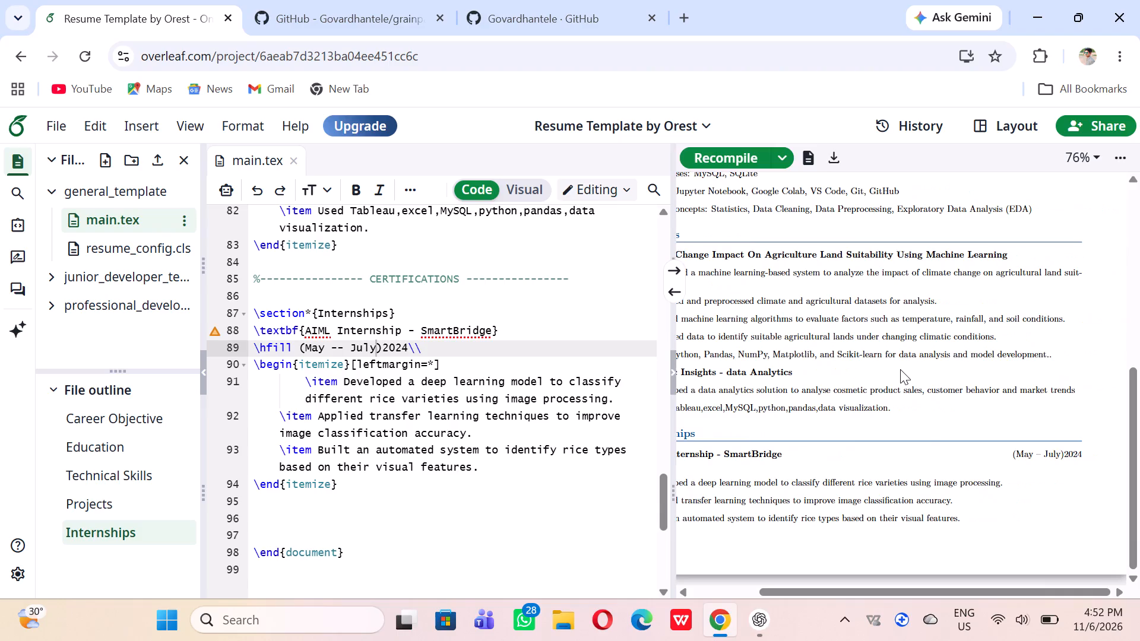
{"action": "scroll", "coordinate": [900, 369], "scroll_direction": "right", "scroll_amount": 1}
{"action": "scroll", "coordinate": [1006, 456], "scroll_direction": "up", "scroll_amount": 3}
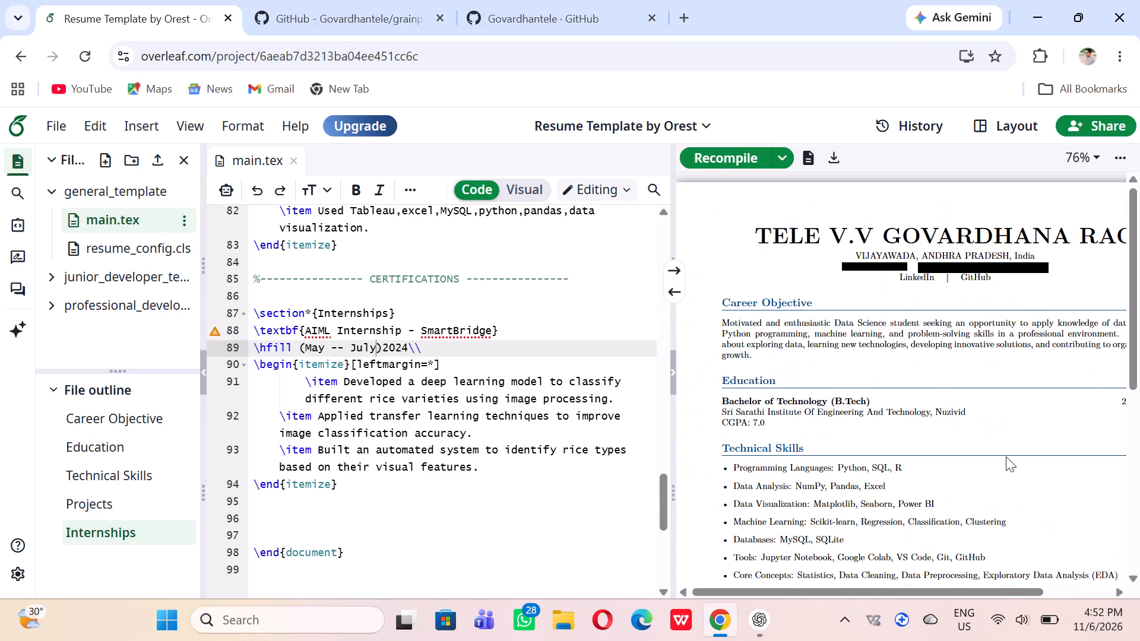
{"action": "scroll", "coordinate": [1006, 456], "scroll_direction": "down", "scroll_amount": 1}
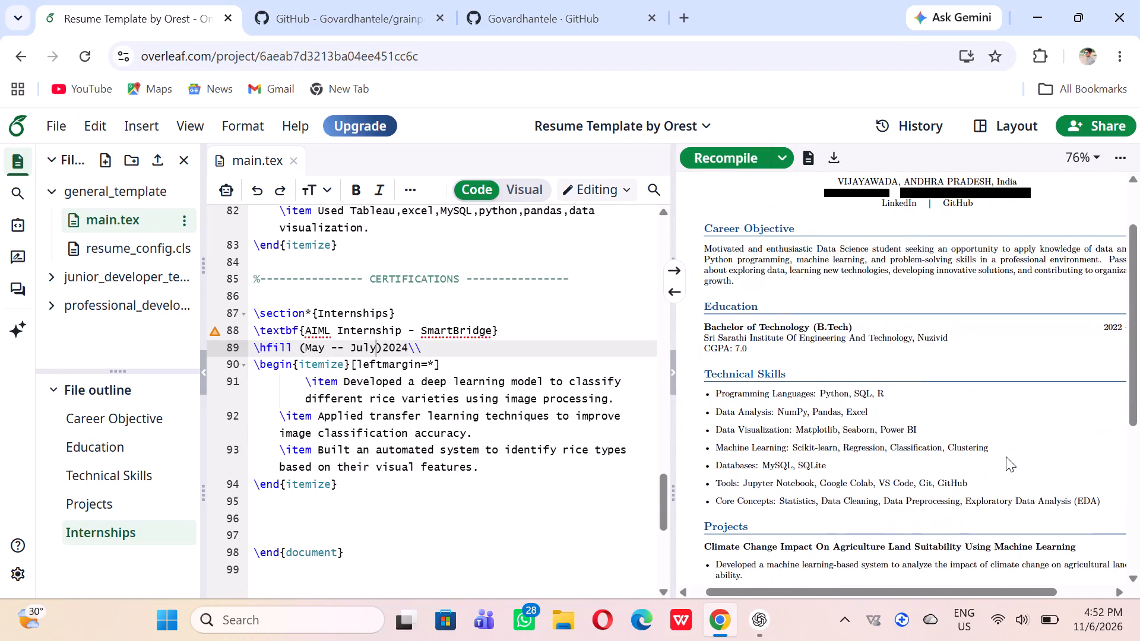
{"action": "scroll", "coordinate": [1006, 456], "scroll_direction": "down", "scroll_amount": 1}
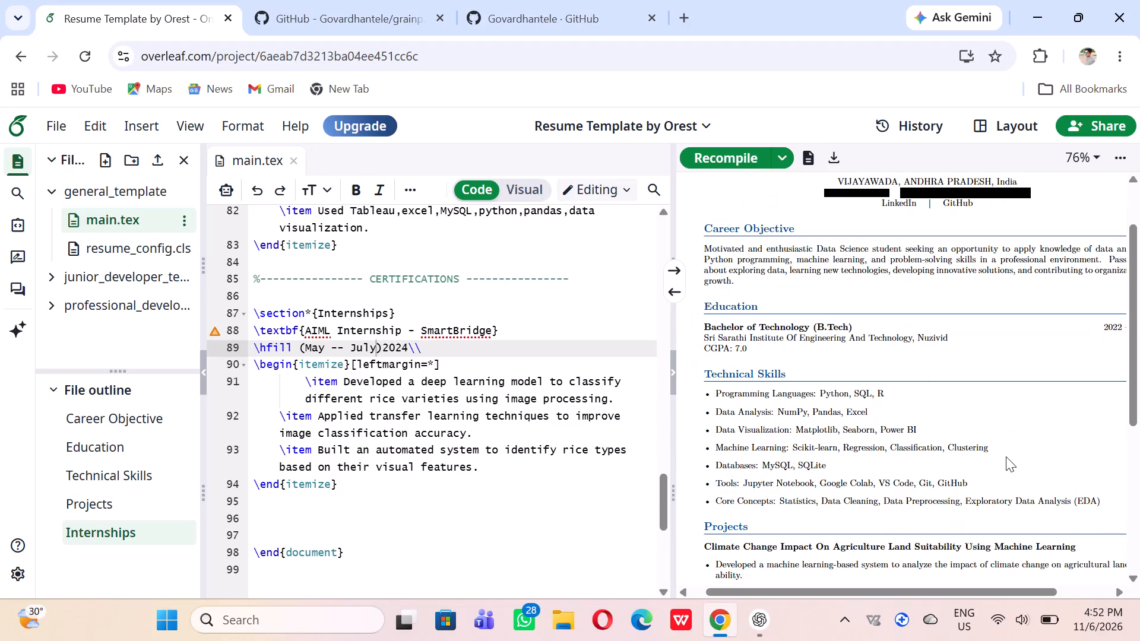
{"action": "scroll", "coordinate": [956, 408], "scroll_direction": "up", "scroll_amount": 1}
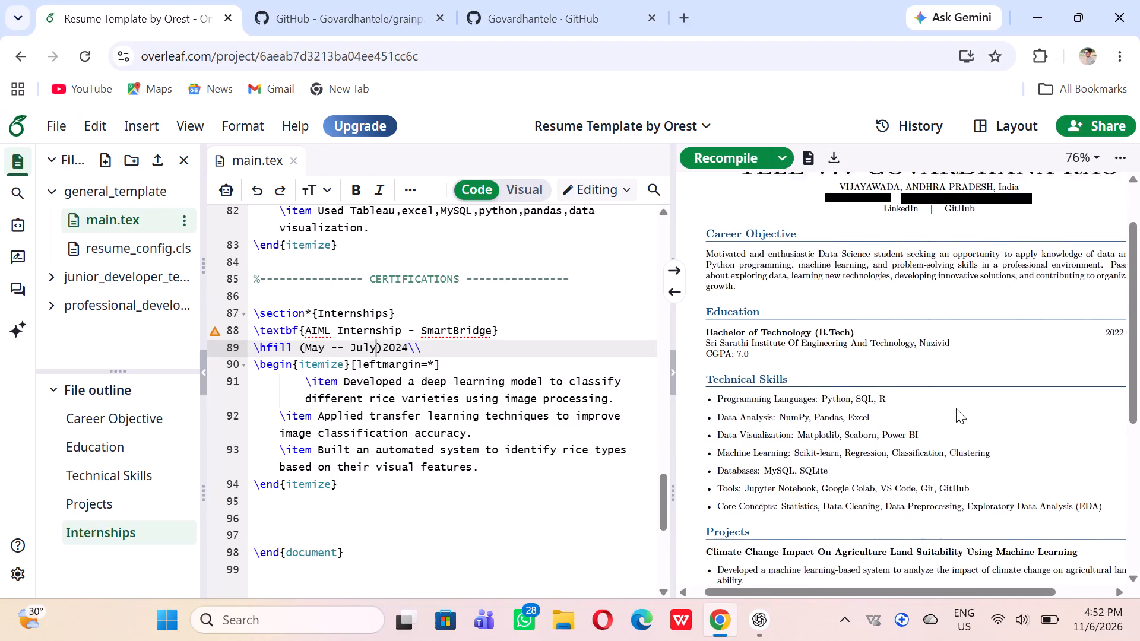
{"action": "scroll", "coordinate": [956, 408], "scroll_direction": "up", "scroll_amount": 1}
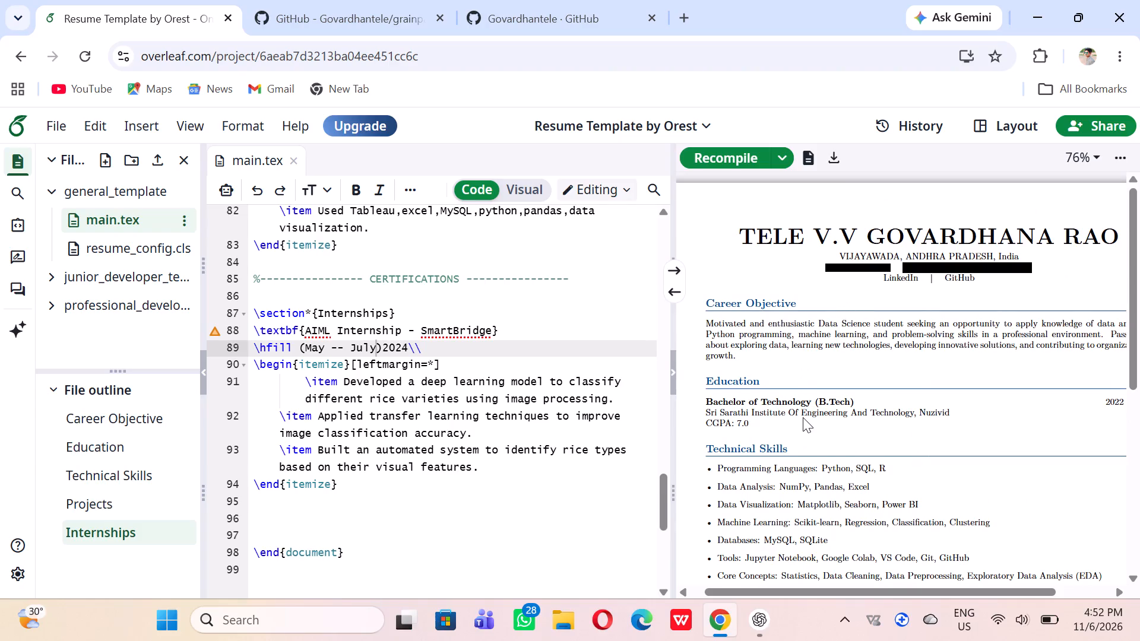
{"action": "scroll", "coordinate": [803, 417], "scroll_direction": "down", "scroll_amount": 1}
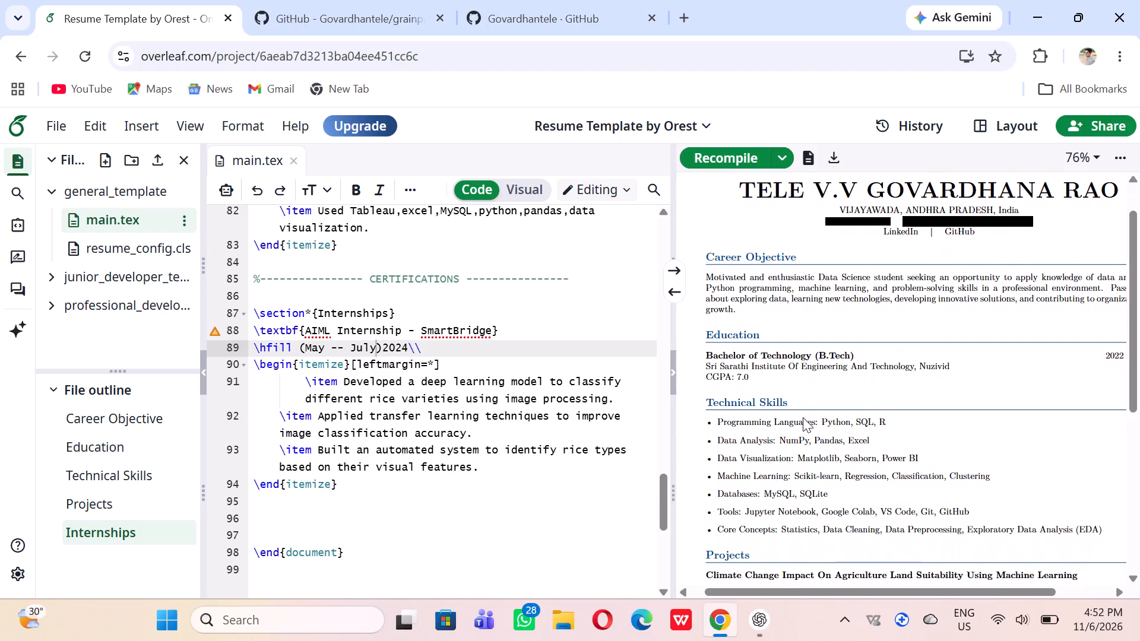
{"action": "scroll", "coordinate": [803, 417], "scroll_direction": "down", "scroll_amount": 1}
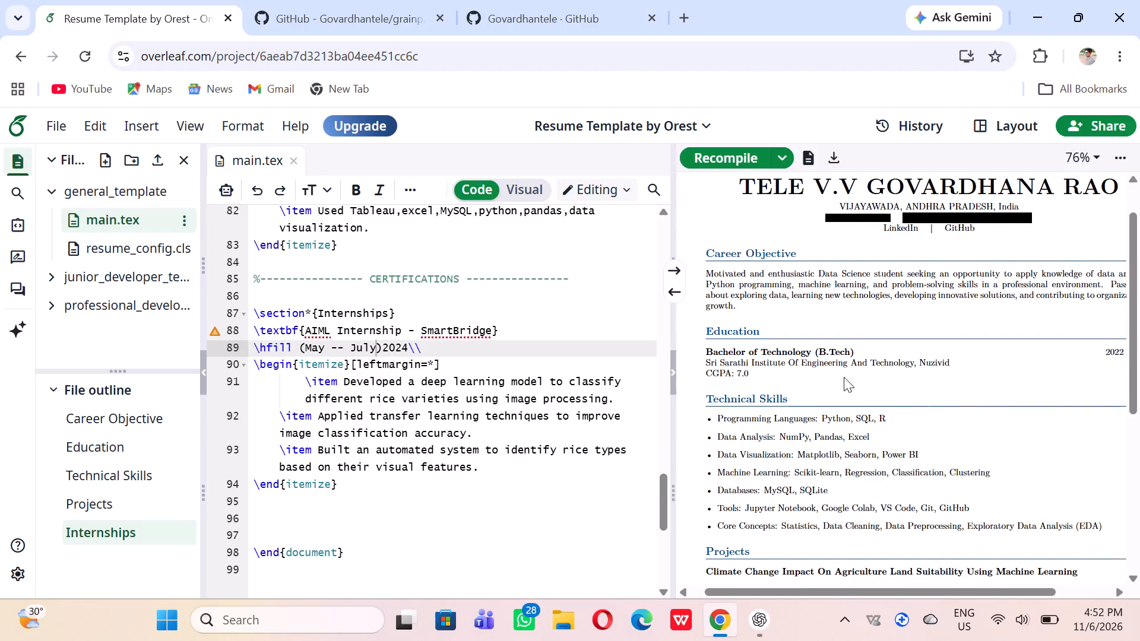
{"action": "scroll", "coordinate": [844, 377], "scroll_direction": "down", "scroll_amount": 2}
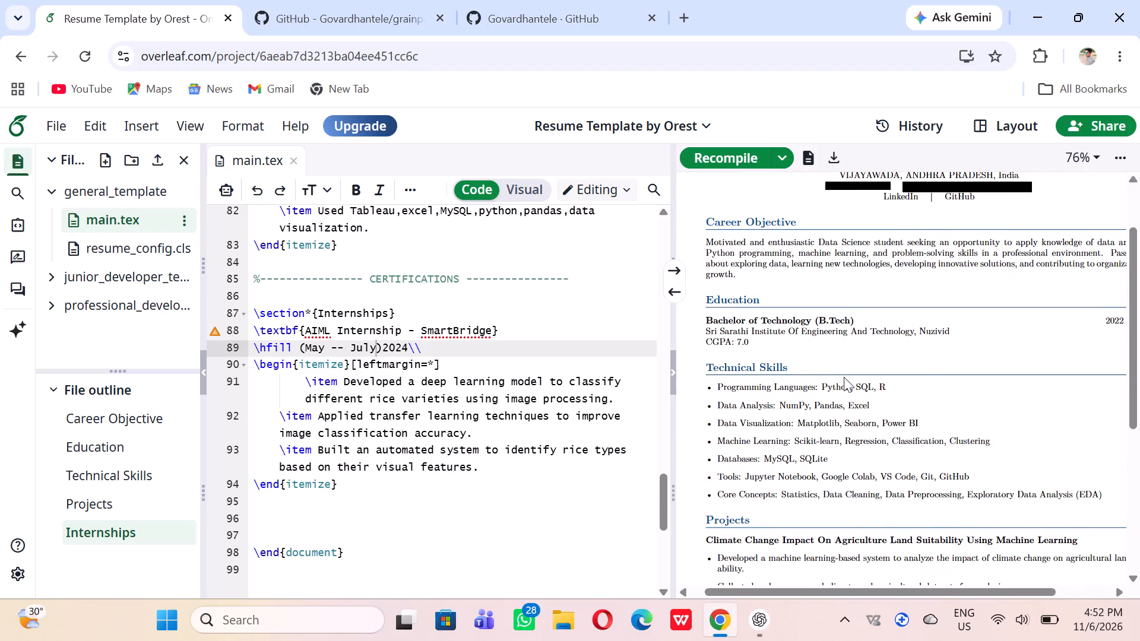
{"action": "scroll", "coordinate": [844, 377], "scroll_direction": "down", "scroll_amount": 2}
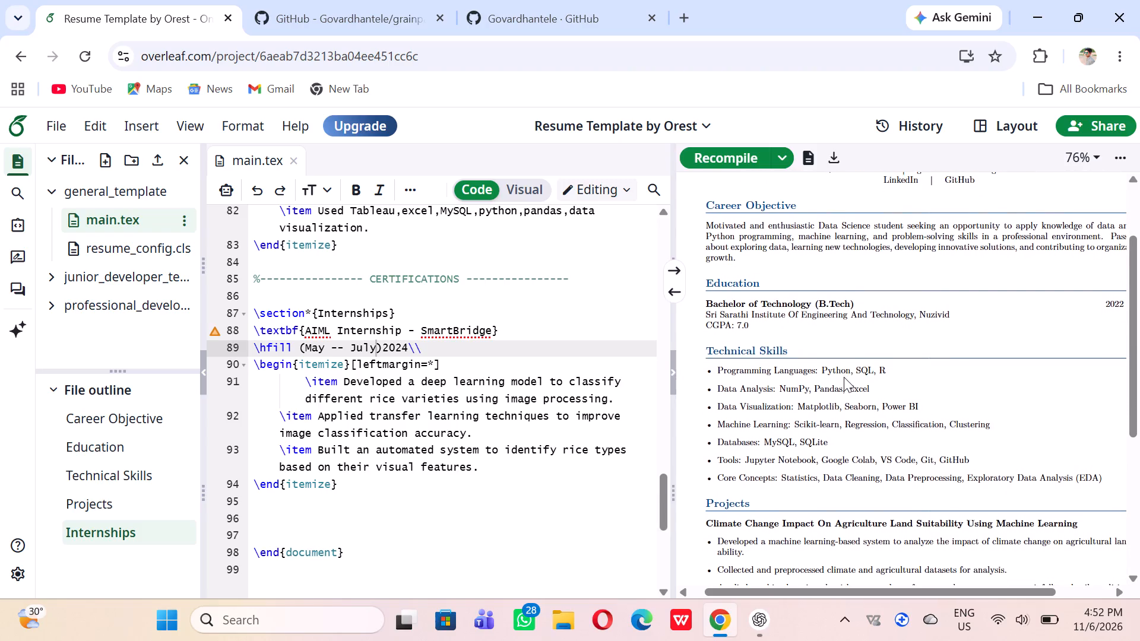
{"action": "scroll", "coordinate": [844, 377], "scroll_direction": "down", "scroll_amount": 2}
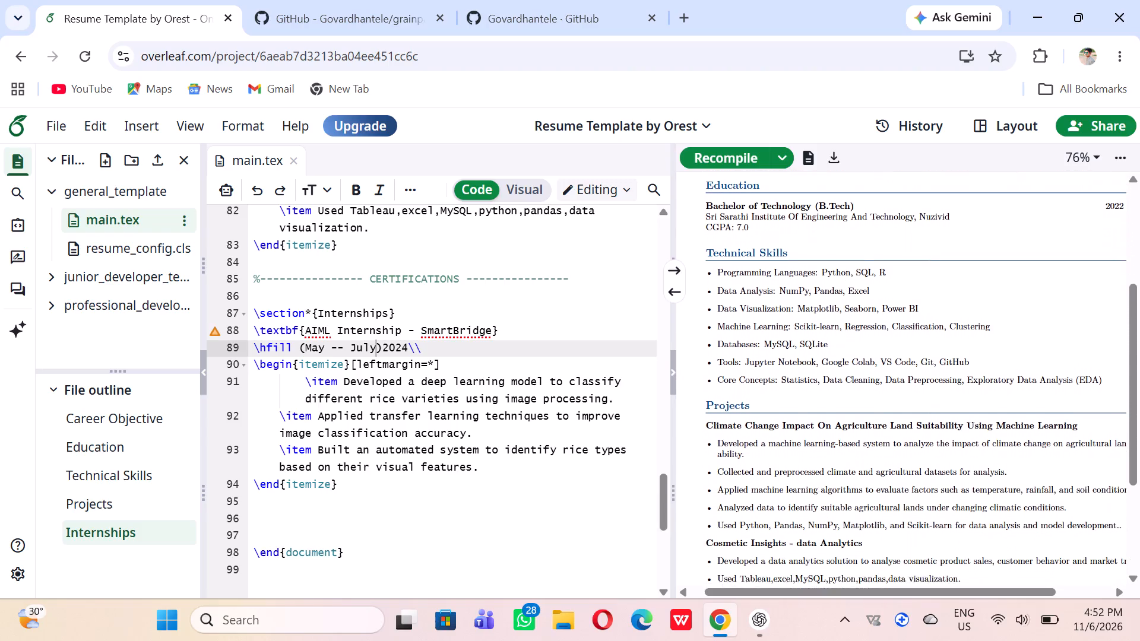
{"action": "scroll", "coordinate": [844, 377], "scroll_direction": "down", "scroll_amount": 2}
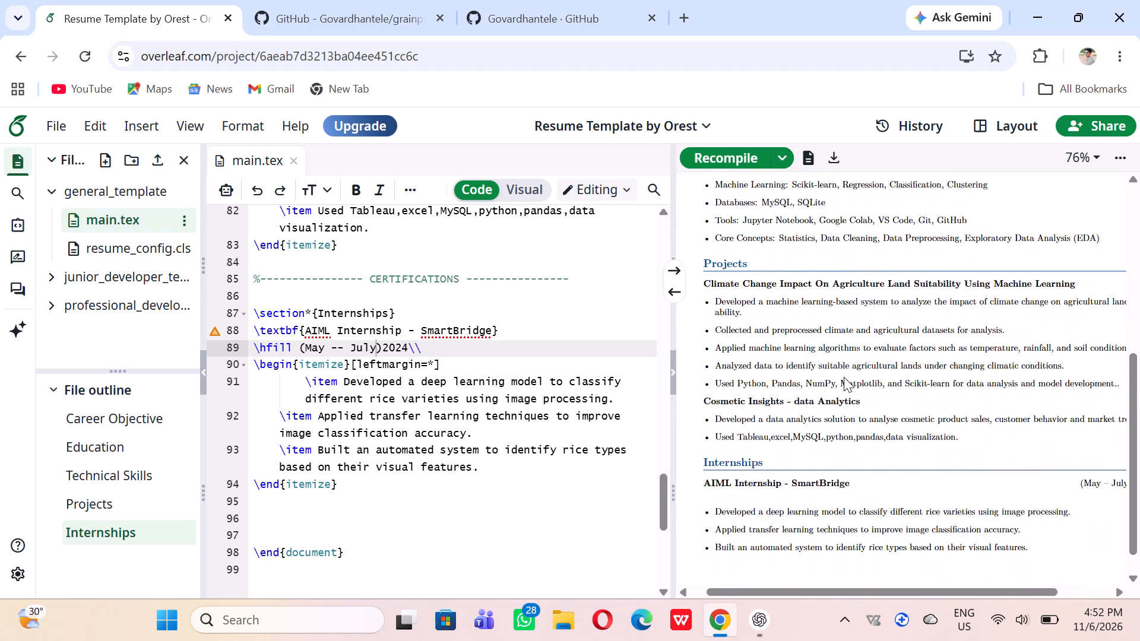
{"action": "scroll", "coordinate": [844, 377], "scroll_direction": "down", "scroll_amount": 1}
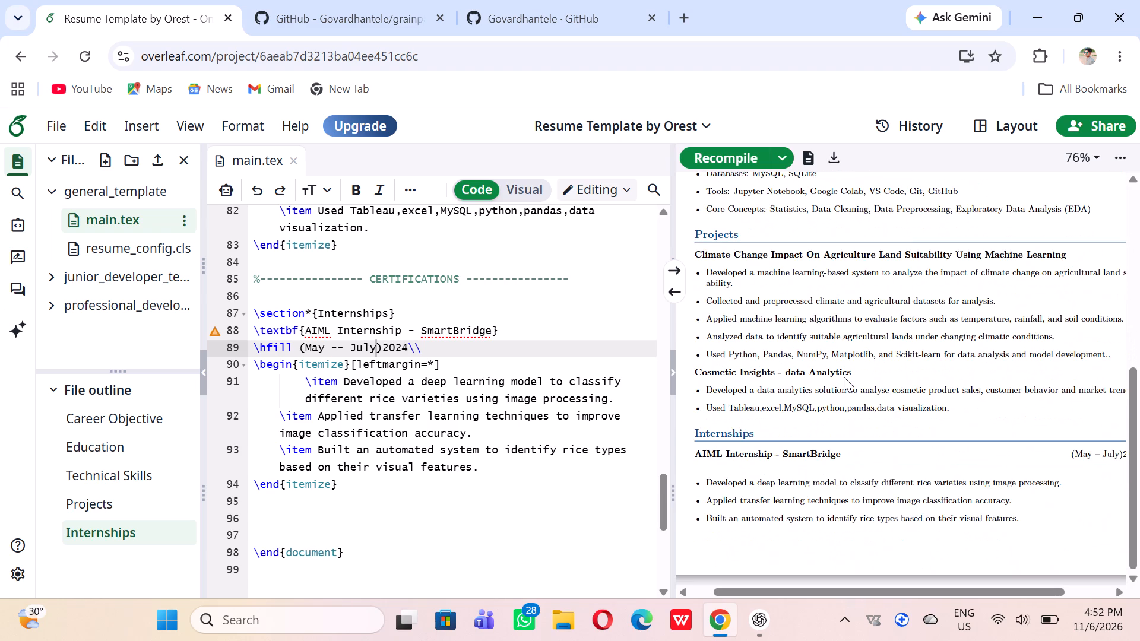
{"action": "scroll", "coordinate": [844, 377], "scroll_direction": "down", "scroll_amount": 1}
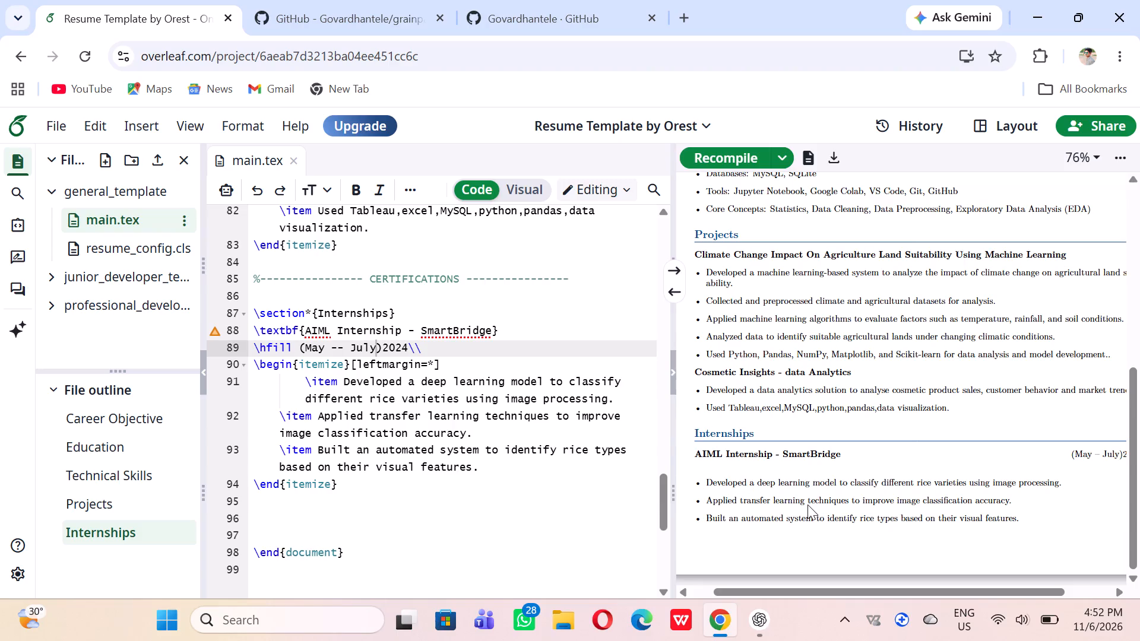
Recheck the Education, Technical Skills, Projects and Internships sections in the compiled resume preview.
{"action": "scroll", "coordinate": [862, 369], "scroll_direction": "up", "scroll_amount": 2}
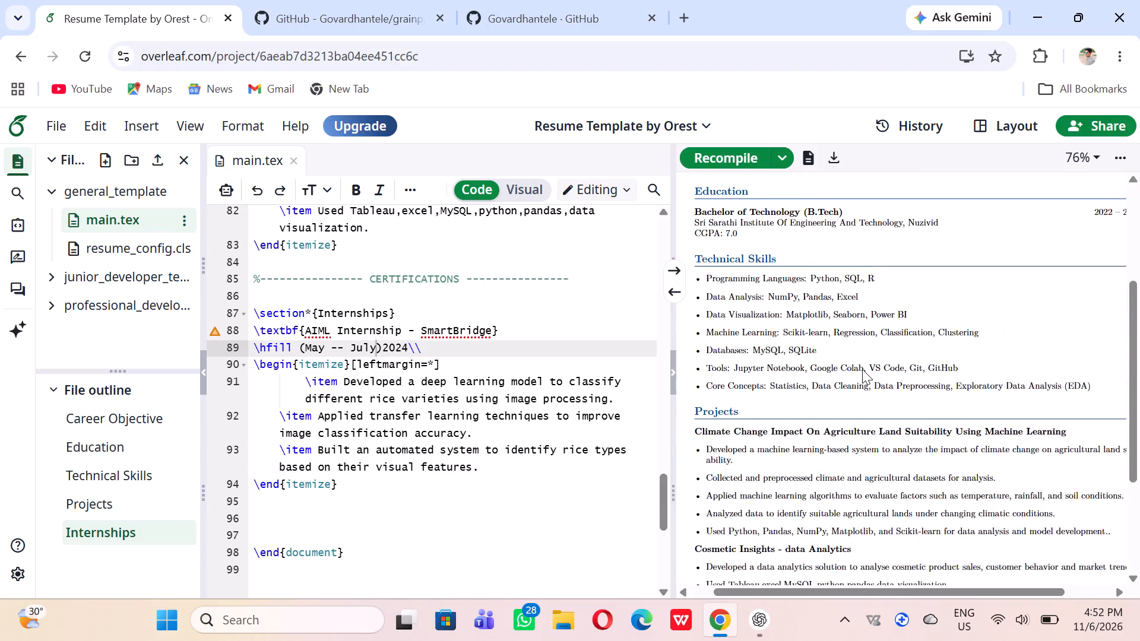
{"action": "scroll", "coordinate": [862, 369], "scroll_direction": "up", "scroll_amount": 3}
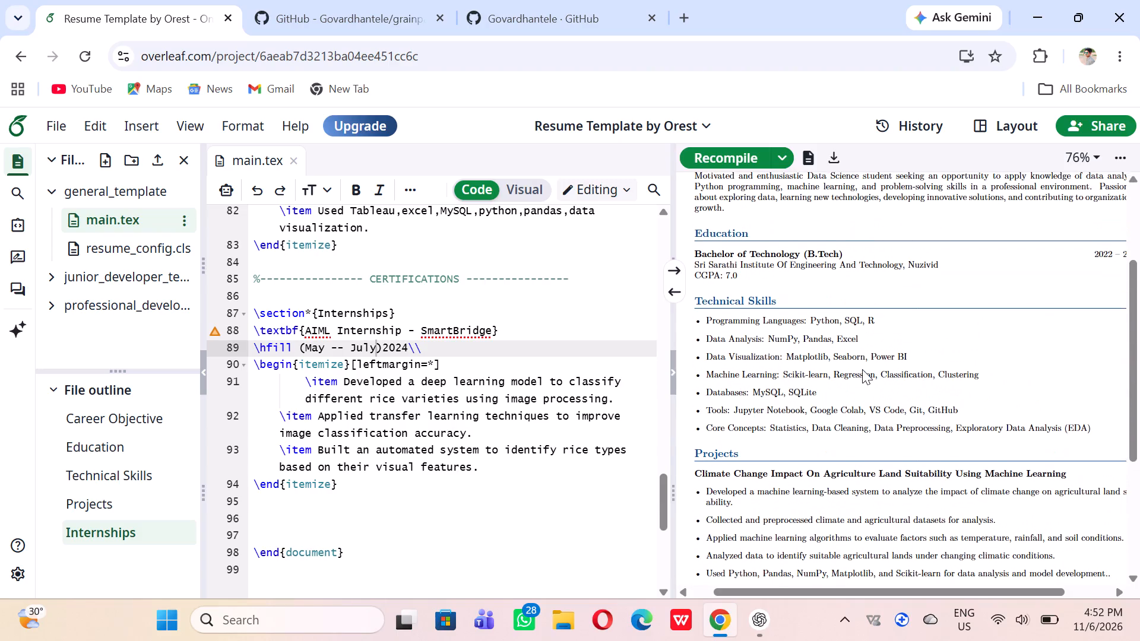
{"action": "scroll", "coordinate": [862, 369], "scroll_direction": "up", "scroll_amount": 2}
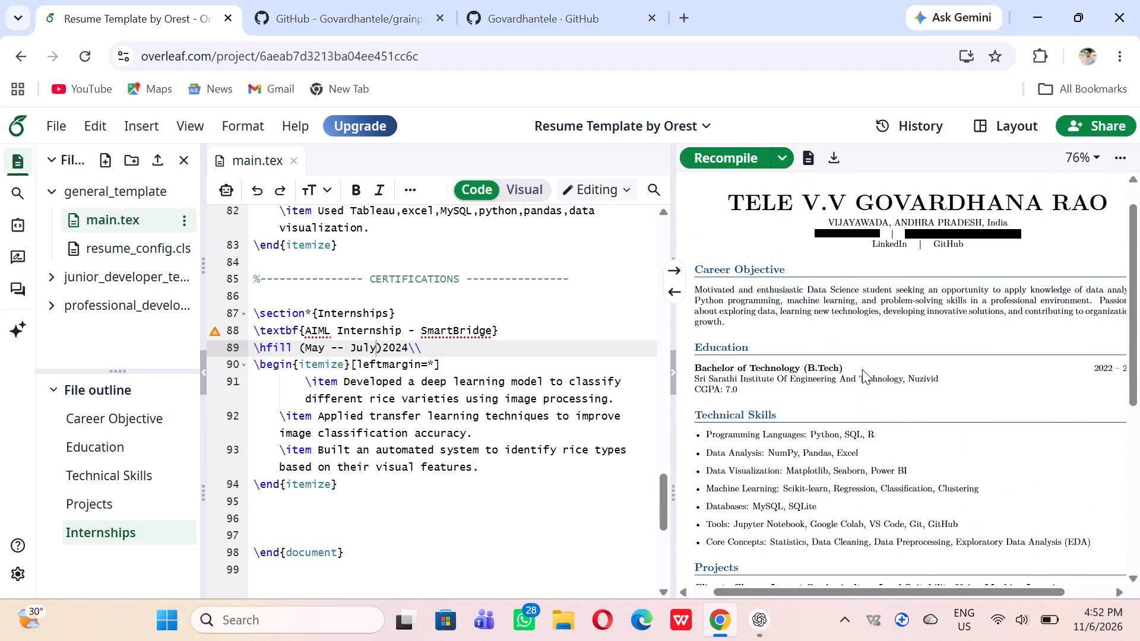
{"action": "scroll", "coordinate": [862, 369], "scroll_direction": "up", "scroll_amount": 1}
{"action": "scroll", "coordinate": [862, 369], "scroll_direction": "left", "scroll_amount": 1}
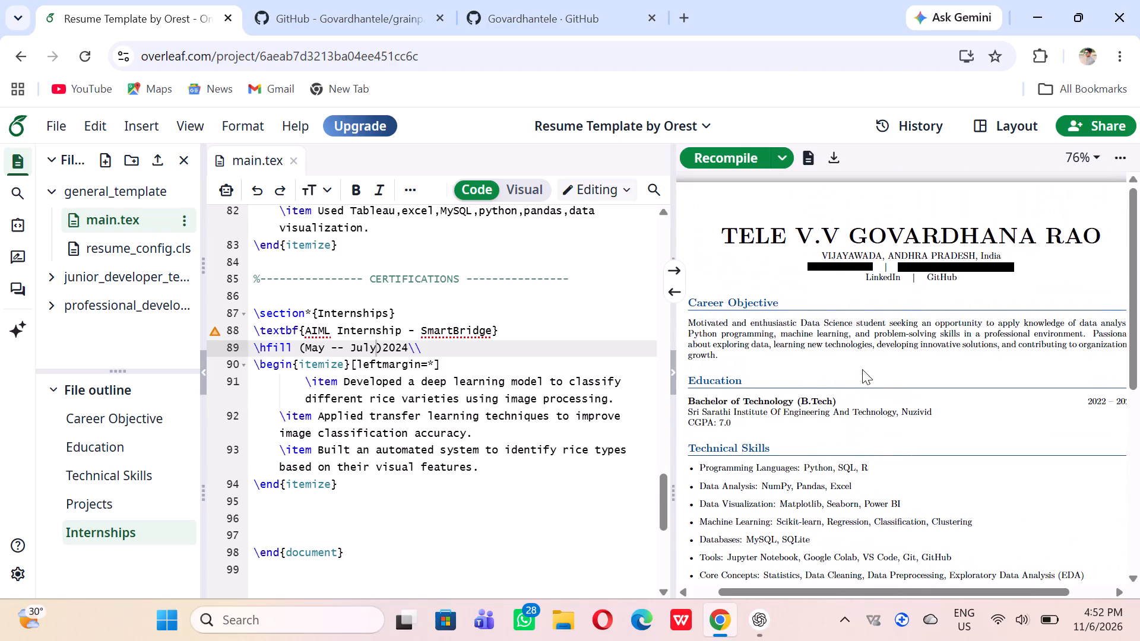
{"action": "scroll", "coordinate": [862, 368], "scroll_direction": "down", "scroll_amount": 1}
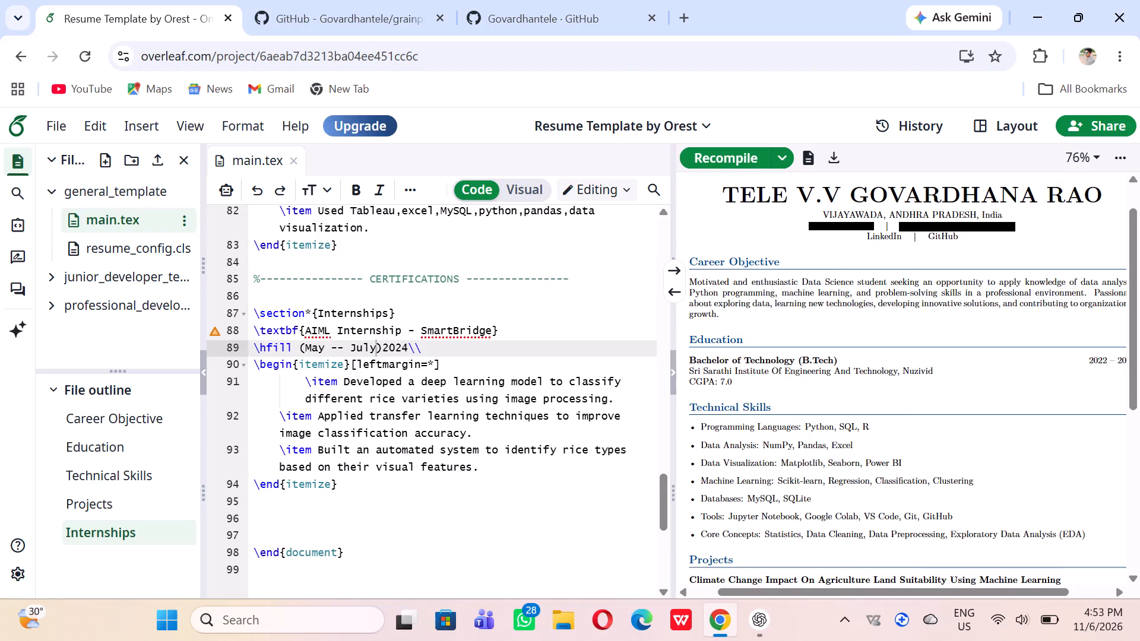
{"action": "scroll", "coordinate": [862, 368], "scroll_direction": "down", "scroll_amount": 2}
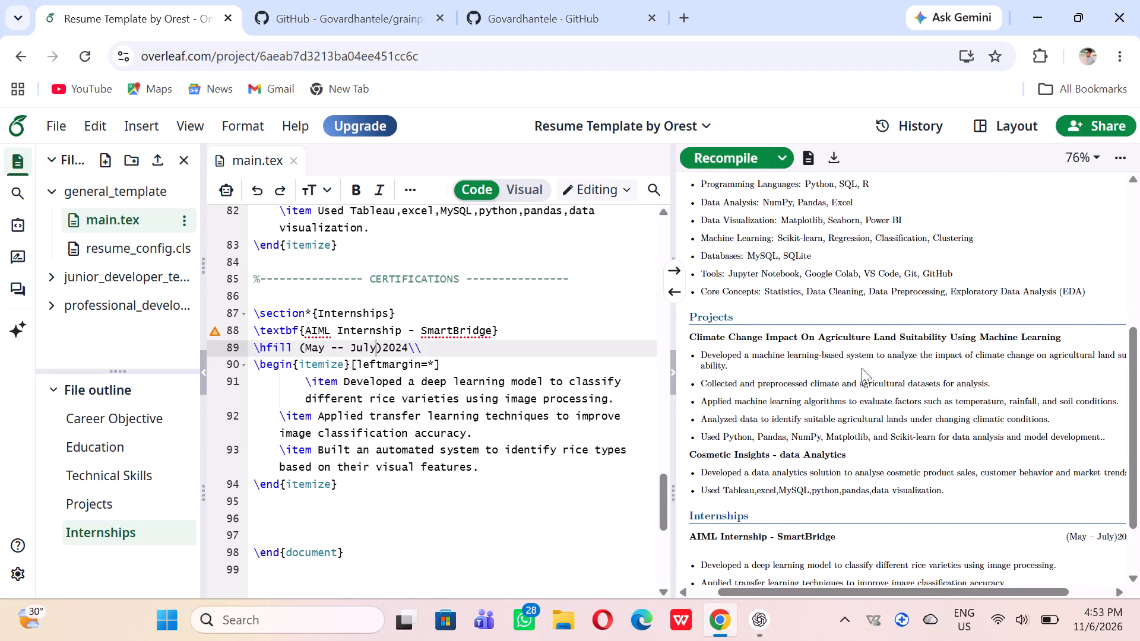
{"action": "scroll", "coordinate": [862, 368], "scroll_direction": "up", "scroll_amount": 3}
{"action": "scroll", "coordinate": [862, 368], "scroll_direction": "down", "scroll_amount": 1}
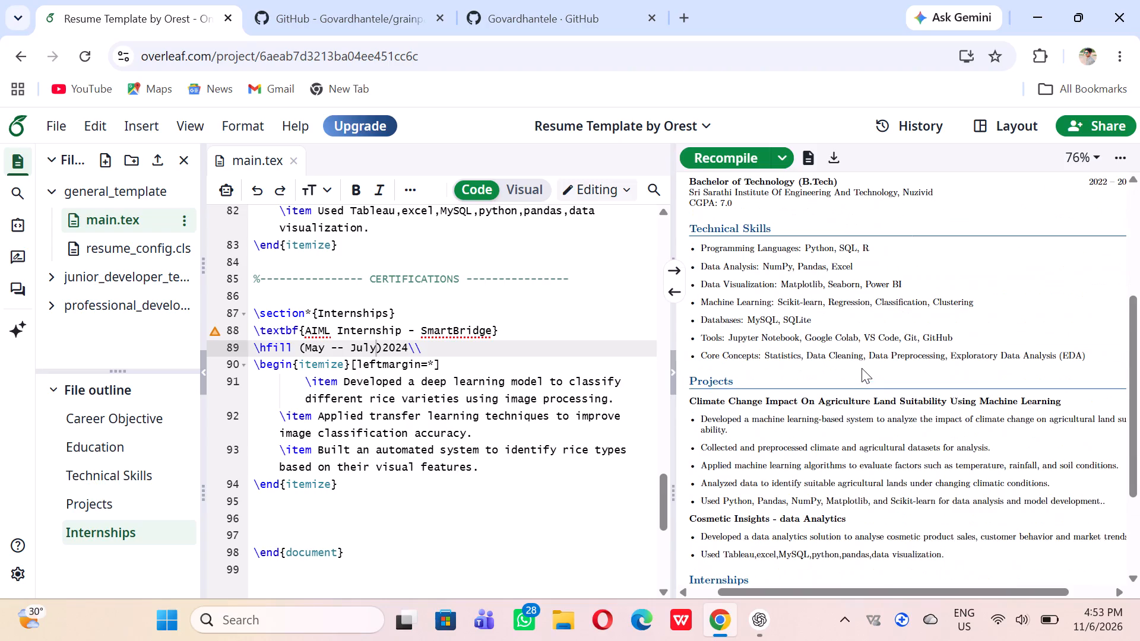
{"action": "scroll", "coordinate": [862, 368], "scroll_direction": "down", "scroll_amount": 1}
{"action": "scroll", "coordinate": [862, 368], "scroll_direction": "up", "scroll_amount": 1}
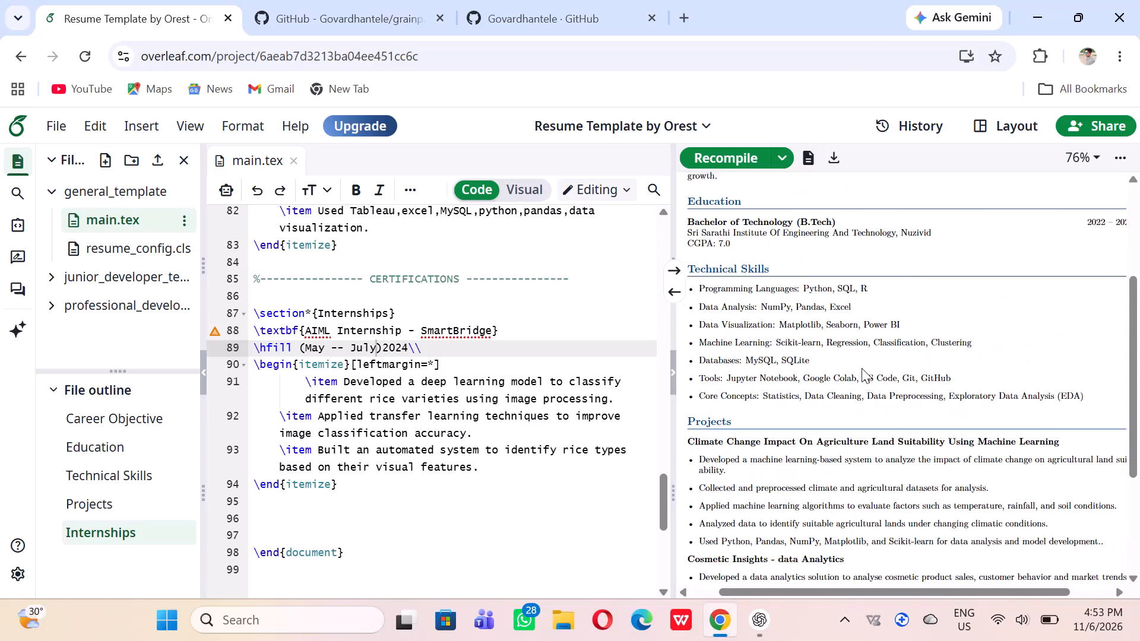
{"action": "scroll", "coordinate": [862, 368], "scroll_direction": "up", "scroll_amount": 1}
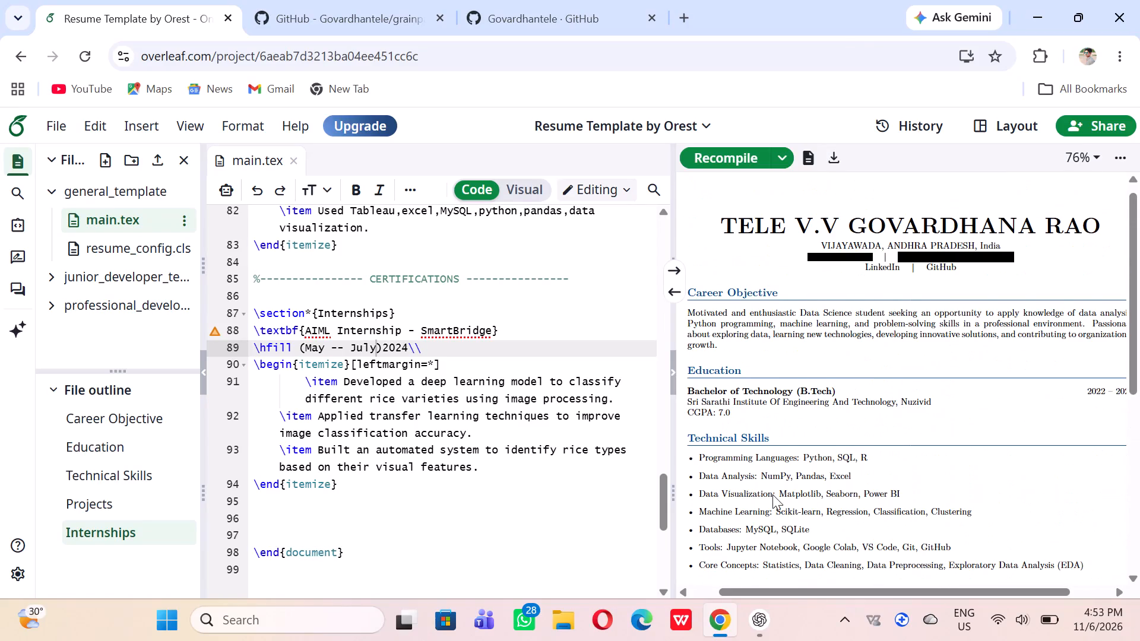
{"action": "scroll", "coordinate": [775, 445], "scroll_direction": "down", "scroll_amount": 2}
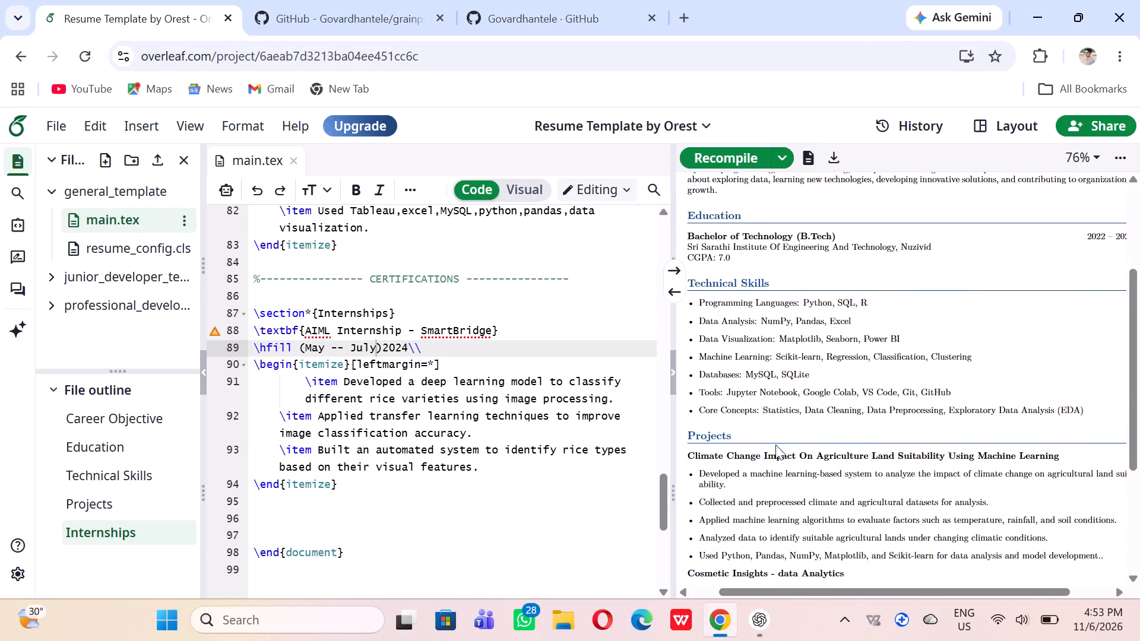
Examine the Projects and Technical Skills source code in main.tex and compare it with the compiled resume's layout.
{"action": "scroll", "coordinate": [456, 443], "scroll_direction": "up", "scroll_amount": 3}
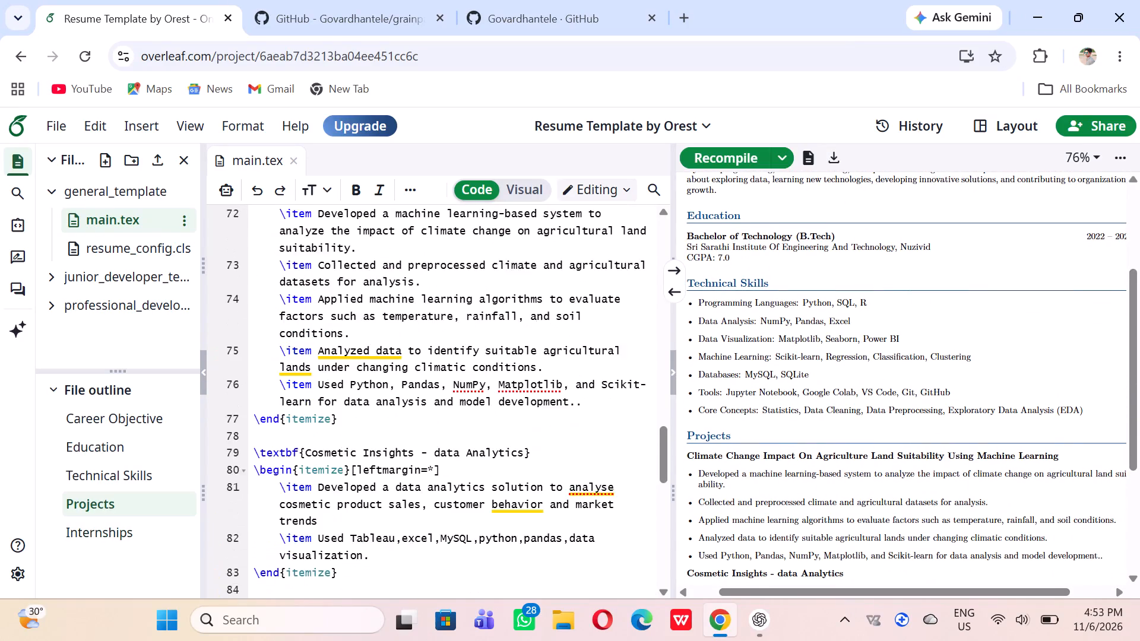
{"action": "scroll", "coordinate": [456, 443], "scroll_direction": "up", "scroll_amount": 1}
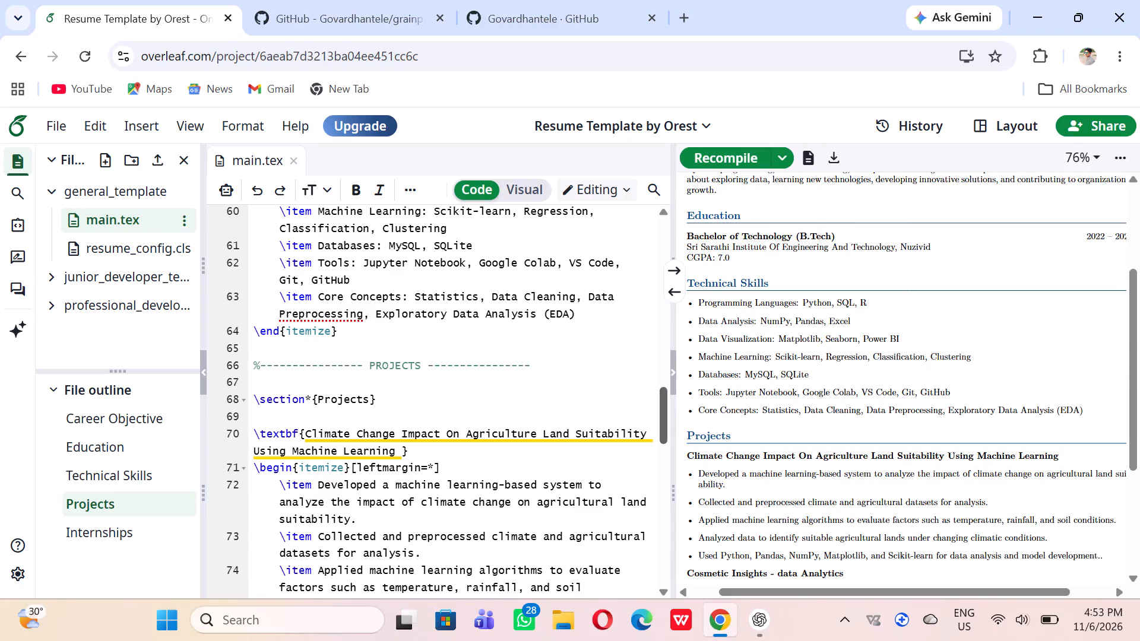
{"action": "scroll", "coordinate": [799, 412], "scroll_direction": "up", "scroll_amount": 2}
{"action": "scroll", "coordinate": [692, 369], "scroll_direction": "left", "scroll_amount": 1}
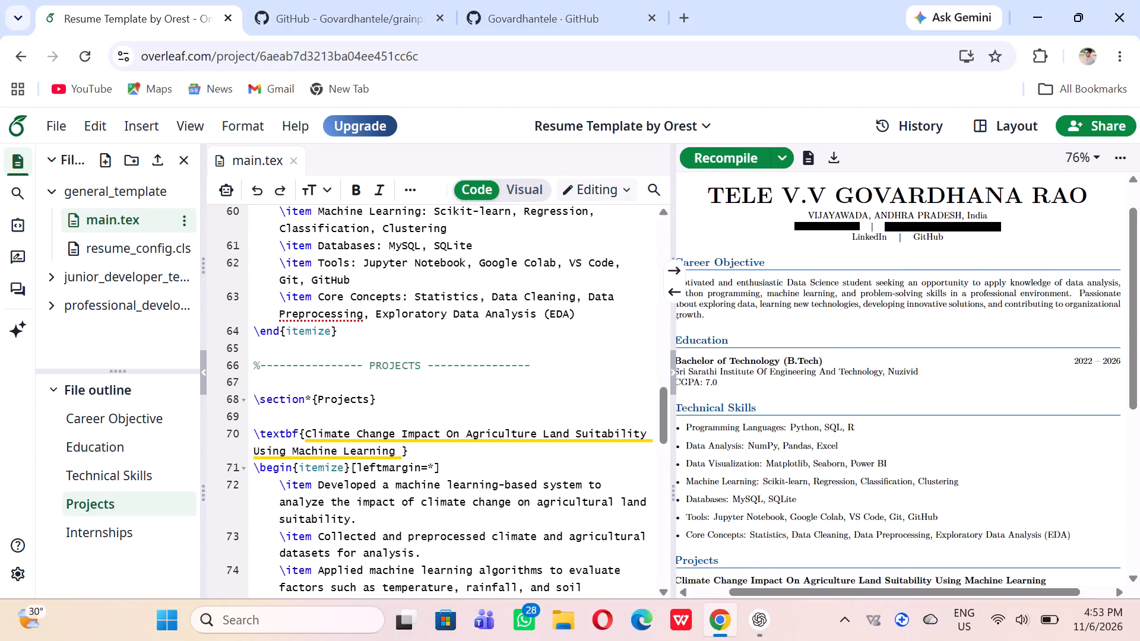
{"action": "scroll", "coordinate": [707, 281], "scroll_direction": "right", "scroll_amount": 1}
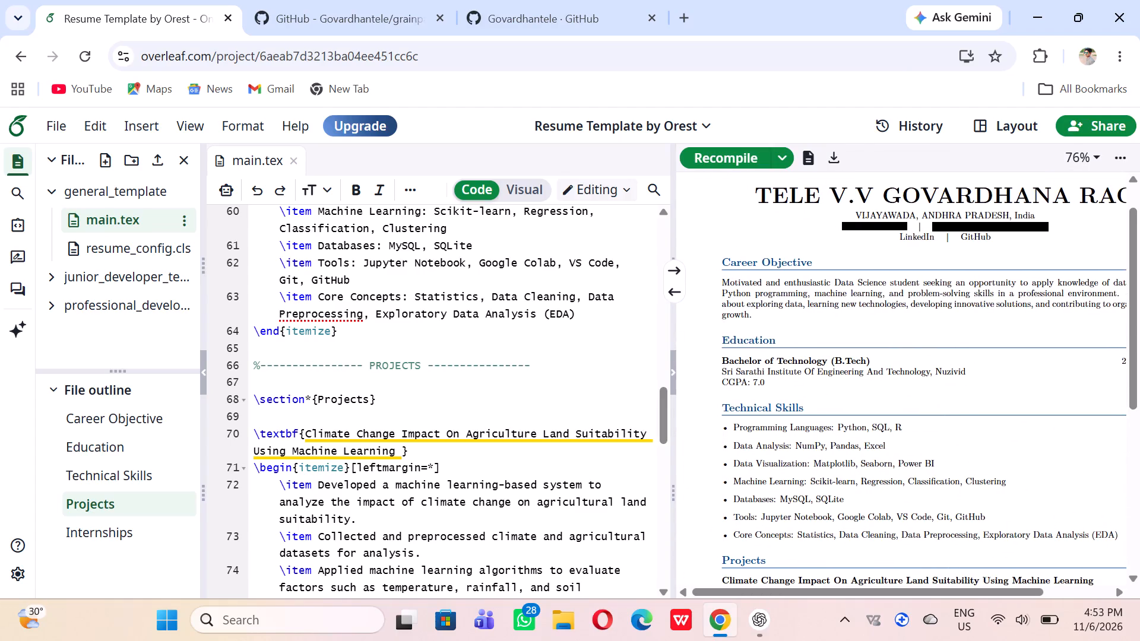
{"action": "scroll", "coordinate": [809, 401], "scroll_direction": "down", "scroll_amount": 1}
{"action": "scroll", "coordinate": [806, 494], "scroll_direction": "down", "scroll_amount": 1}
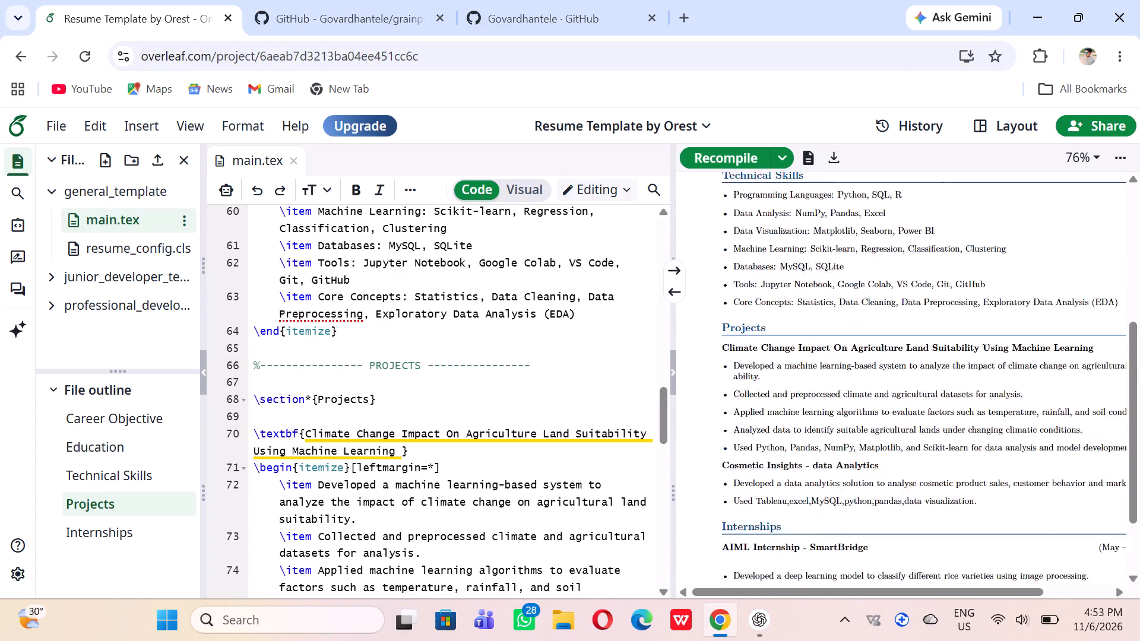
{"action": "scroll", "coordinate": [806, 494], "scroll_direction": "down", "scroll_amount": 1}
{"action": "scroll", "coordinate": [860, 540], "scroll_direction": "up", "scroll_amount": 2}
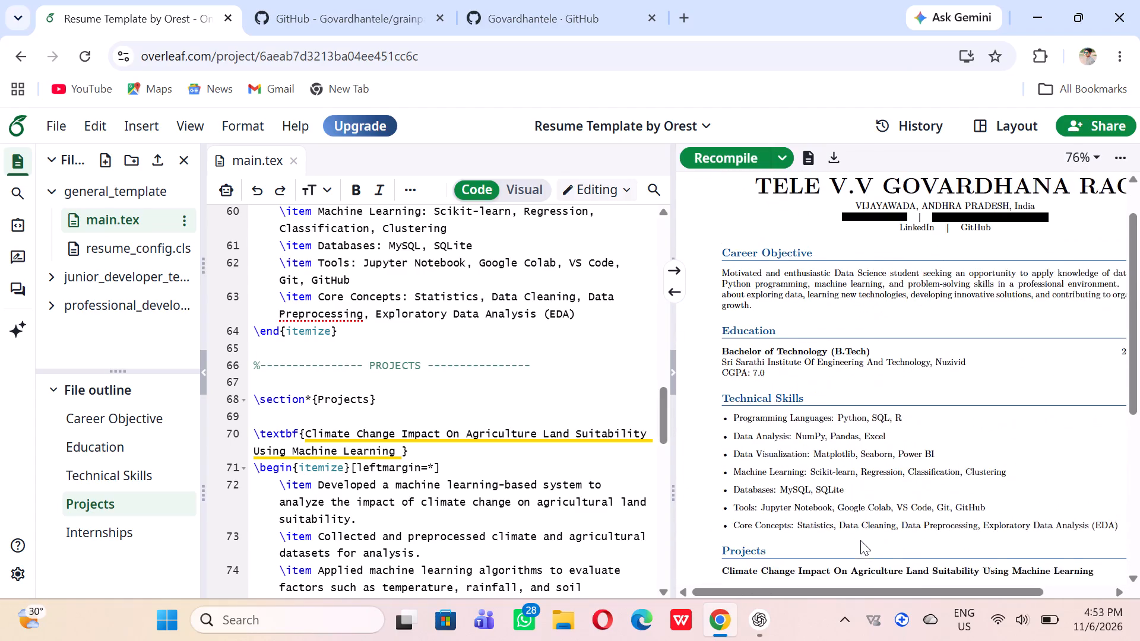
{"action": "scroll", "coordinate": [776, 382], "scroll_direction": "down", "scroll_amount": 2}
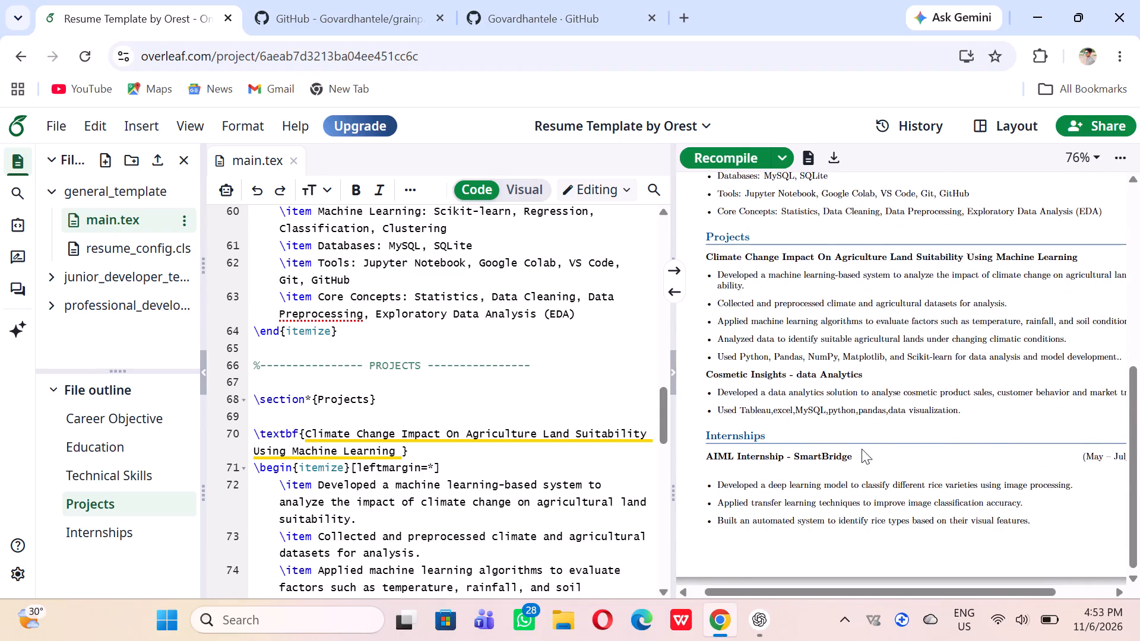
{"action": "scroll", "coordinate": [862, 449], "scroll_direction": "up", "scroll_amount": 3}
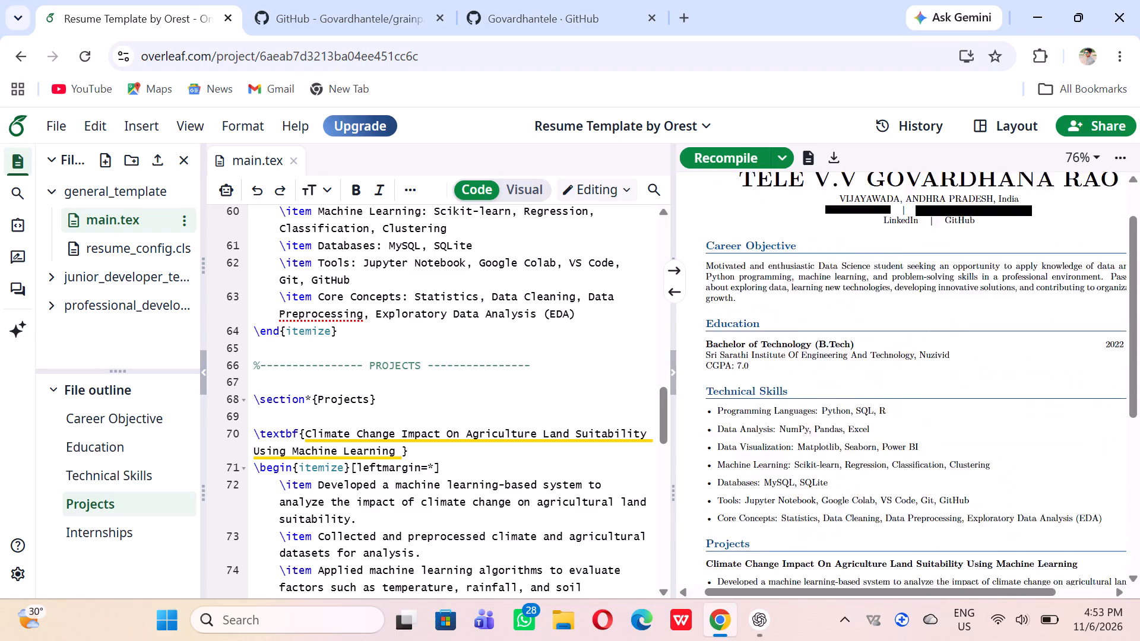
{"action": "scroll", "coordinate": [862, 449], "scroll_direction": "up", "scroll_amount": 1}
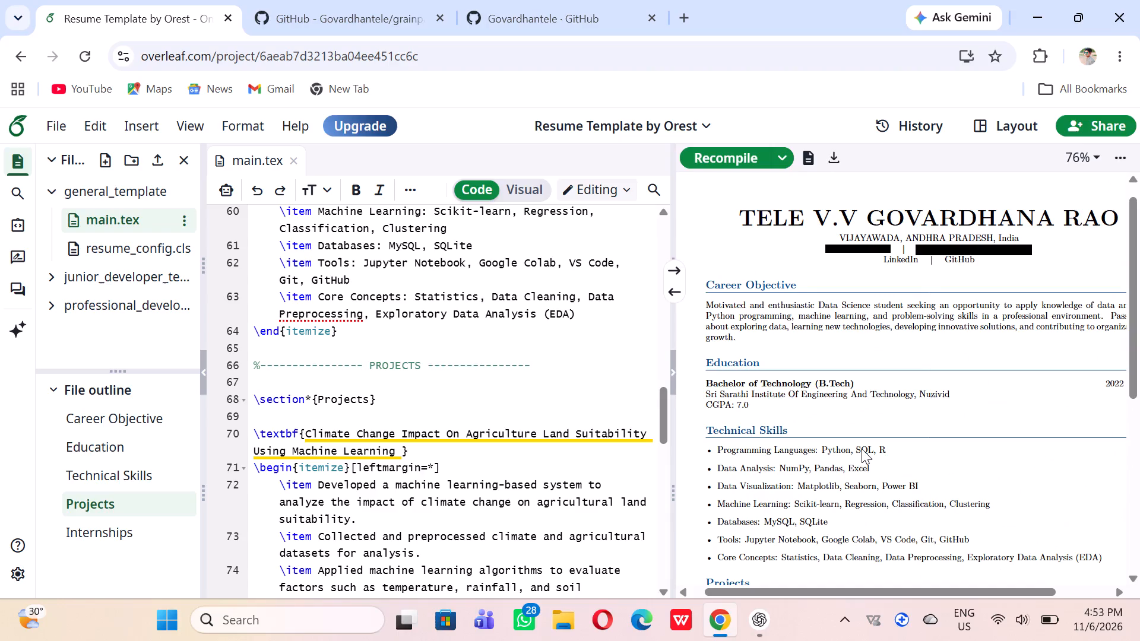
{"action": "scroll", "coordinate": [862, 449], "scroll_direction": "down", "scroll_amount": 1}
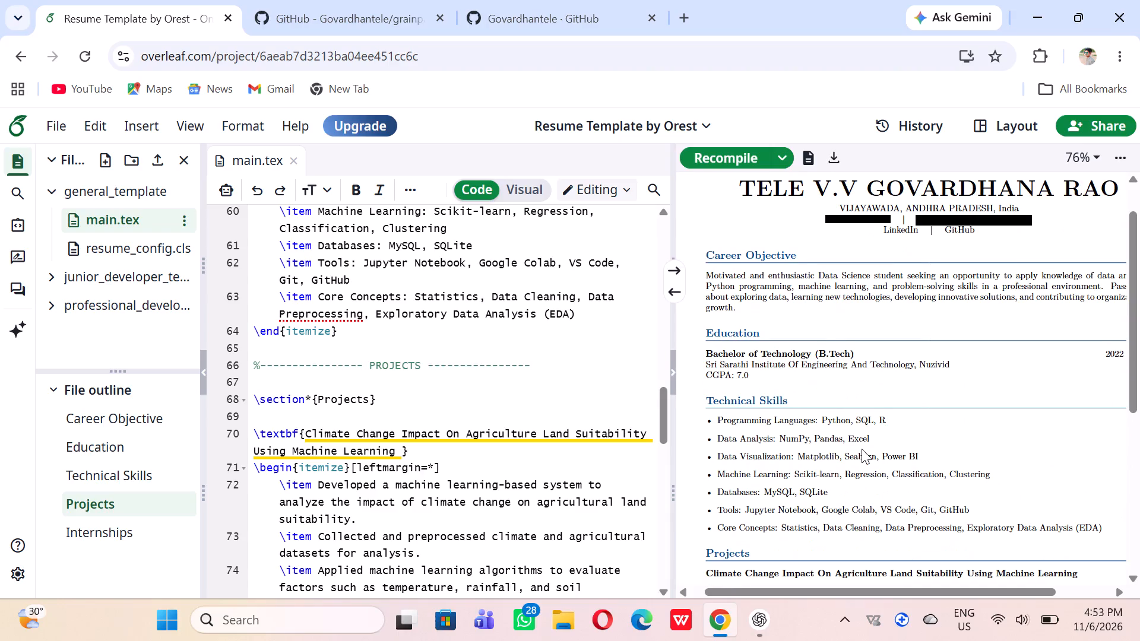
Review the compiled resume once more in the PDF preview, from the header through Technical Skills and Projects to the Internships entry.
{"action": "scroll", "coordinate": [862, 449], "scroll_direction": "down", "scroll_amount": 3}
{"action": "scroll", "coordinate": [832, 448], "scroll_direction": "up", "scroll_amount": 2}
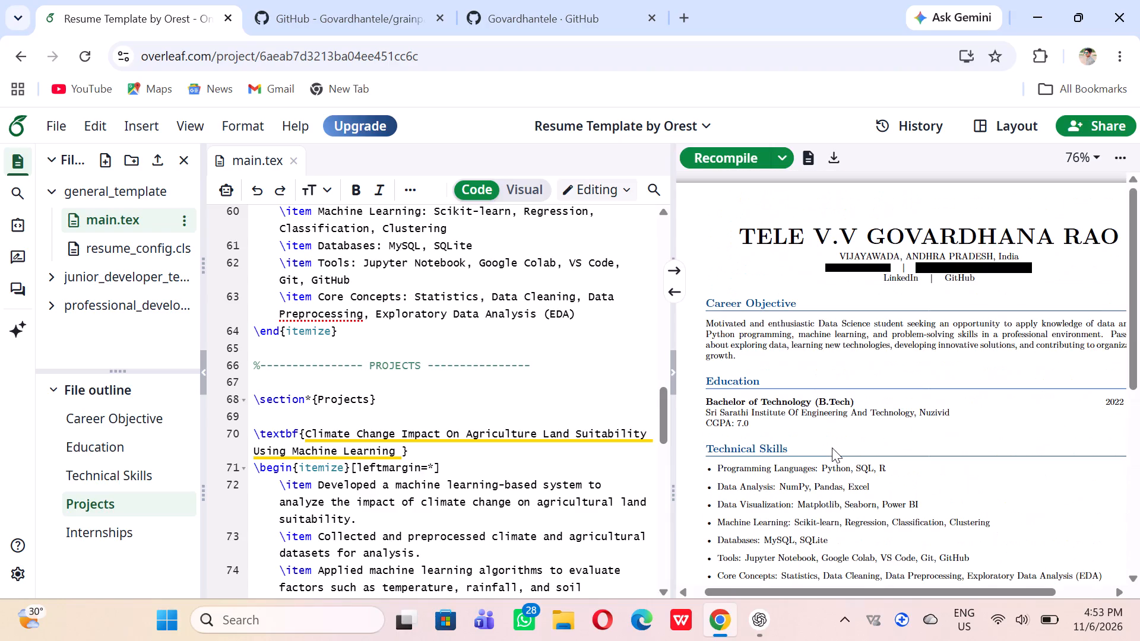
{"action": "scroll", "coordinate": [832, 448], "scroll_direction": "down", "scroll_amount": 4}
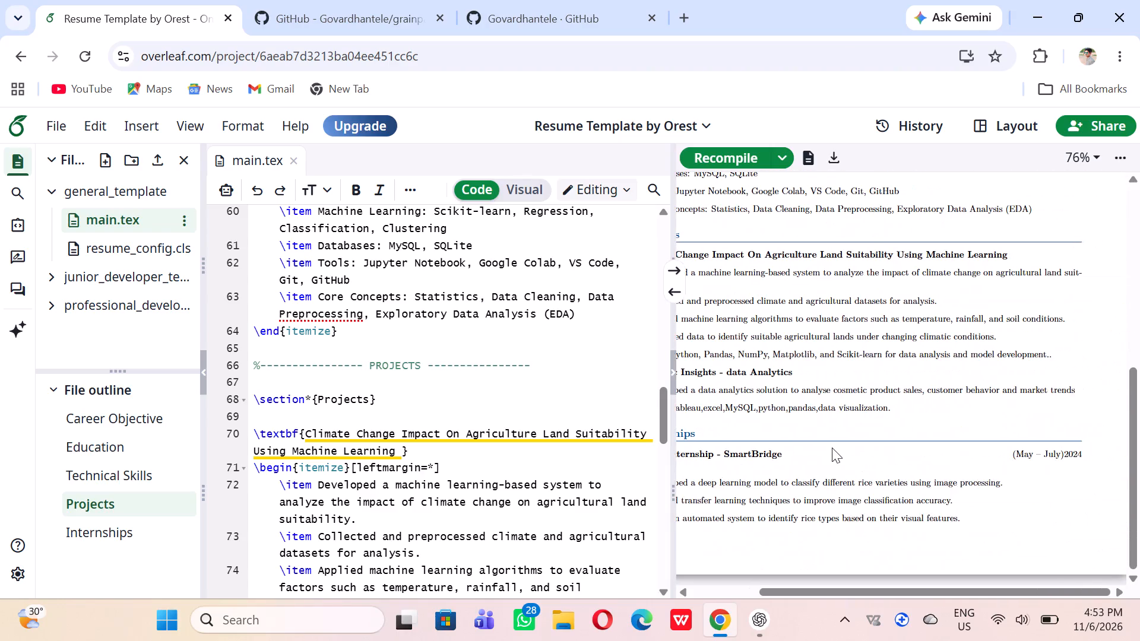
{"action": "scroll", "coordinate": [832, 448], "scroll_direction": "left", "scroll_amount": 2}
{"action": "scroll", "coordinate": [832, 448], "scroll_direction": "right", "scroll_amount": 1}
{"action": "scroll", "coordinate": [832, 448], "scroll_direction": "up", "scroll_amount": 1}
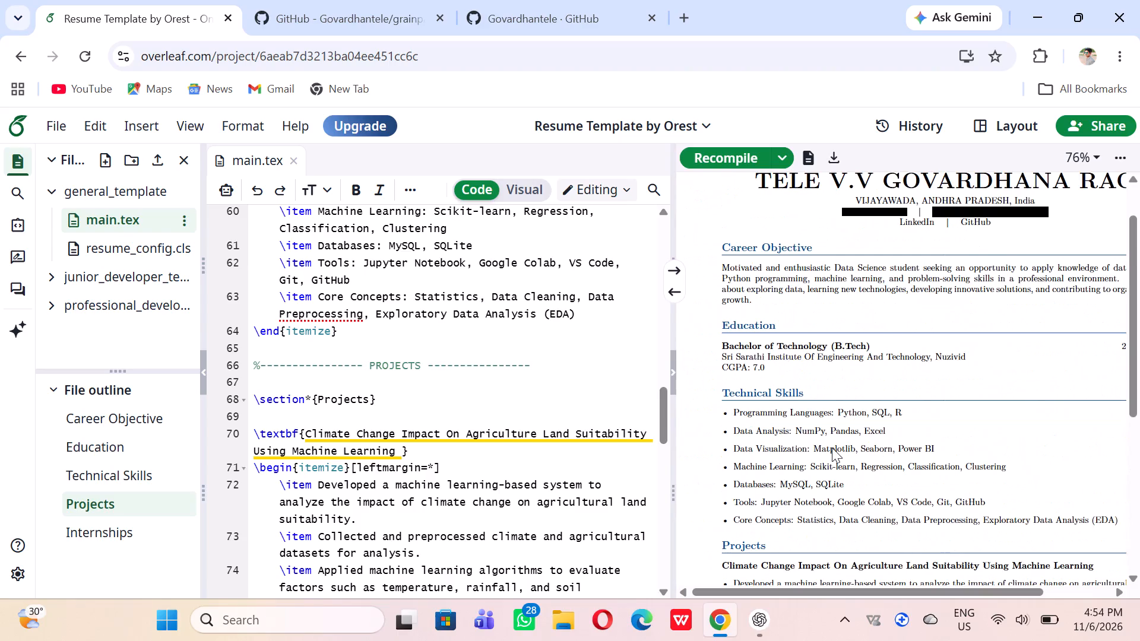
{"action": "scroll", "coordinate": [832, 448], "scroll_direction": "left", "scroll_amount": 1}
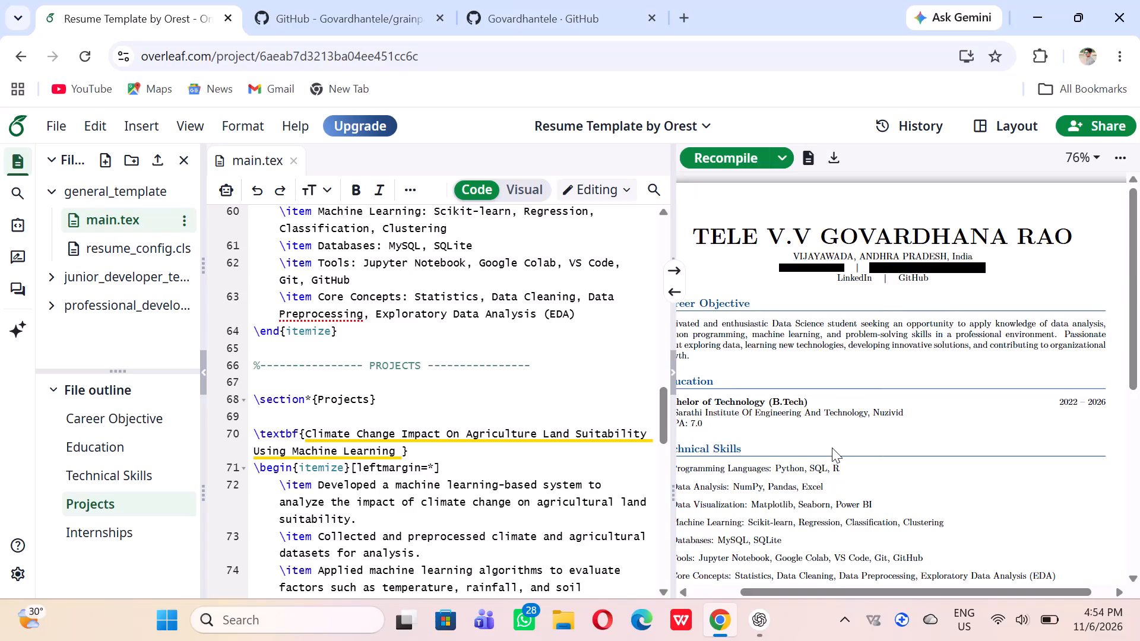
{"action": "scroll", "coordinate": [832, 448], "scroll_direction": "down", "scroll_amount": 3}
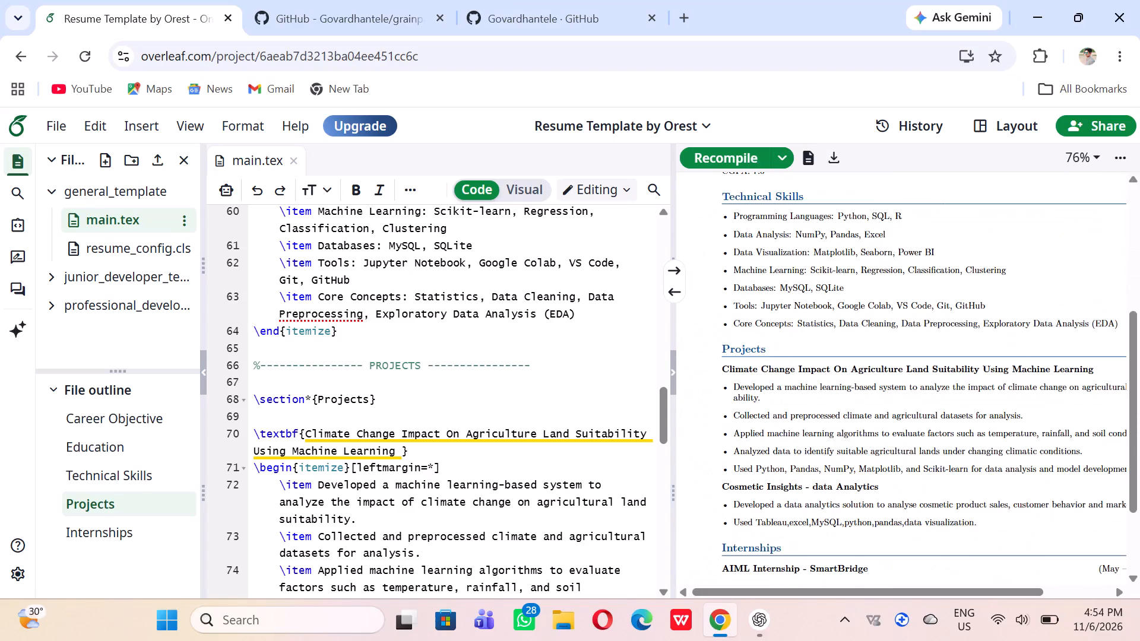
{"action": "scroll", "coordinate": [832, 448], "scroll_direction": "down", "scroll_amount": 2}
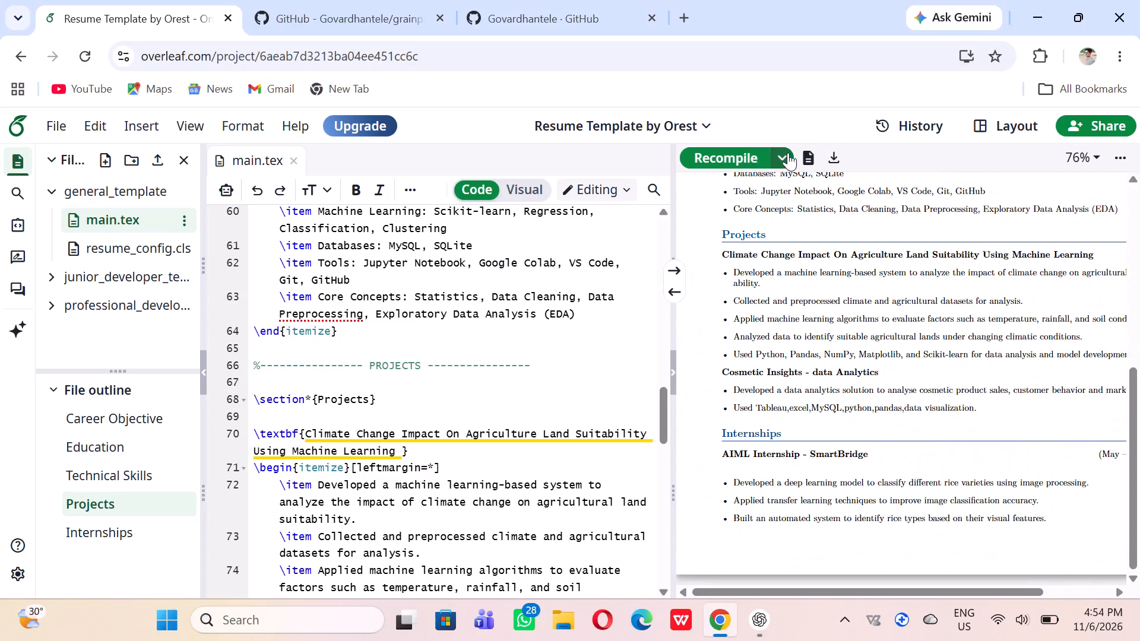
Download the compiled resume as a PDF and show the downloaded file in its folder.
{"action": "left_click", "coordinate": [840, 153]}
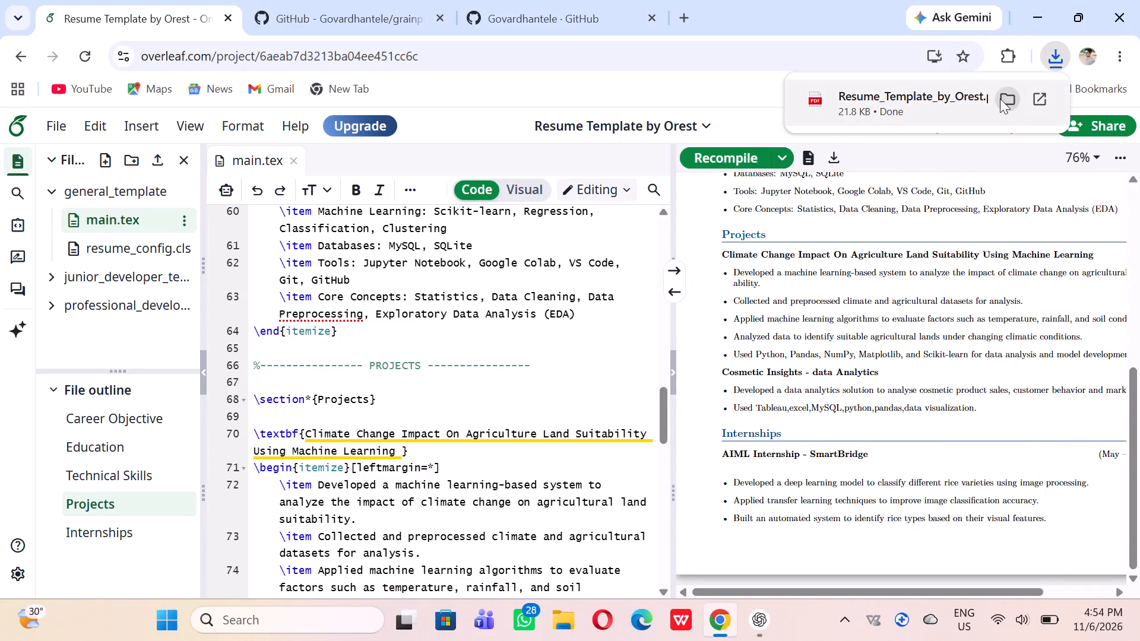
{"action": "left_click", "coordinate": [1000, 99]}
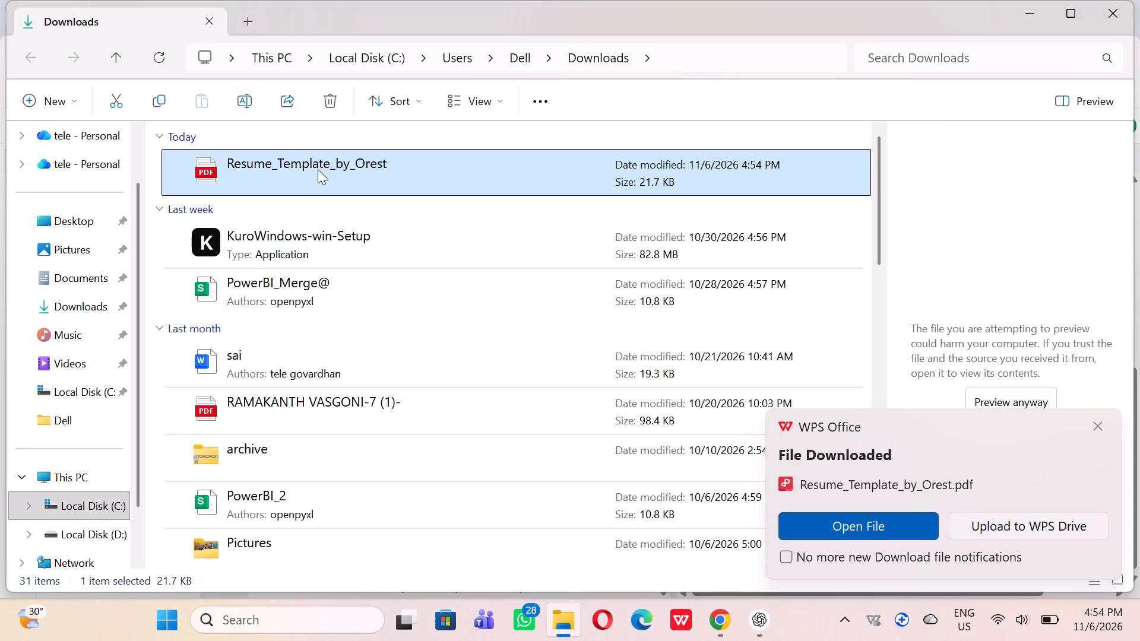
Rename the downloaded Resume_Template_by_Orest PDF as "Govardhan resume".
{"action": "right_click", "coordinate": [283, 160]}
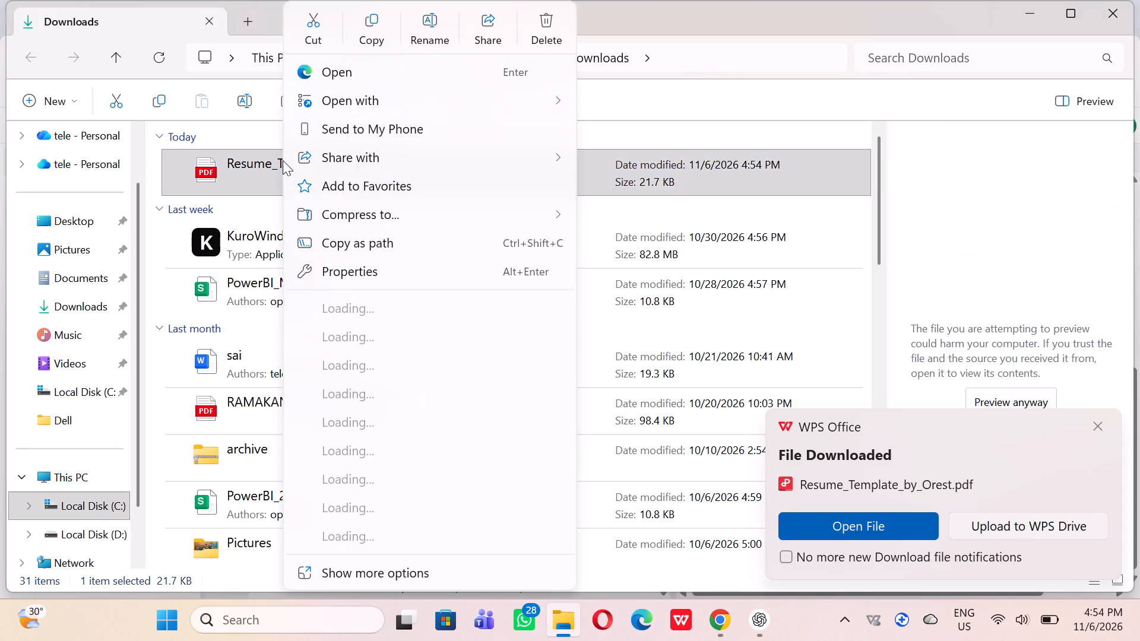
{"action": "left_click", "coordinate": [422, 14]}
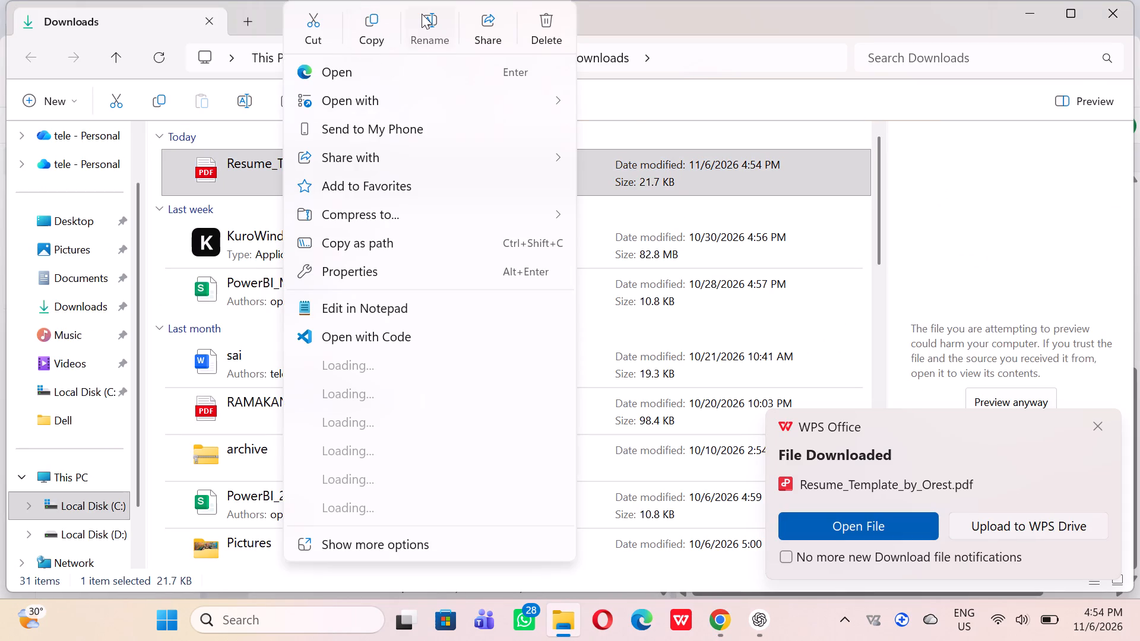
{"action": "left_click", "coordinate": [422, 14]}
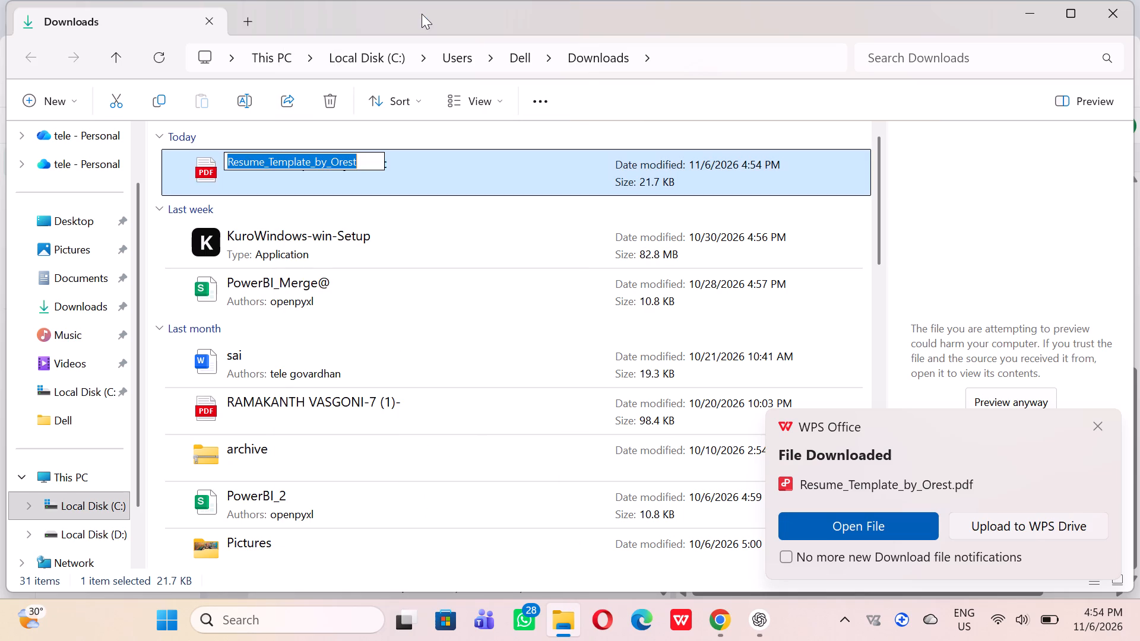
{"action": "key", "text": "BackSpace"}
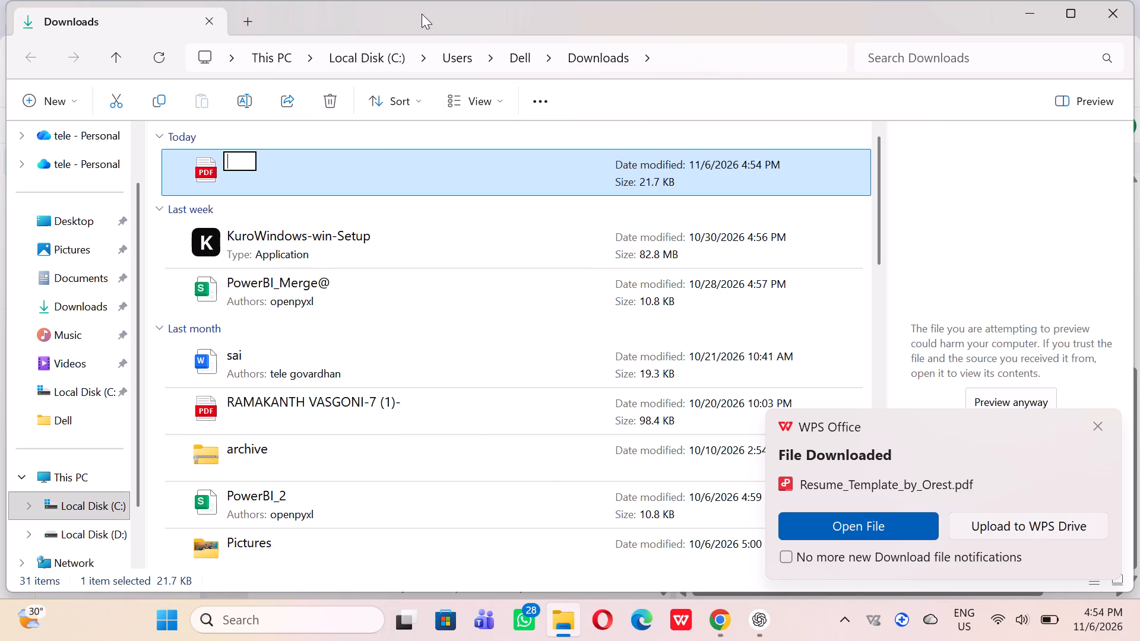
{"action": "type", "text": "Govardhan"}
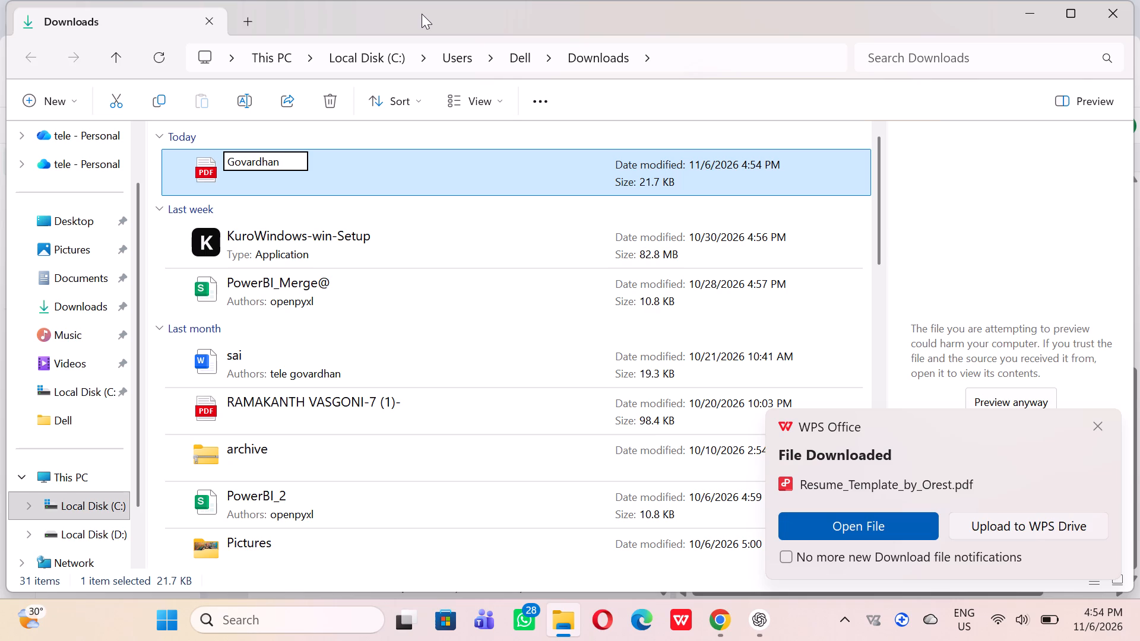
{"action": "key", "text": "space"}
{"action": "type", "text": "res"}
{"action": "type", "text": "ume"}
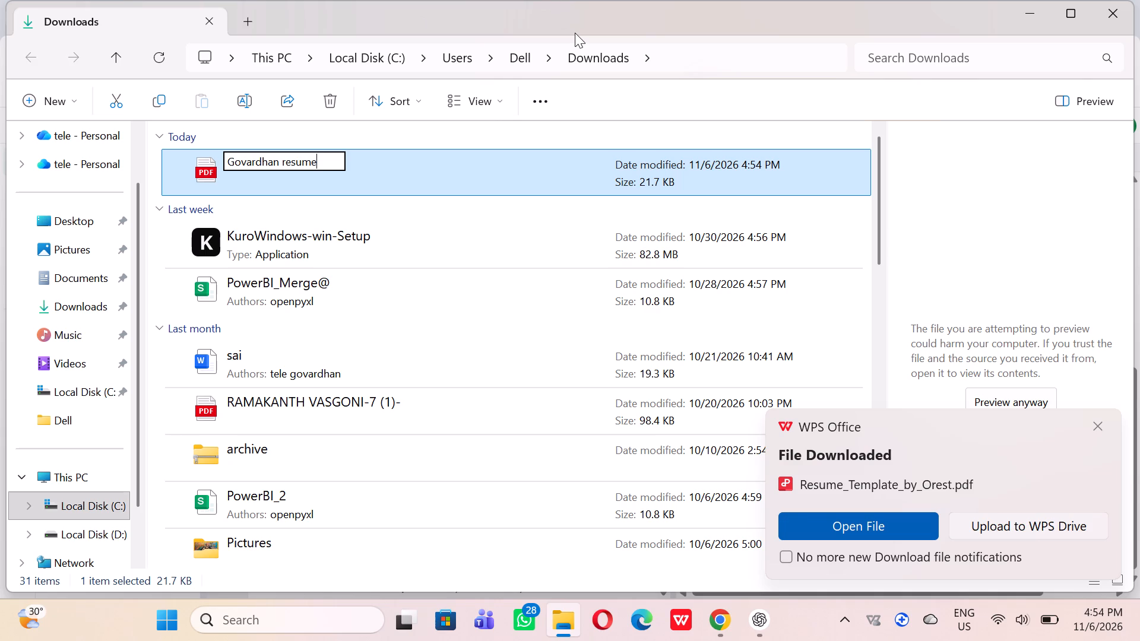
{"action": "key", "text": "Return"}
{"action": "key", "text": "Return"}
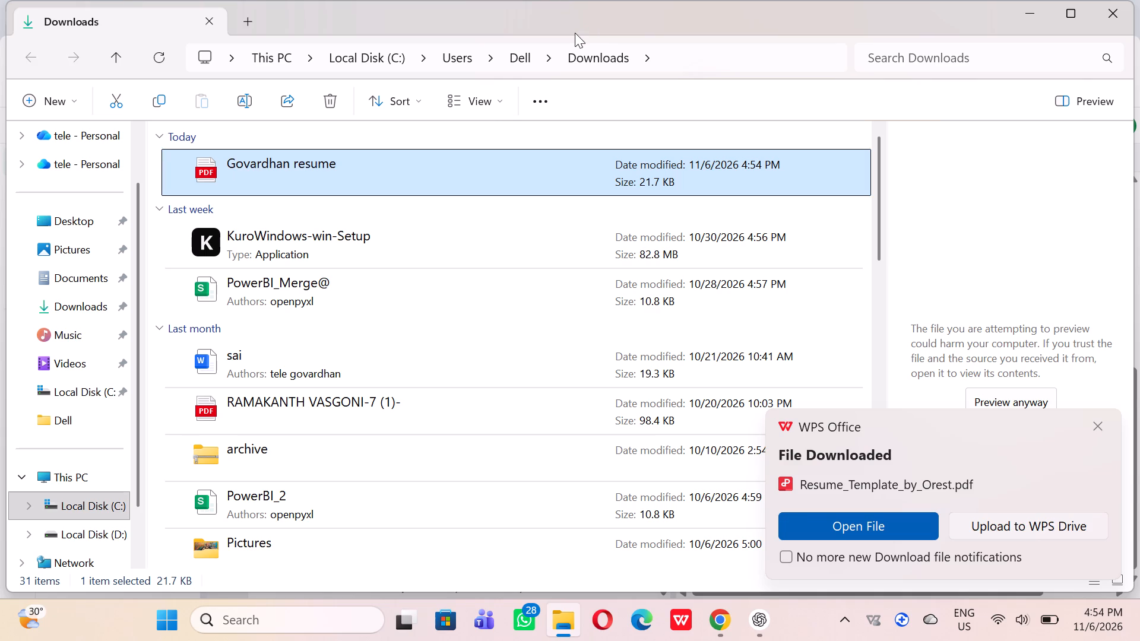
{"action": "left_click", "coordinate": [1139, 7]}
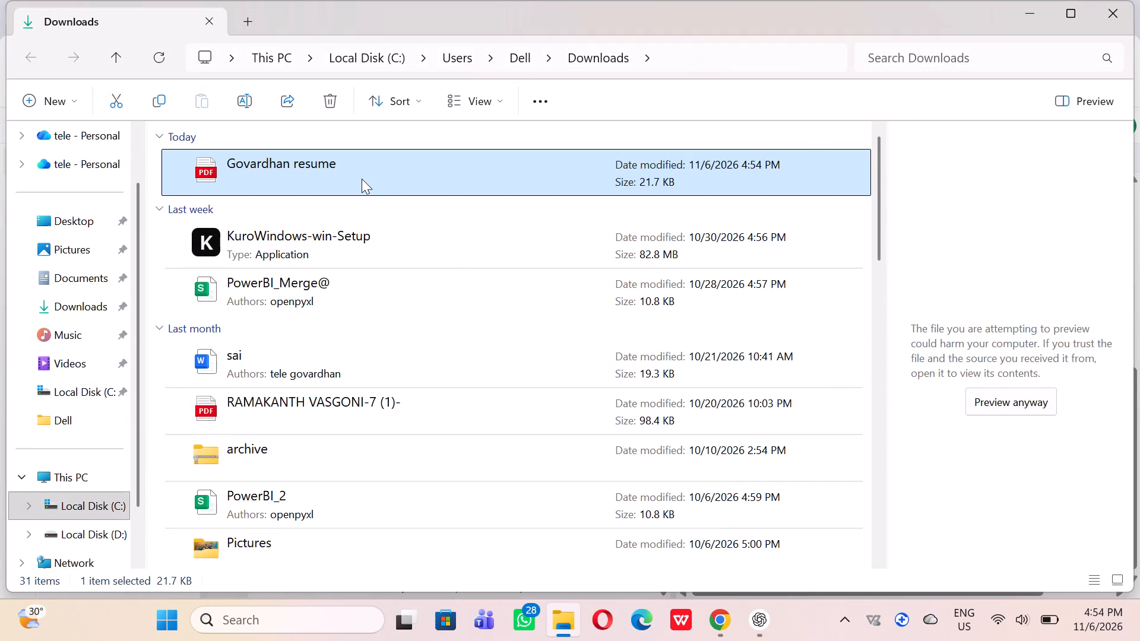
Copy the "Govardhan resume" PDF from the Downloads folder and switch to WhatsApp.
{"action": "left_click", "coordinate": [362, 179]}
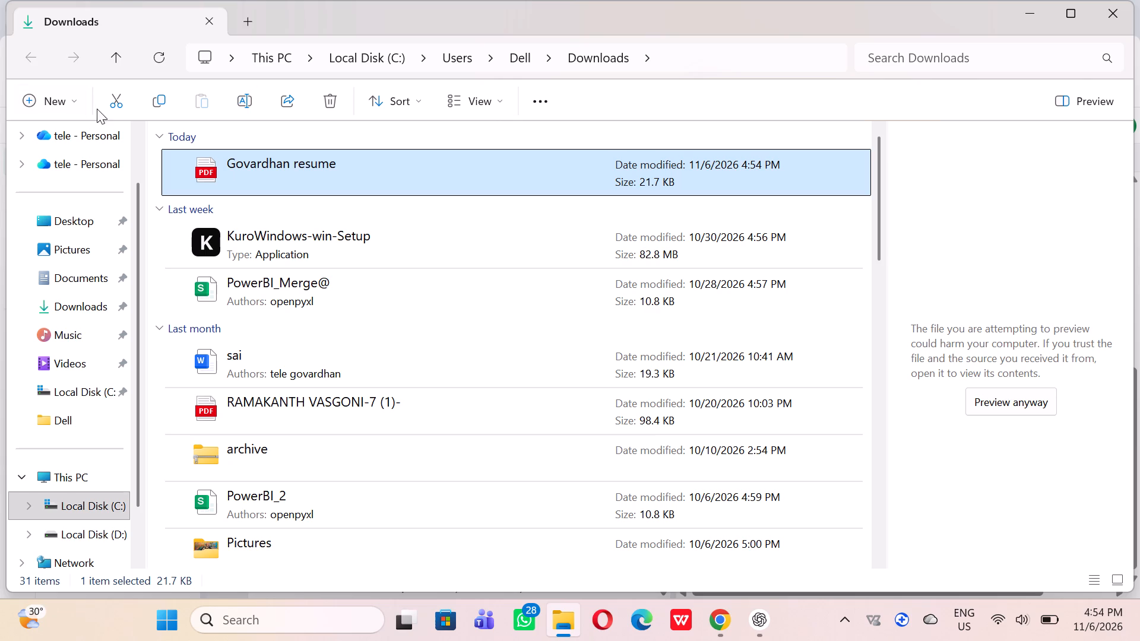
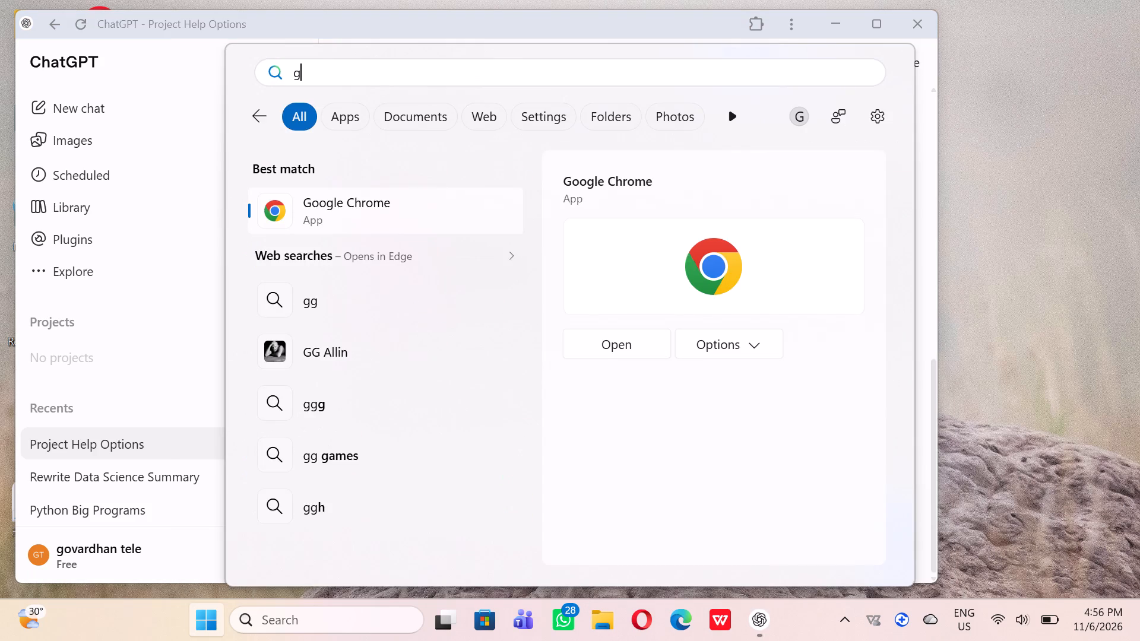
{"action": "type", "text": "oo"}
{"action": "key", "text": "Return"}
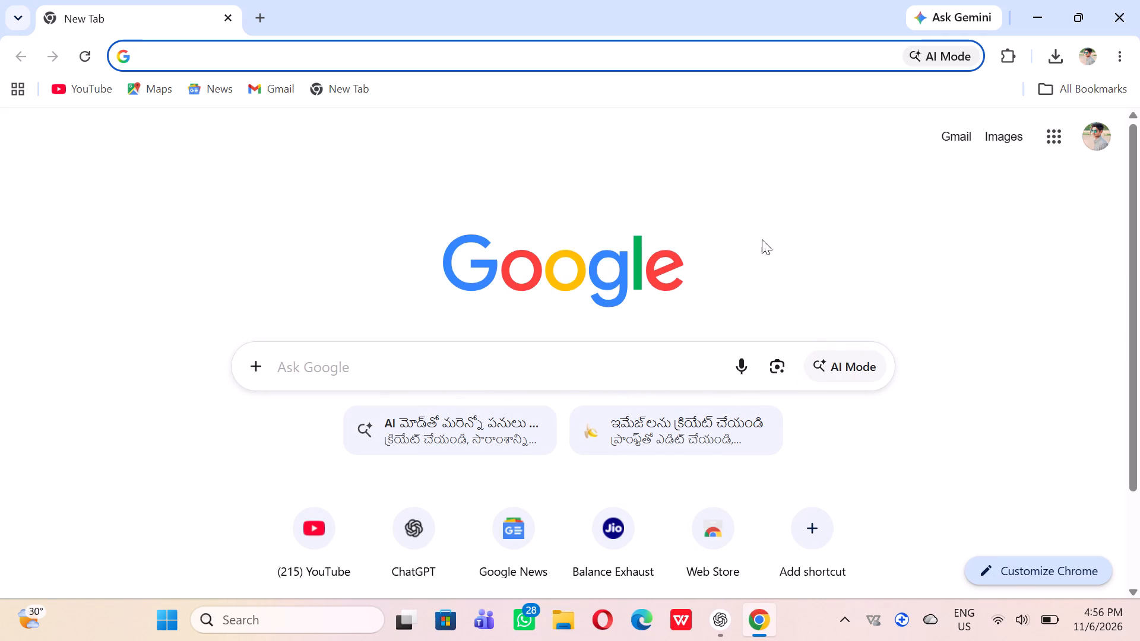
{"action": "left_click", "coordinate": [552, 381]}
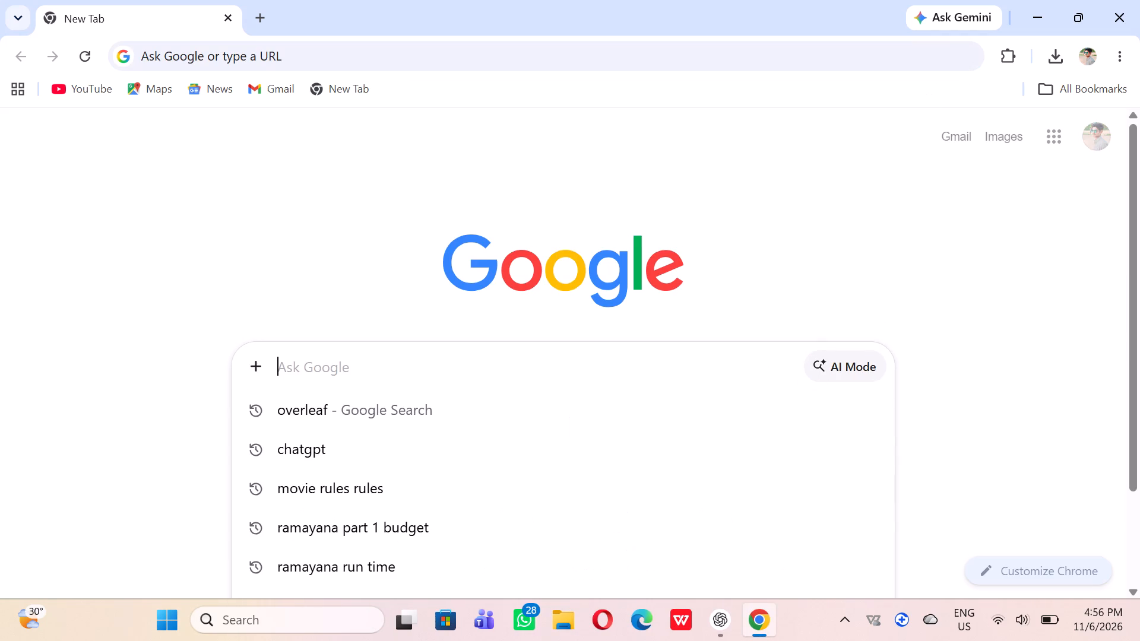
{"action": "left_click", "coordinate": [361, 407]}
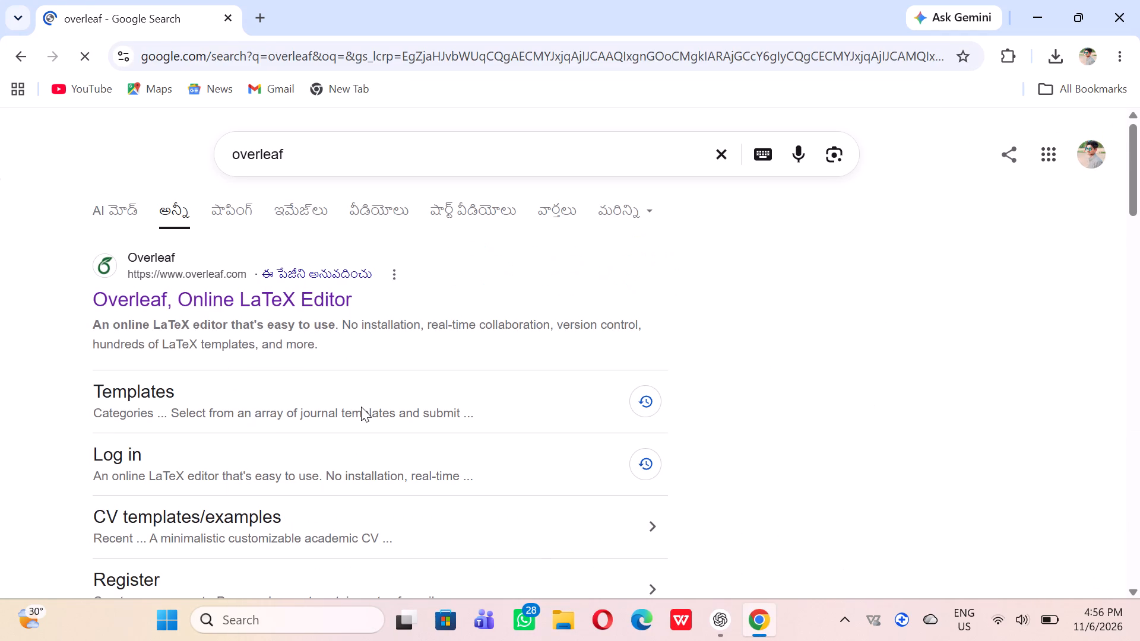
{"action": "left_click", "coordinate": [271, 297]}
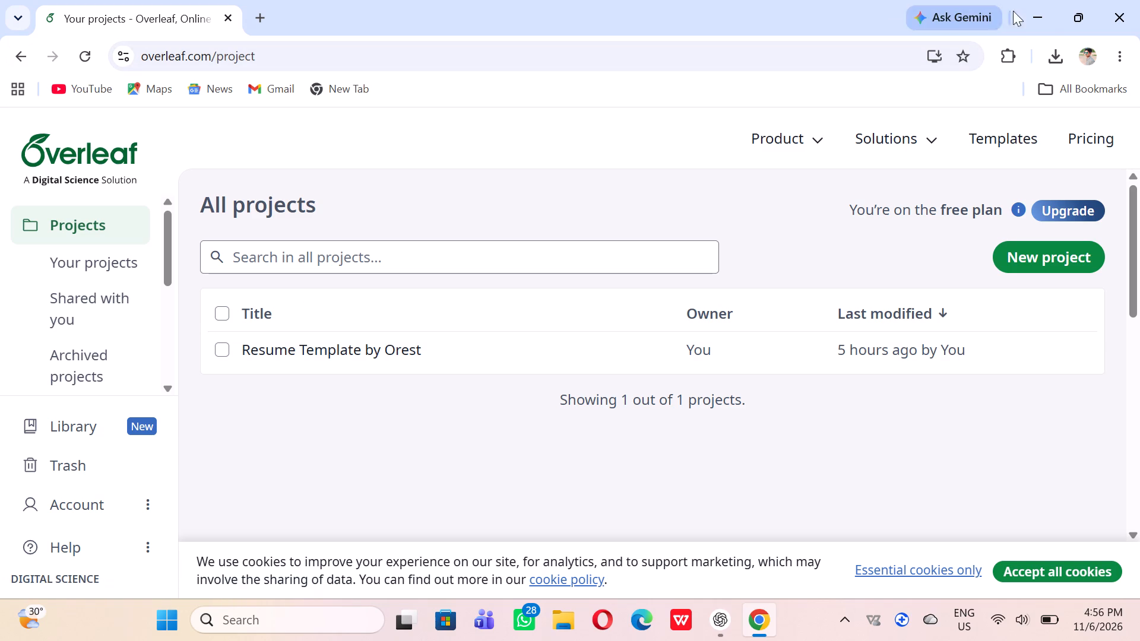
Open Overleaf's LaTeX template gallery and search it for "resume templates".
{"action": "left_click", "coordinate": [1042, 137]}
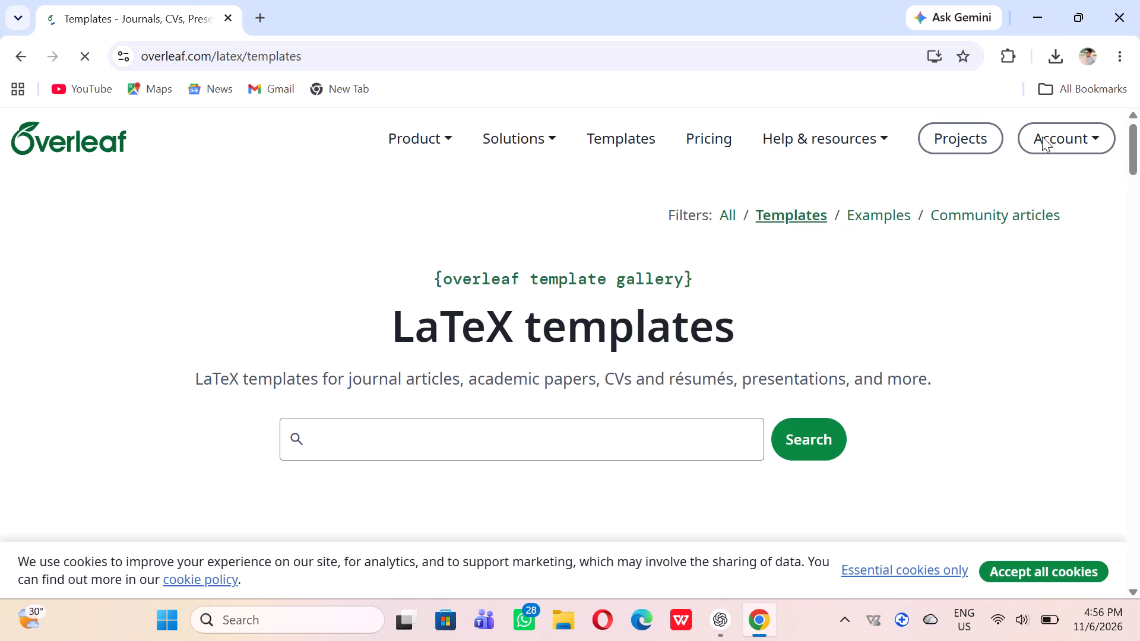
{"action": "scroll", "coordinate": [819, 259], "scroll_direction": "down", "scroll_amount": 7}
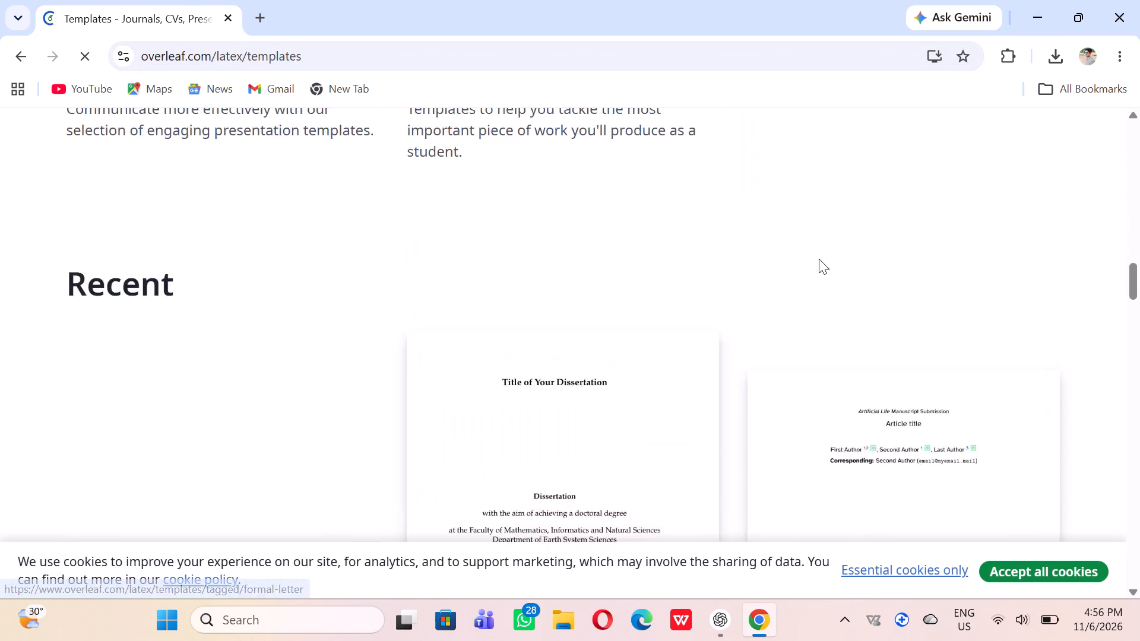
{"action": "scroll", "coordinate": [819, 259], "scroll_direction": "down", "scroll_amount": 2}
{"action": "scroll", "coordinate": [819, 259], "scroll_direction": "up", "scroll_amount": 1}
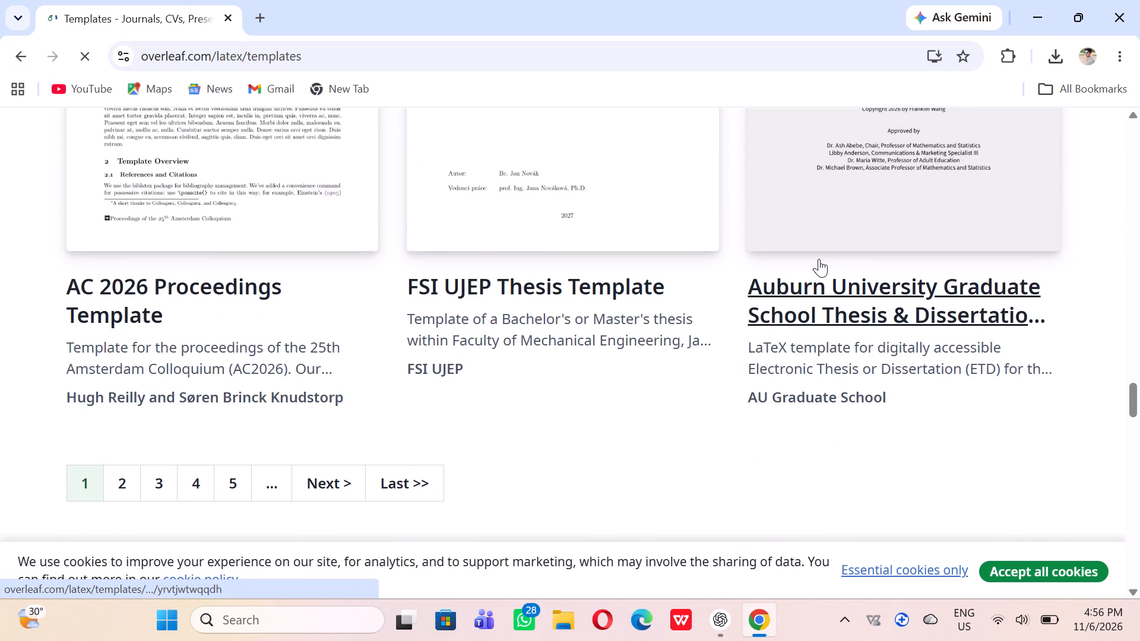
{"action": "scroll", "coordinate": [819, 259], "scroll_direction": "up", "scroll_amount": 3}
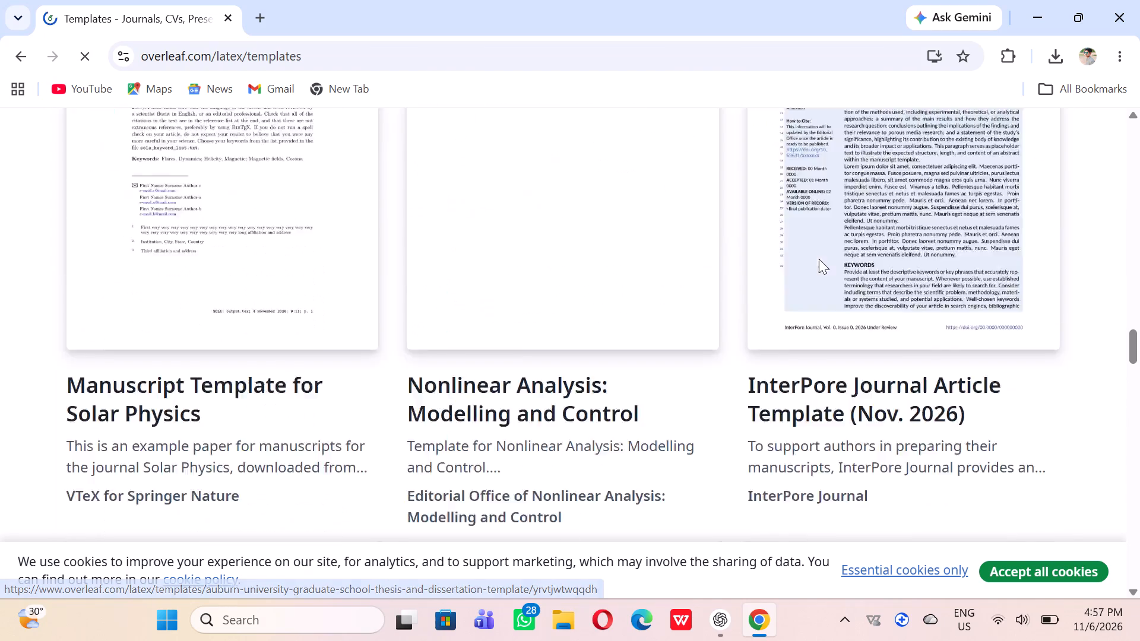
{"action": "scroll", "coordinate": [819, 259], "scroll_direction": "up", "scroll_amount": 4}
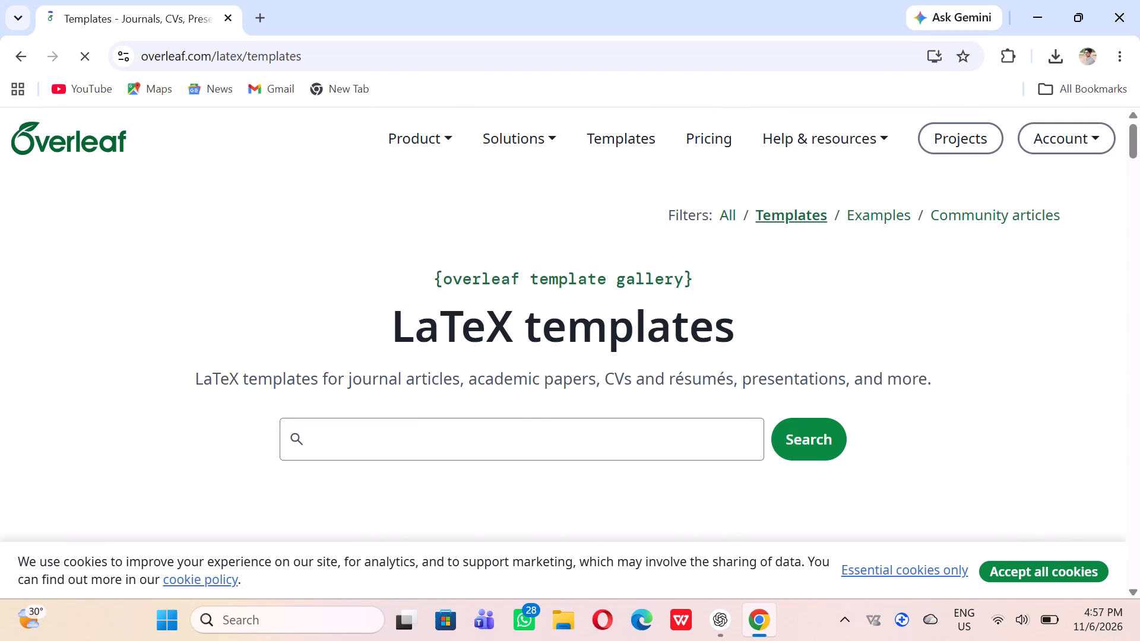
{"action": "left_click", "coordinate": [511, 431]}
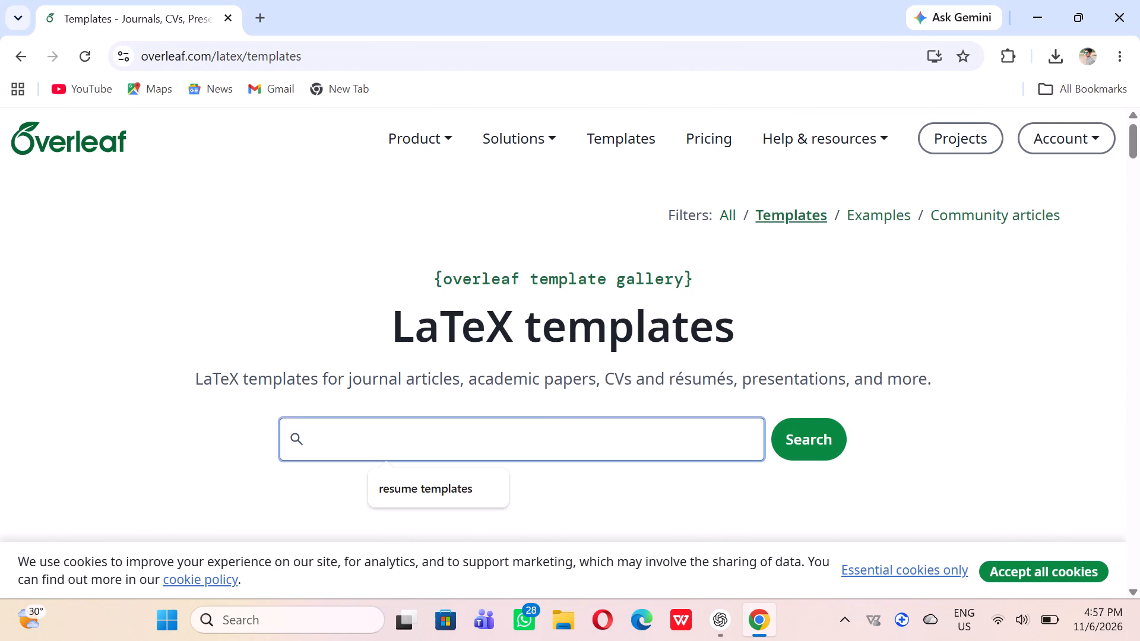
{"action": "left_click", "coordinate": [465, 496]}
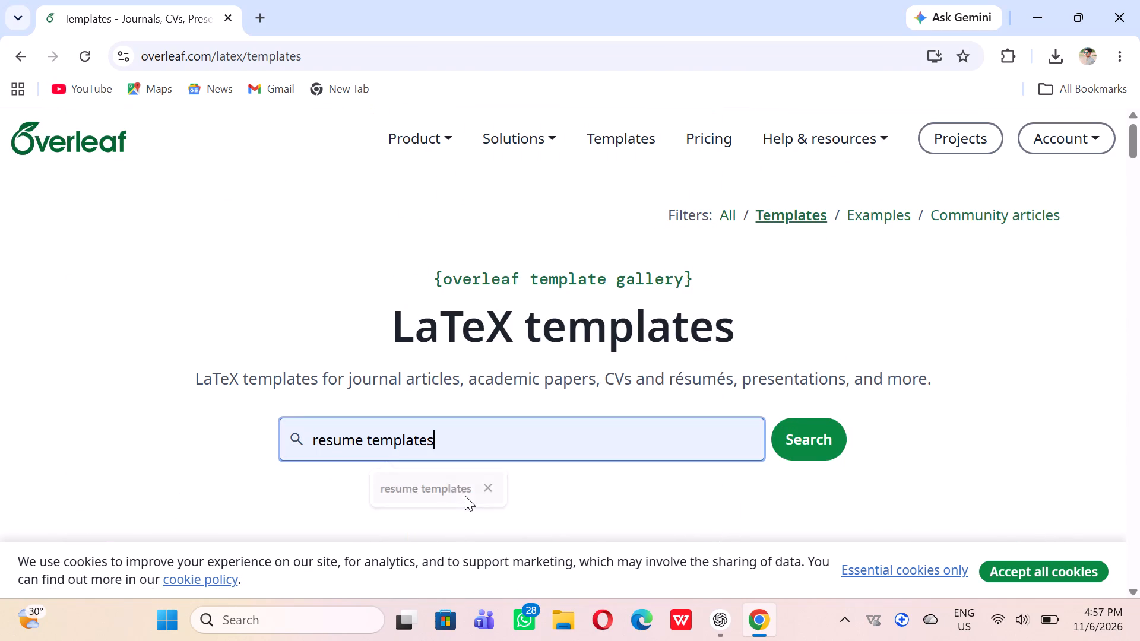
{"action": "key", "text": "Return"}
Look through the resume template results, comparing the thumbnails and descriptions of the available layouts.
{"action": "scroll", "coordinate": [465, 496], "scroll_direction": "down", "scroll_amount": 3}
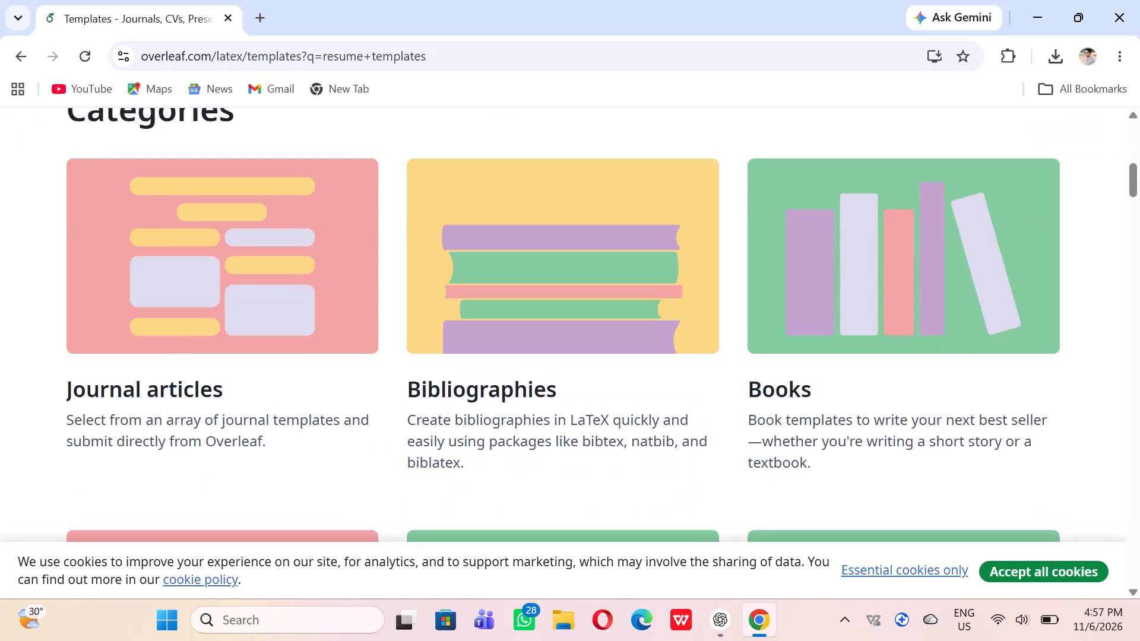
{"action": "scroll", "coordinate": [465, 496], "scroll_direction": "down", "scroll_amount": 4}
{"action": "scroll", "coordinate": [465, 496], "scroll_direction": "up", "scroll_amount": 3}
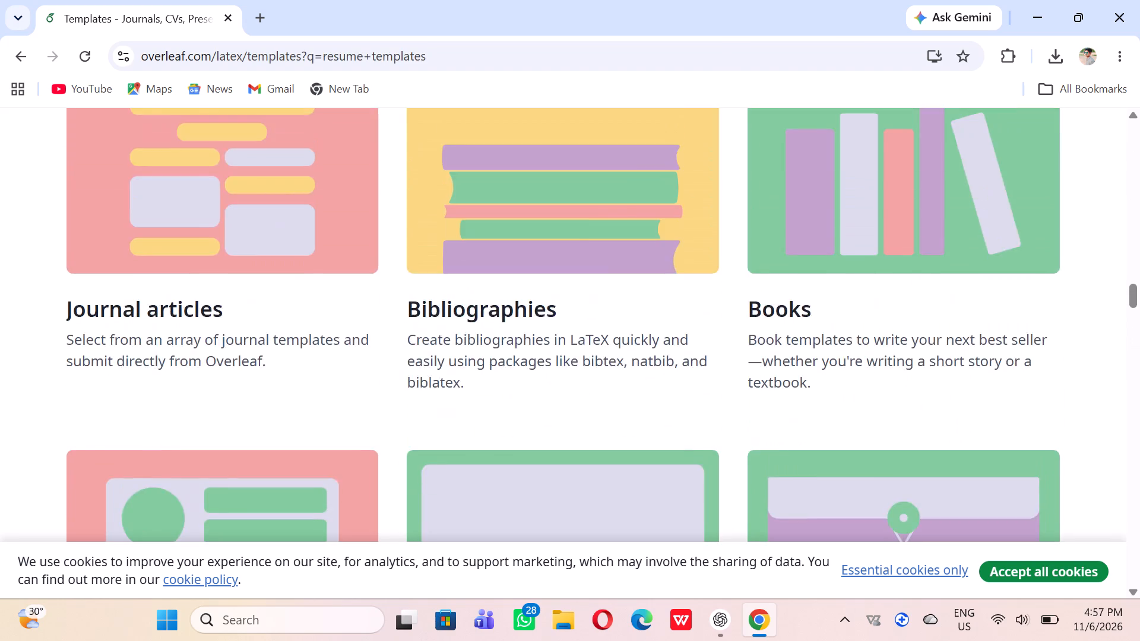
{"action": "scroll", "coordinate": [465, 496], "scroll_direction": "up", "scroll_amount": 6}
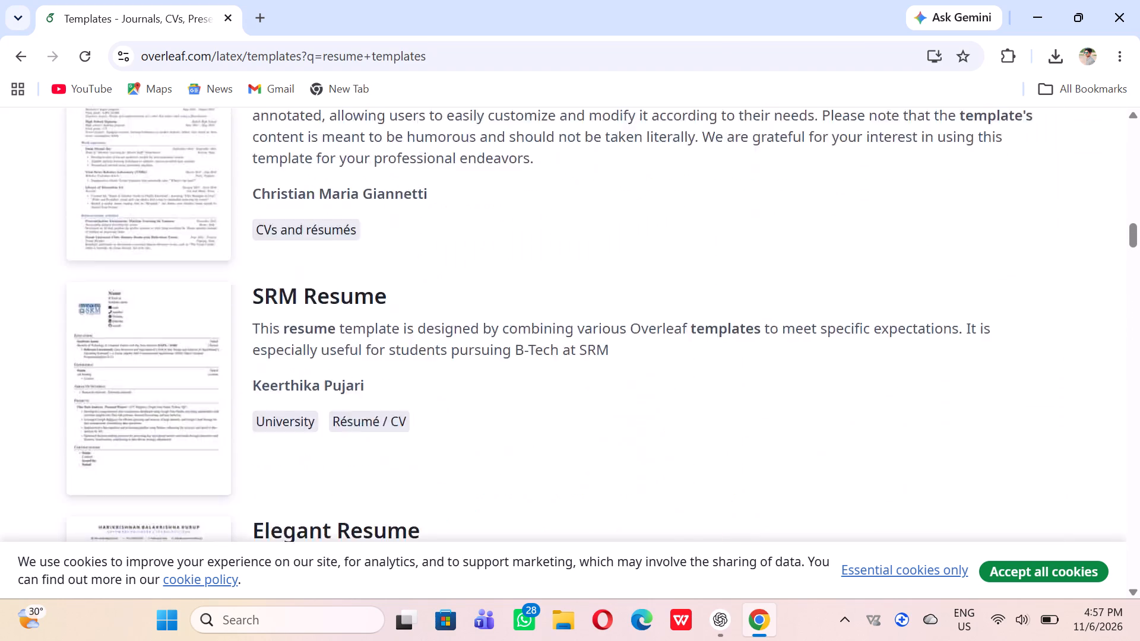
{"action": "scroll", "coordinate": [465, 496], "scroll_direction": "up", "scroll_amount": 5}
{"action": "scroll", "coordinate": [465, 496], "scroll_direction": "down", "scroll_amount": 1}
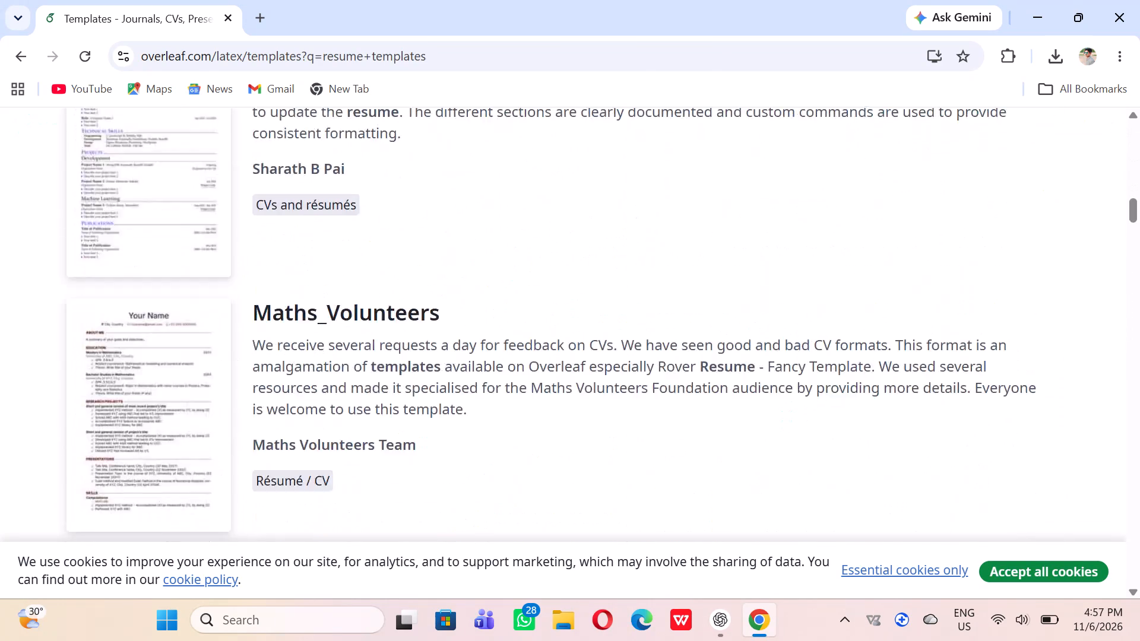
{"action": "scroll", "coordinate": [465, 496], "scroll_direction": "up", "scroll_amount": 3}
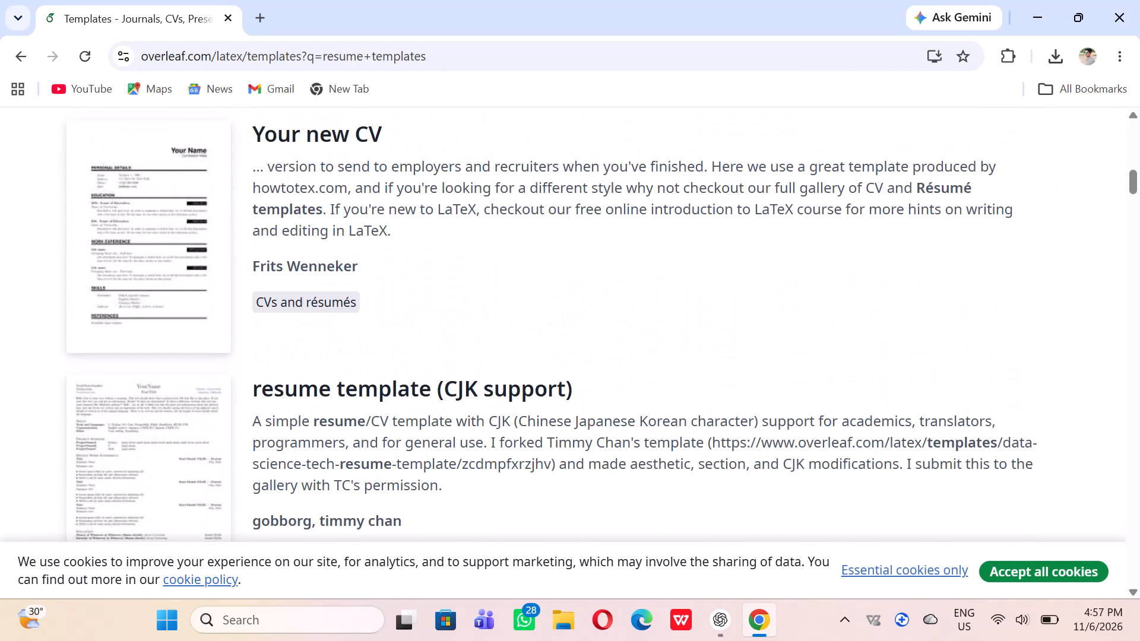
{"action": "scroll", "coordinate": [465, 496], "scroll_direction": "up", "scroll_amount": 1}
{"action": "scroll", "coordinate": [341, 525], "scroll_direction": "down", "scroll_amount": 4}
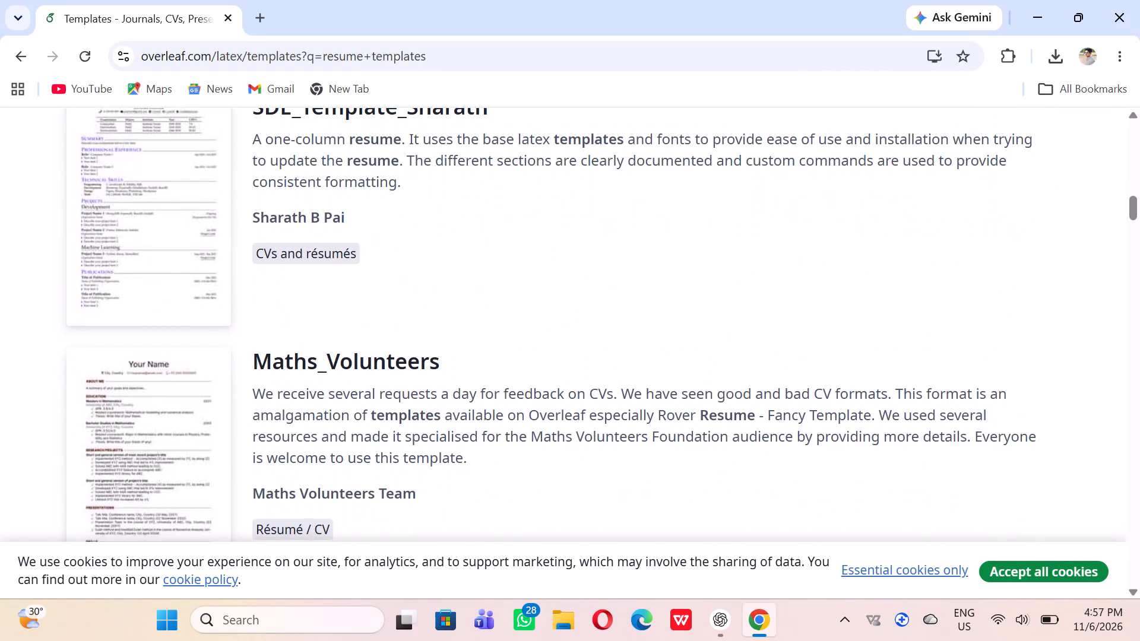
{"action": "scroll", "coordinate": [102, 299], "scroll_direction": "down", "scroll_amount": 2}
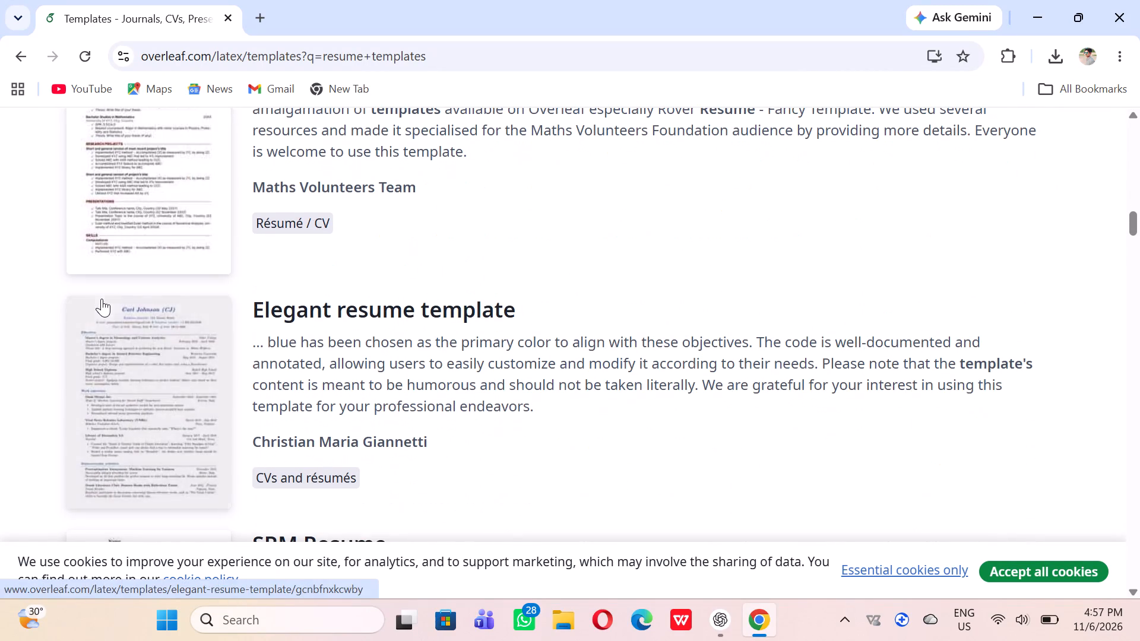
{"action": "scroll", "coordinate": [125, 348], "scroll_direction": "down", "scroll_amount": 1}
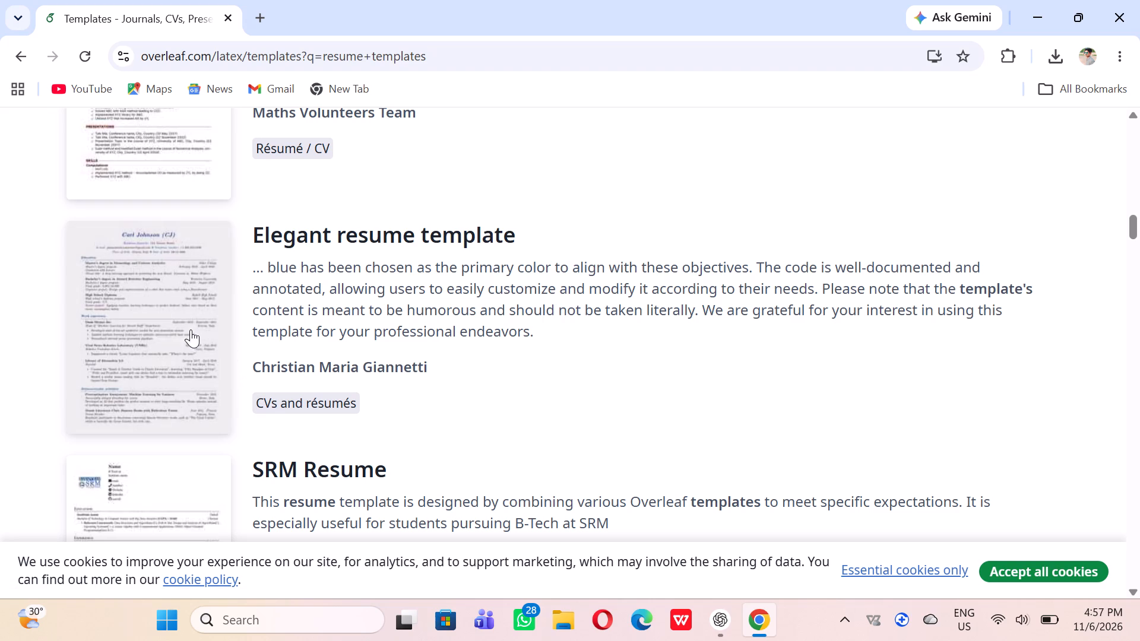
{"action": "scroll", "coordinate": [233, 338], "scroll_direction": "down", "scroll_amount": 3}
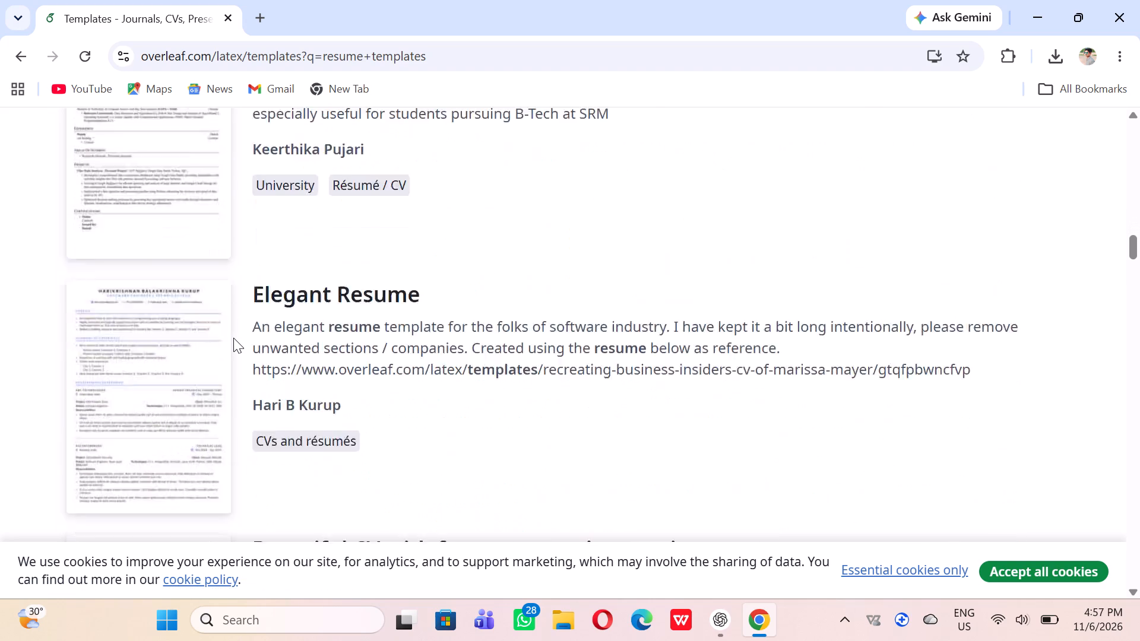
{"action": "scroll", "coordinate": [233, 338], "scroll_direction": "down", "scroll_amount": 1}
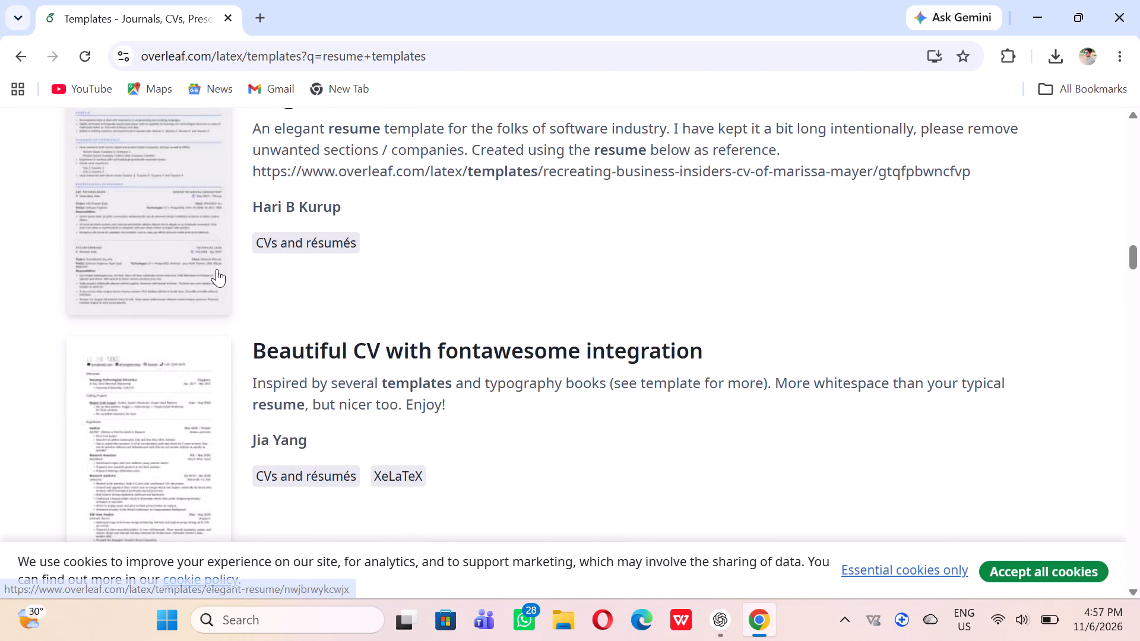
{"action": "scroll", "coordinate": [158, 214], "scroll_direction": "up", "scroll_amount": 1}
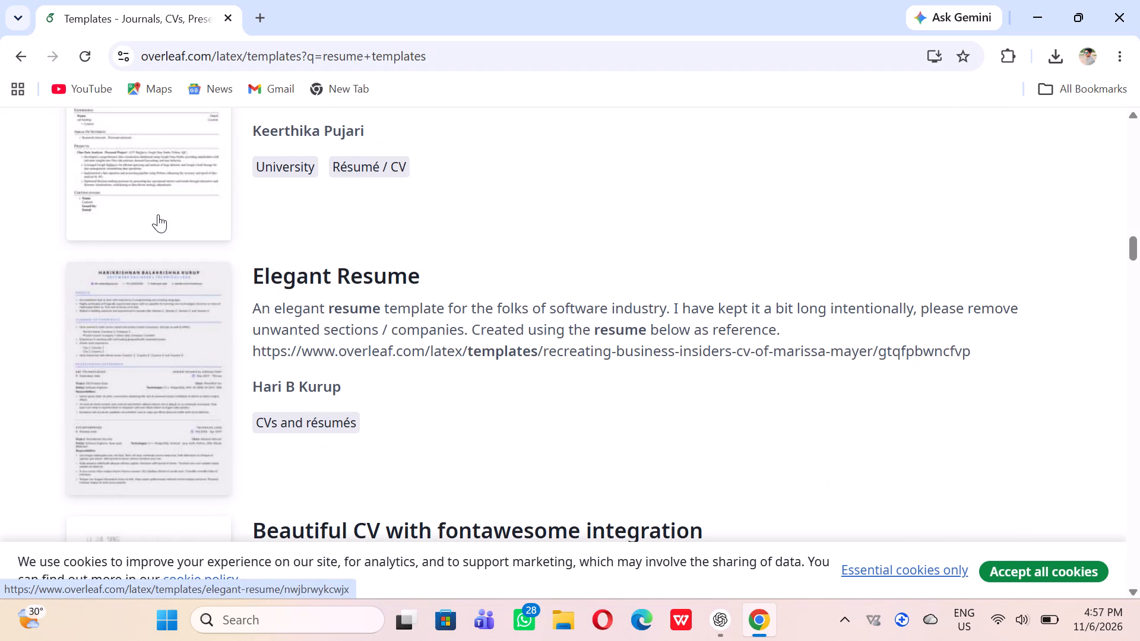
{"action": "scroll", "coordinate": [158, 214], "scroll_direction": "up", "scroll_amount": 1}
{"action": "scroll", "coordinate": [157, 279], "scroll_direction": "down", "scroll_amount": 2}
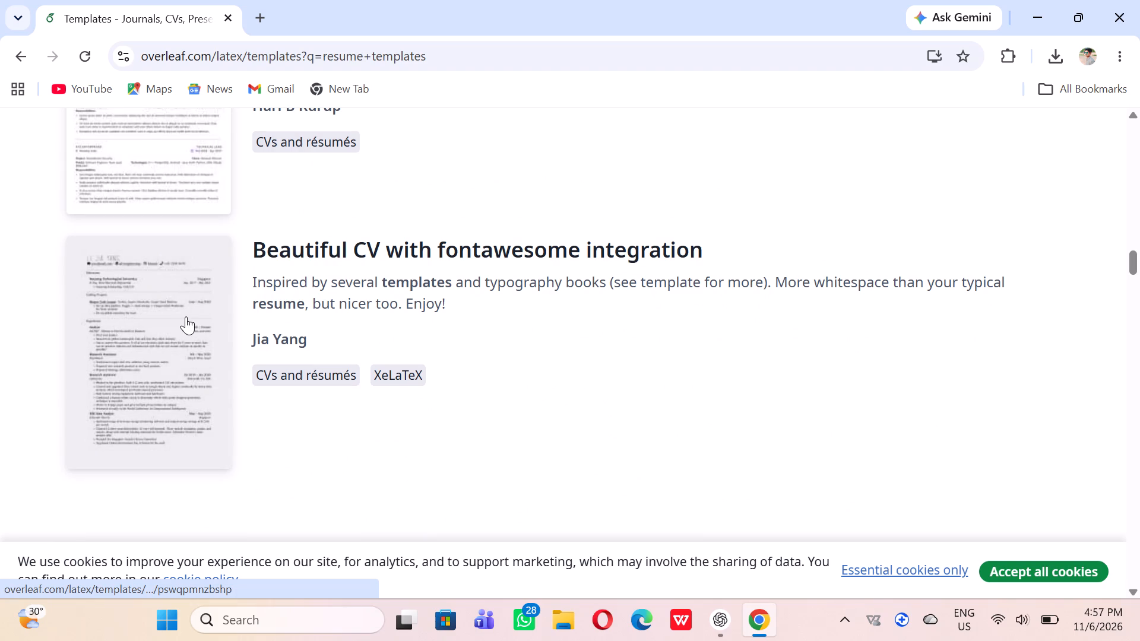
Open the "Beautiful CV with fontawesome integration" template page and view its details and preview.
{"action": "left_click", "coordinate": [186, 316]}
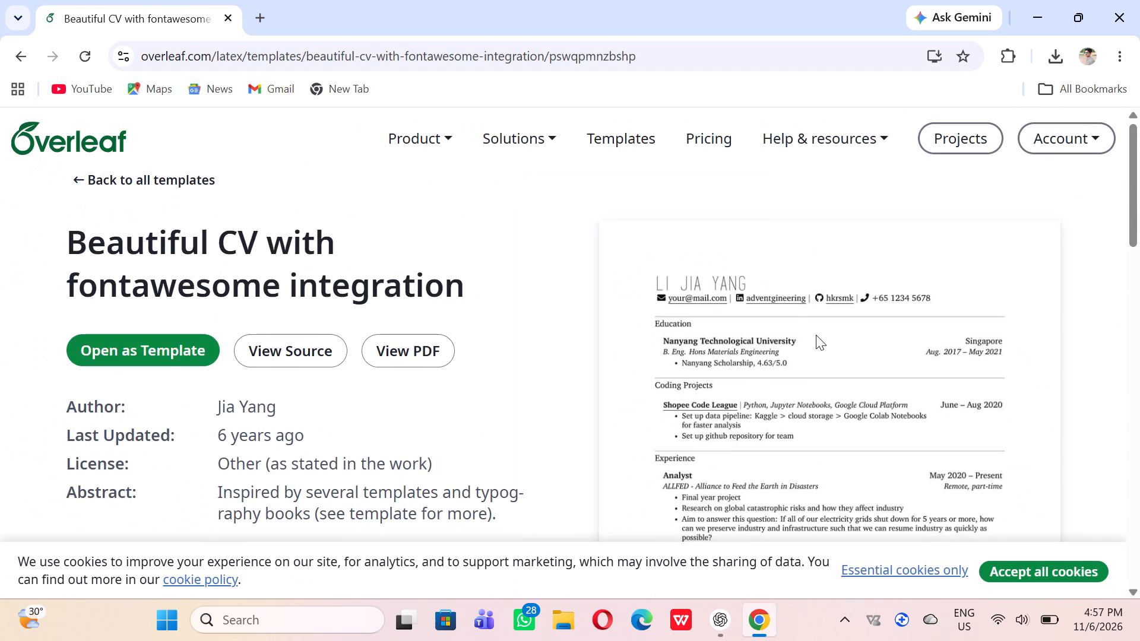
{"action": "scroll", "coordinate": [816, 335], "scroll_direction": "down", "scroll_amount": 2}
{"action": "scroll", "coordinate": [816, 335], "scroll_direction": "up", "scroll_amount": 1}
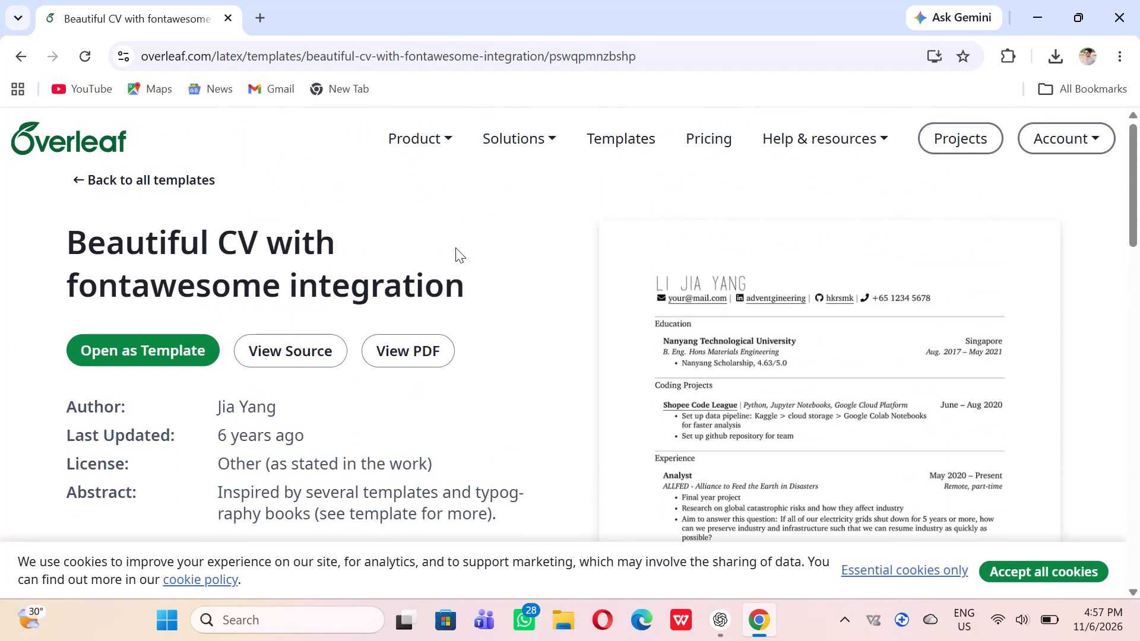
Return to the resume template results and open the CVs and résumés category.
{"action": "left_click", "coordinate": [23, 62]}
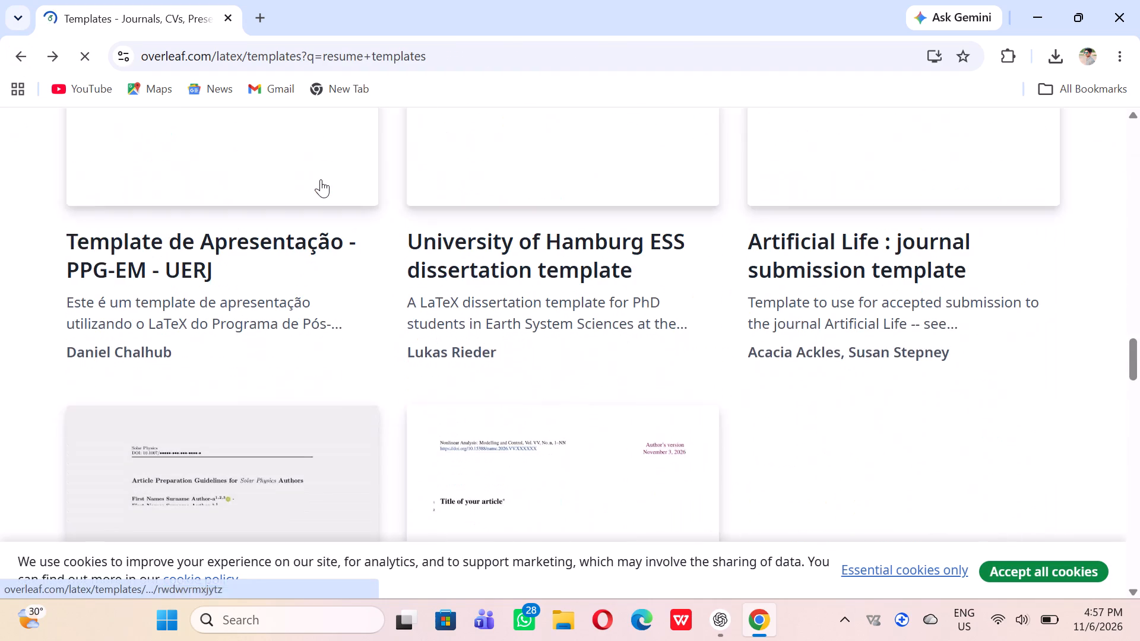
{"action": "scroll", "coordinate": [321, 179], "scroll_direction": "down", "scroll_amount": 3}
{"action": "scroll", "coordinate": [321, 179], "scroll_direction": "up", "scroll_amount": 3}
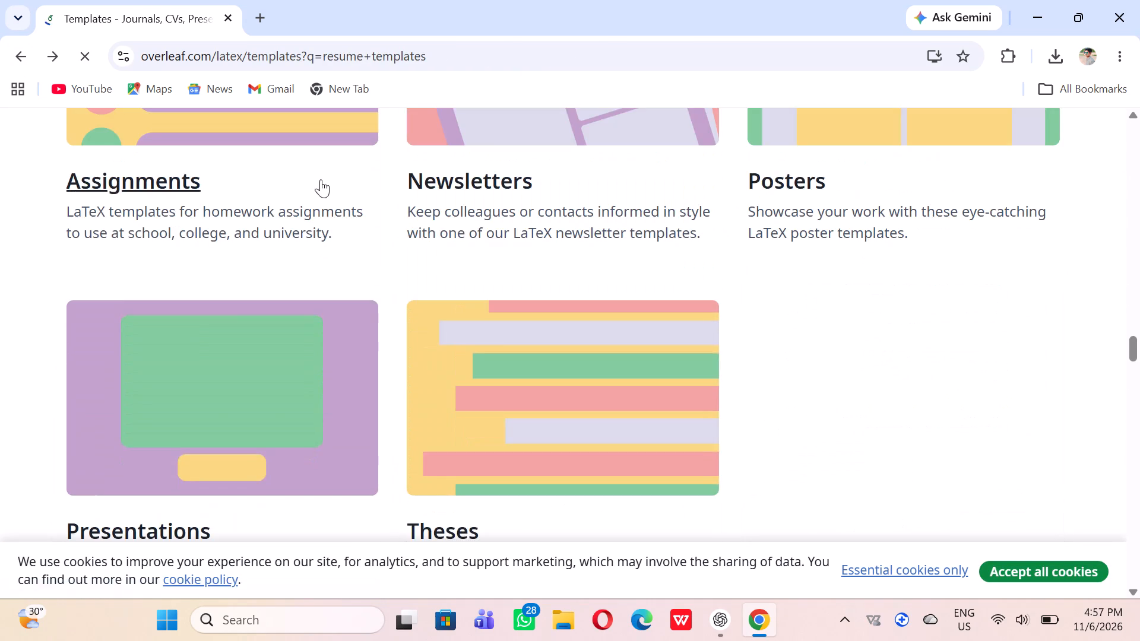
{"action": "scroll", "coordinate": [321, 179], "scroll_direction": "down", "scroll_amount": 4}
{"action": "scroll", "coordinate": [321, 179], "scroll_direction": "up", "scroll_amount": 5}
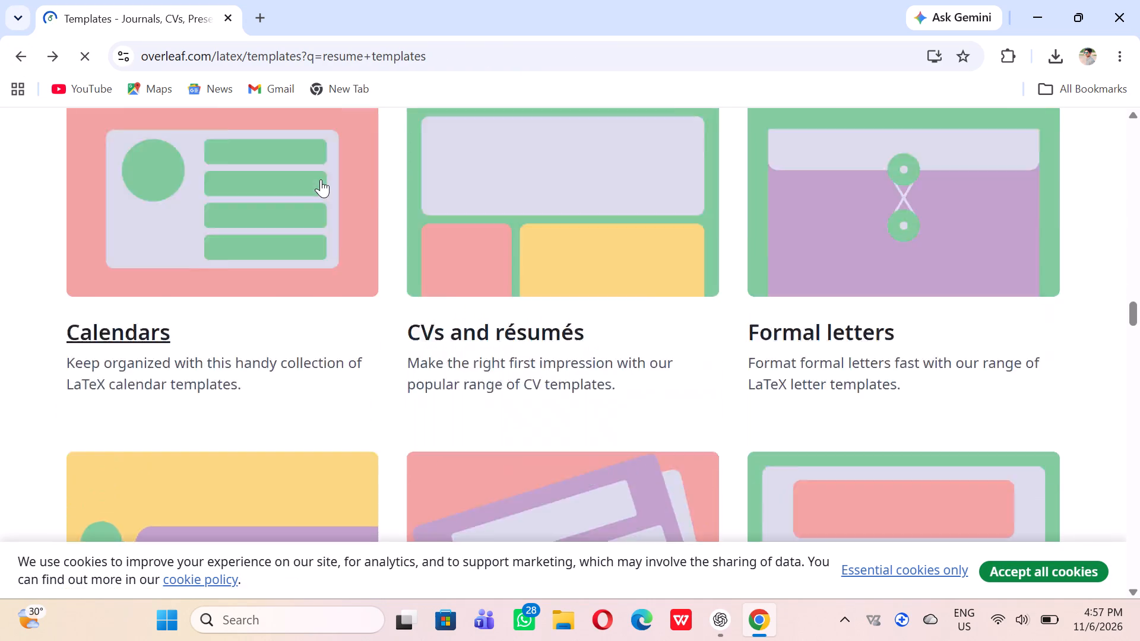
{"action": "scroll", "coordinate": [321, 179], "scroll_direction": "up", "scroll_amount": 3}
{"action": "scroll", "coordinate": [321, 179], "scroll_direction": "down", "scroll_amount": 5}
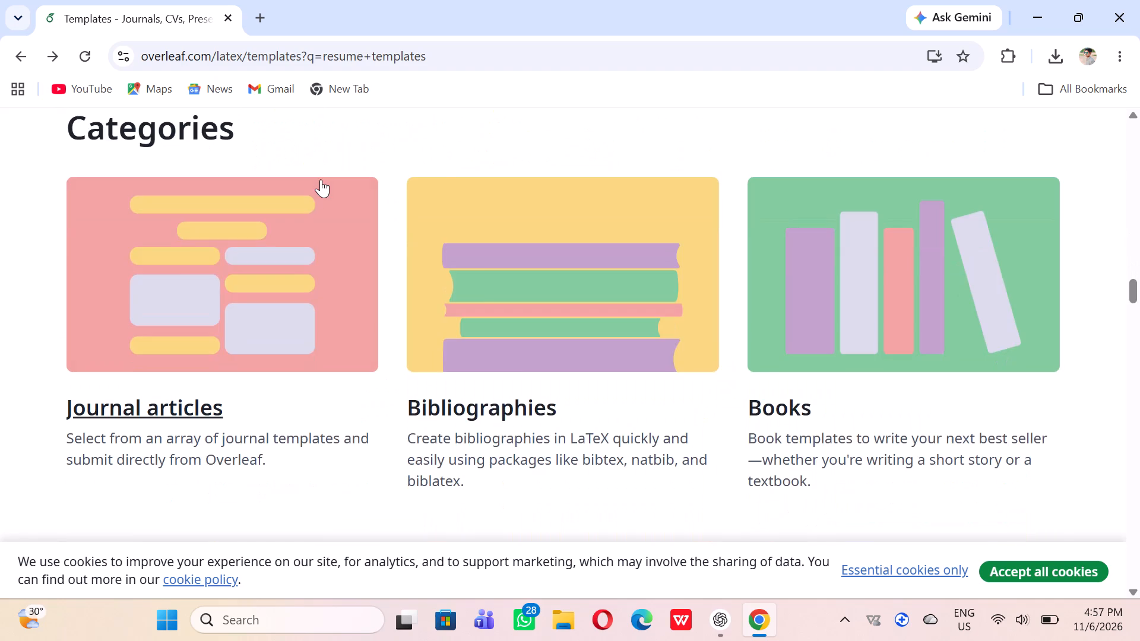
{"action": "scroll", "coordinate": [321, 179], "scroll_direction": "down", "scroll_amount": 5}
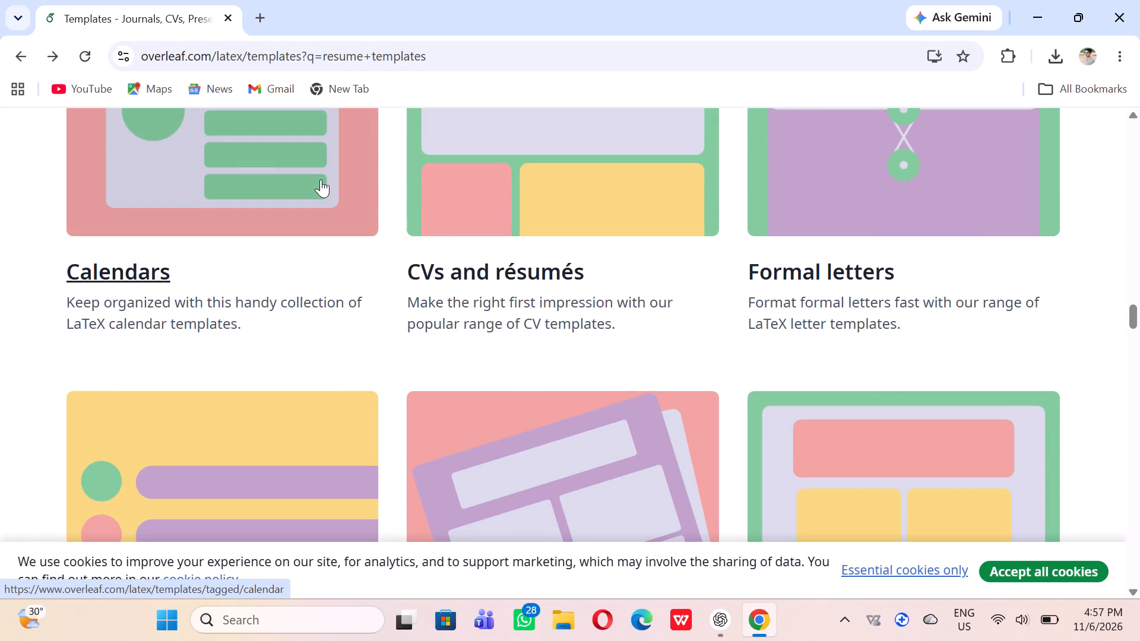
{"action": "left_click", "coordinate": [470, 224]}
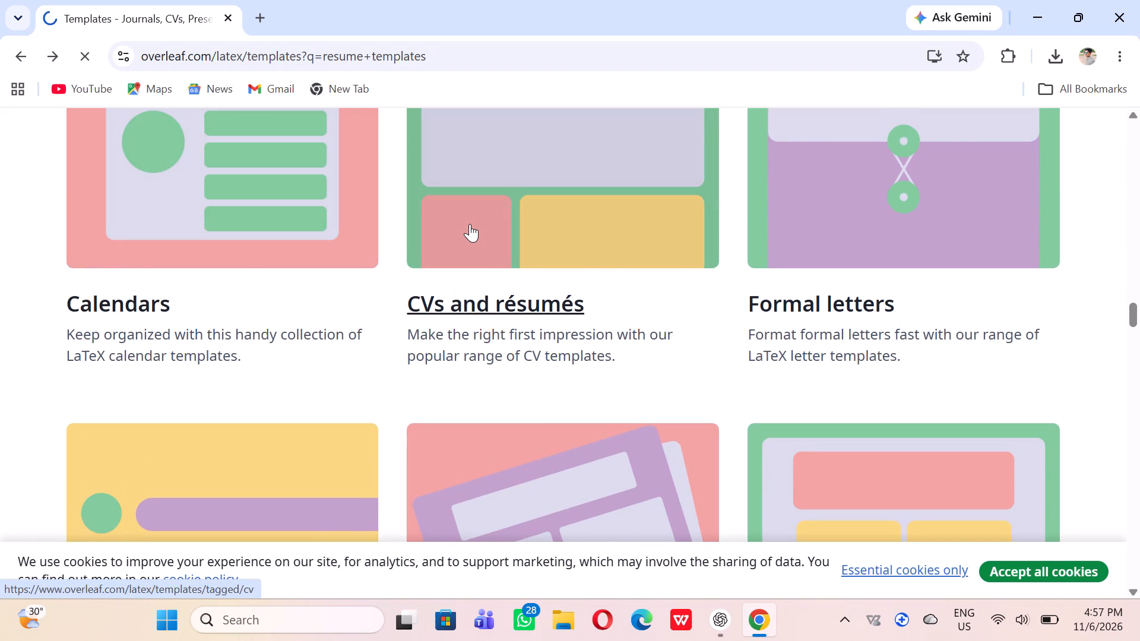
Look through the templates in the CVs and résumés category, comparing their layouts and descriptions.
{"action": "scroll", "coordinate": [494, 364], "scroll_direction": "down", "scroll_amount": 3}
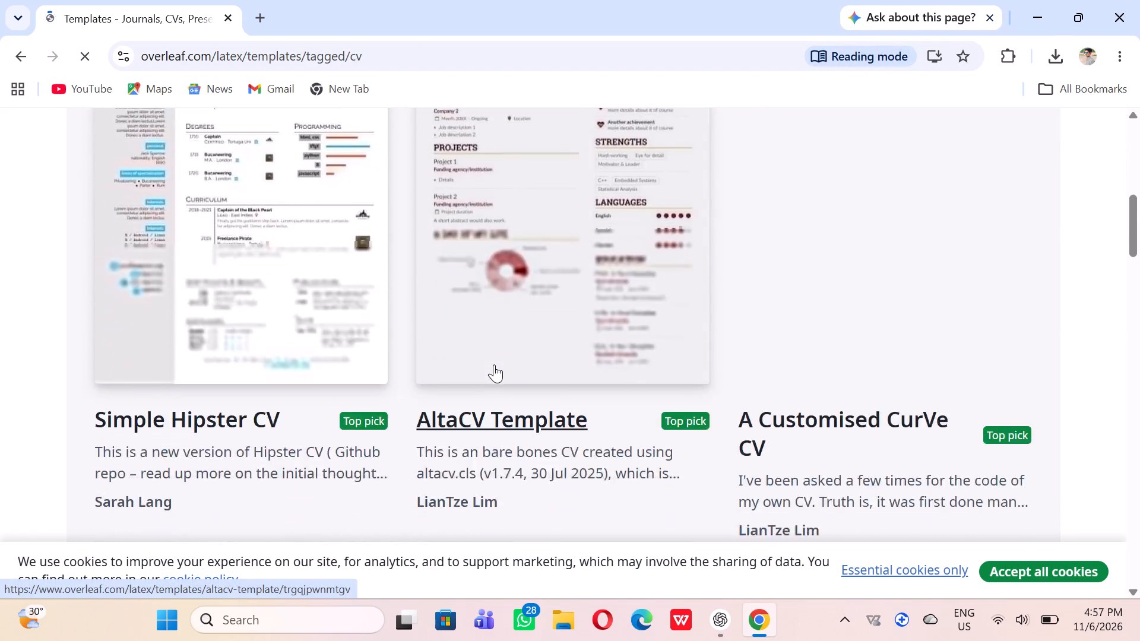
{"action": "scroll", "coordinate": [494, 364], "scroll_direction": "down", "scroll_amount": 5}
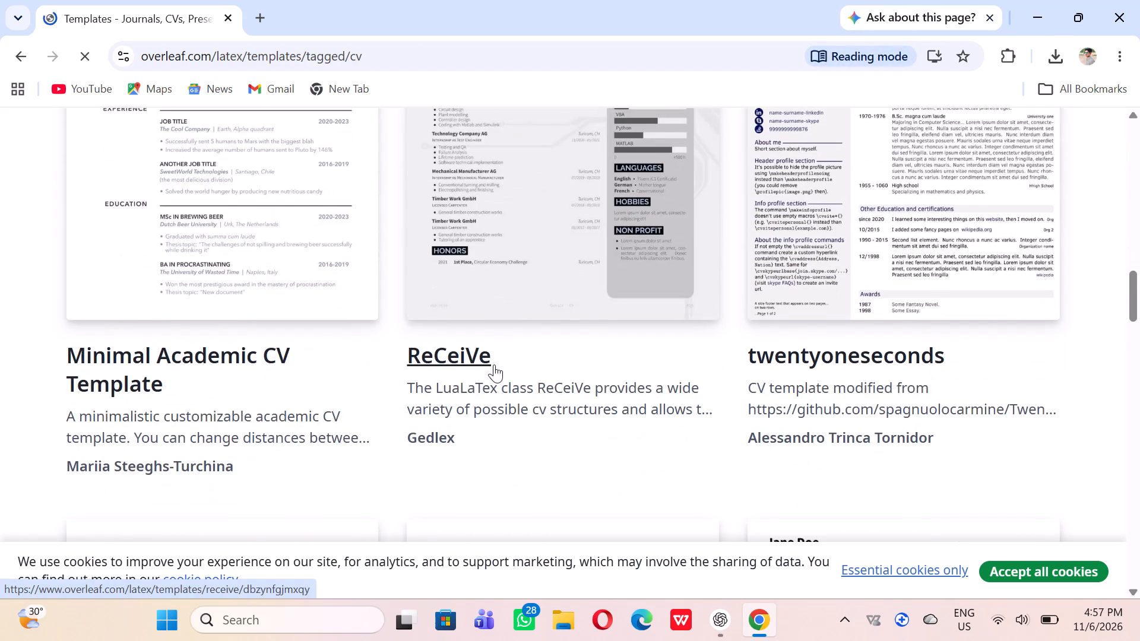
{"action": "scroll", "coordinate": [494, 364], "scroll_direction": "down", "scroll_amount": 3}
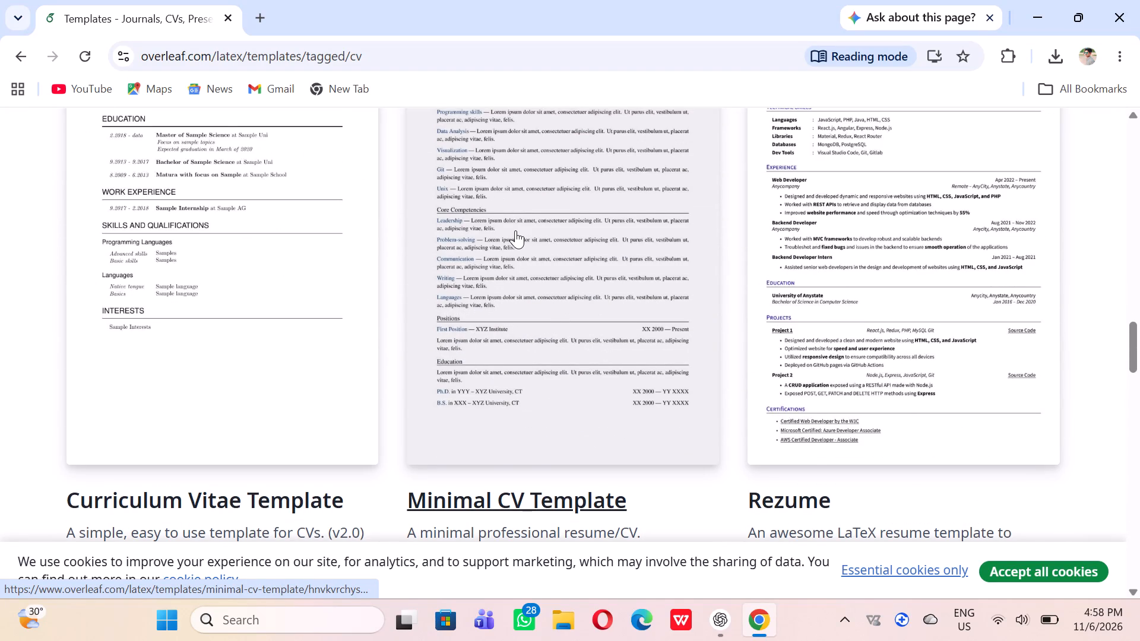
{"action": "scroll", "coordinate": [515, 230], "scroll_direction": "up", "scroll_amount": 1}
{"action": "scroll", "coordinate": [547, 274], "scroll_direction": "down", "scroll_amount": 3}
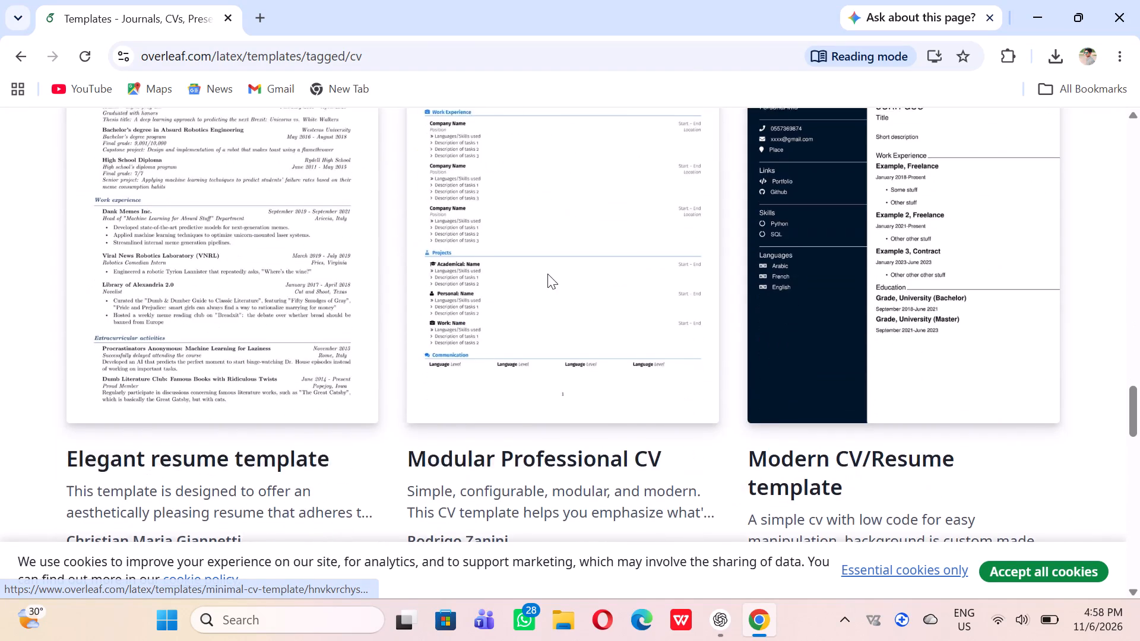
{"action": "scroll", "coordinate": [547, 274], "scroll_direction": "down", "scroll_amount": 2}
{"action": "scroll", "coordinate": [547, 274], "scroll_direction": "up", "scroll_amount": 1}
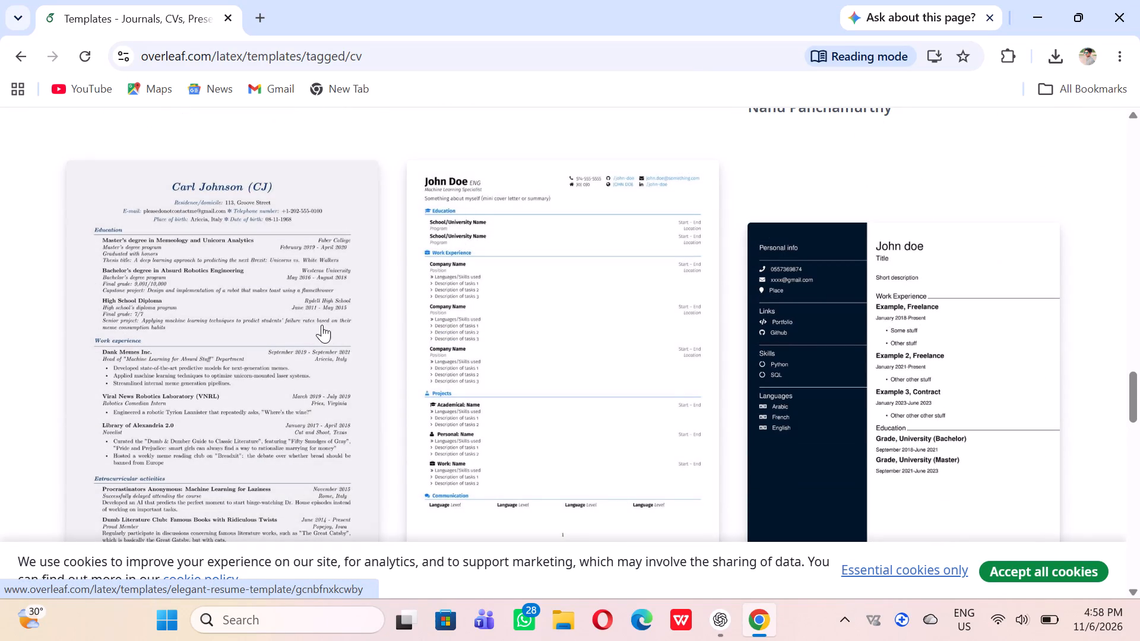
{"action": "scroll", "coordinate": [316, 442], "scroll_direction": "down", "scroll_amount": 2}
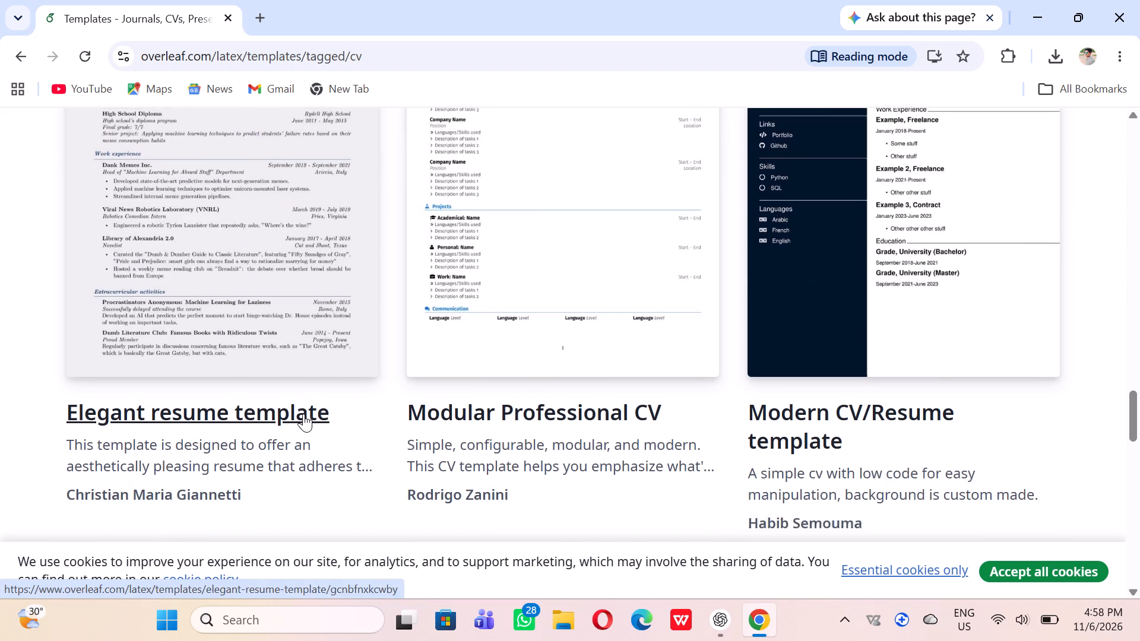
{"action": "scroll", "coordinate": [303, 414], "scroll_direction": "down", "scroll_amount": 2}
{"action": "scroll", "coordinate": [303, 414], "scroll_direction": "up", "scroll_amount": 3}
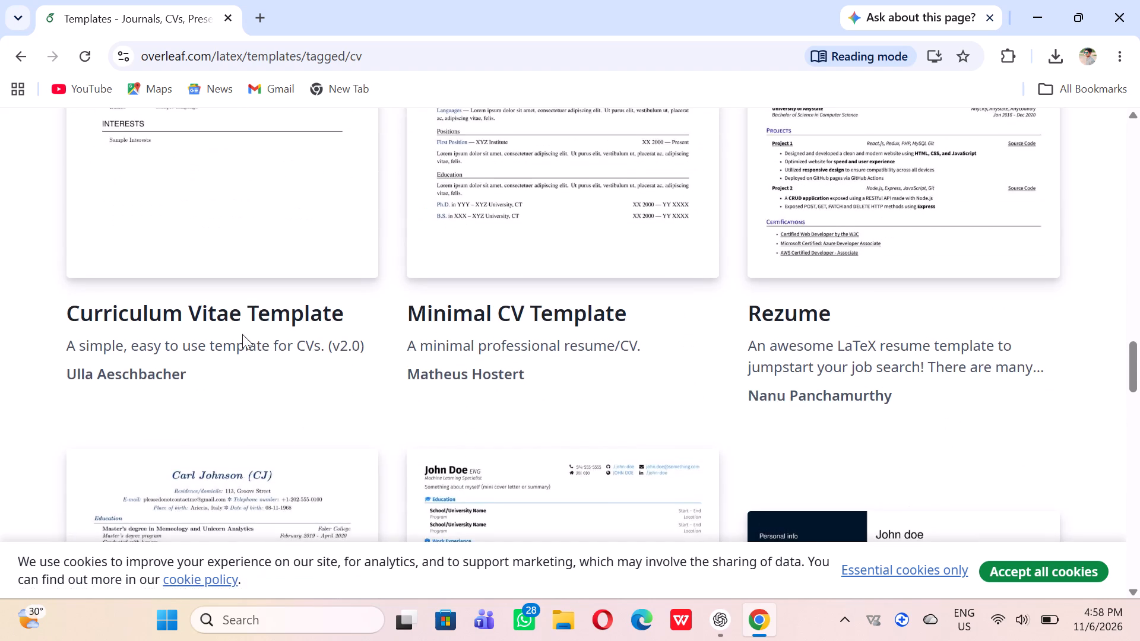
Open the "Elegant resume template" page and create a new project from that template.
{"action": "scroll", "coordinate": [242, 334], "scroll_direction": "down", "scroll_amount": 3}
{"action": "left_click", "coordinate": [203, 258]}
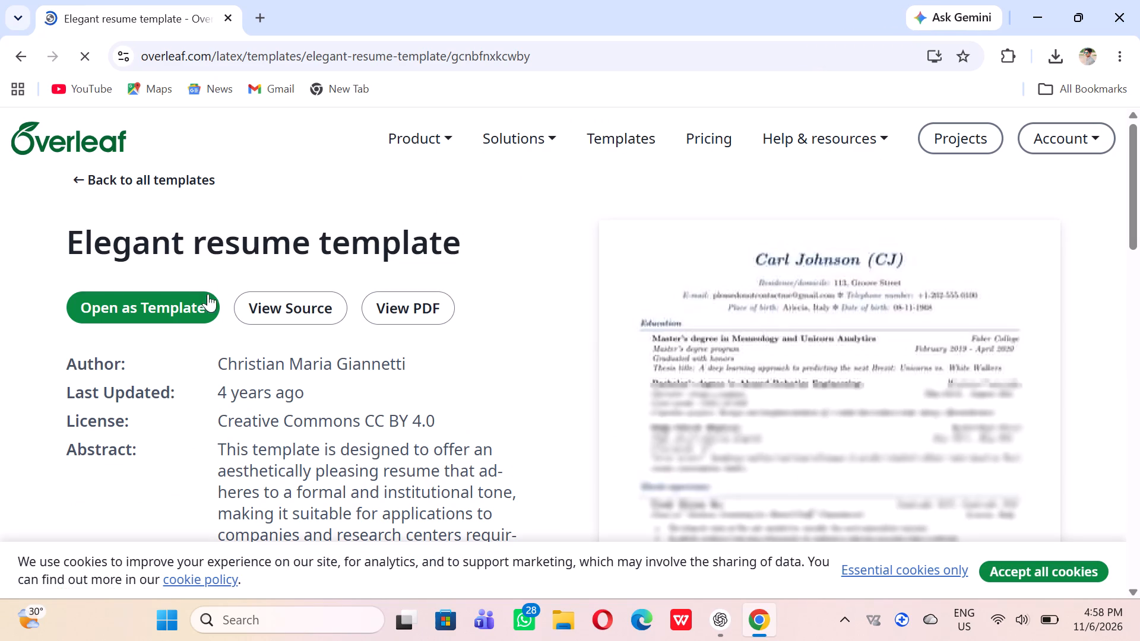
{"action": "left_click", "coordinate": [197, 300]}
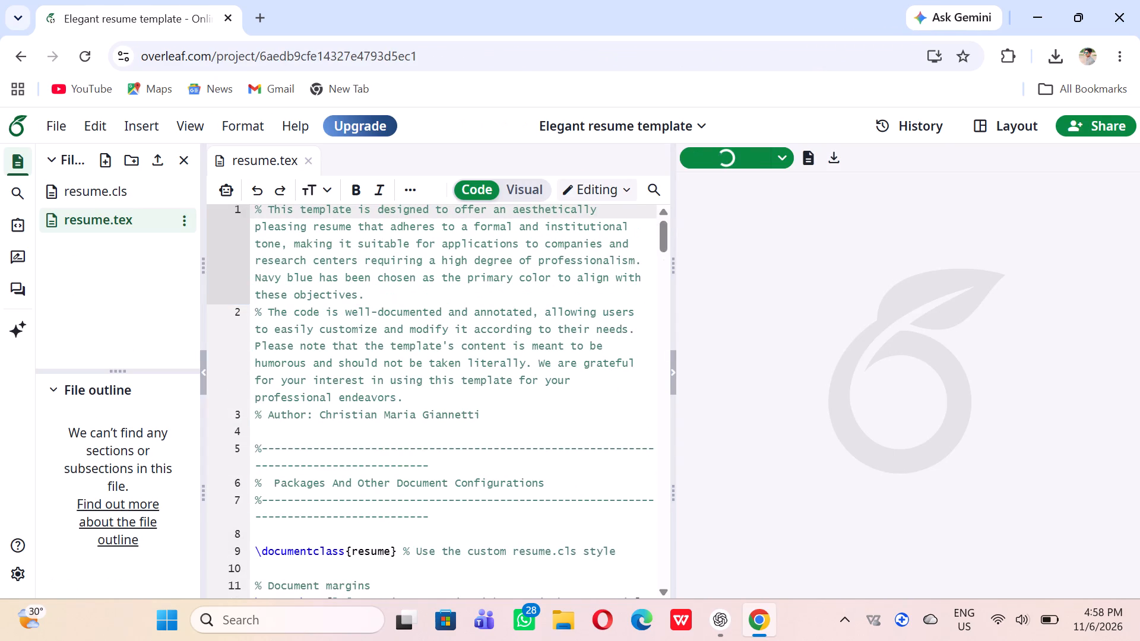
Examine the Elegant resume template's compiled pages at different zoom levels and the source in resume.tex.
{"action": "scroll", "coordinate": [507, 301], "scroll_direction": "up", "scroll_amount": 1}
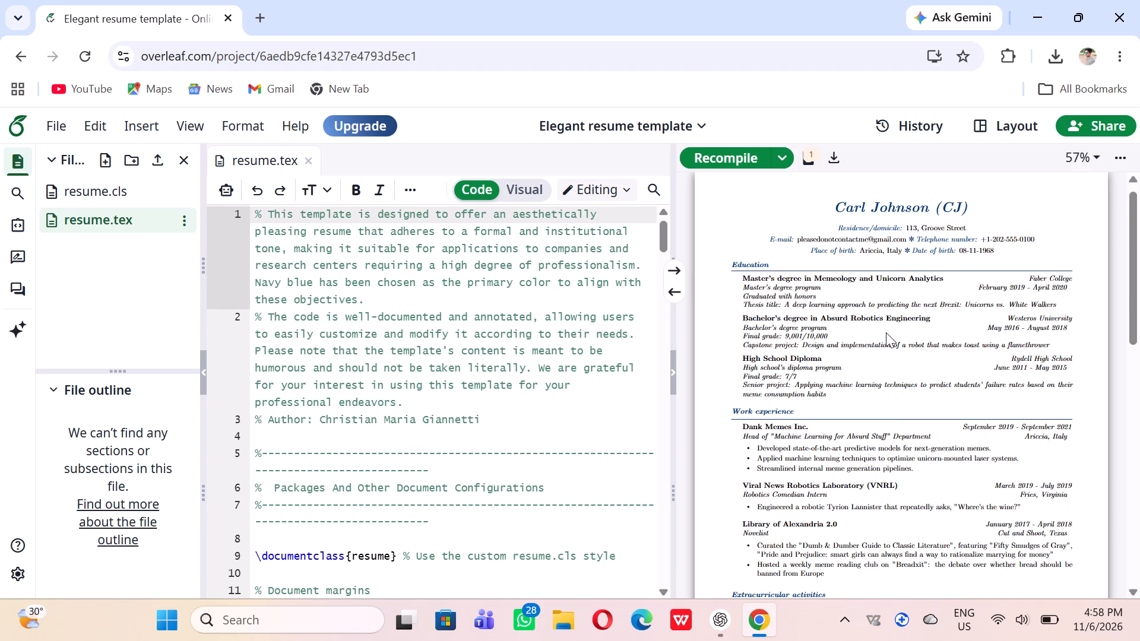
{"action": "scroll", "coordinate": [853, 368], "scroll_direction": "up", "scroll_amount": 1}
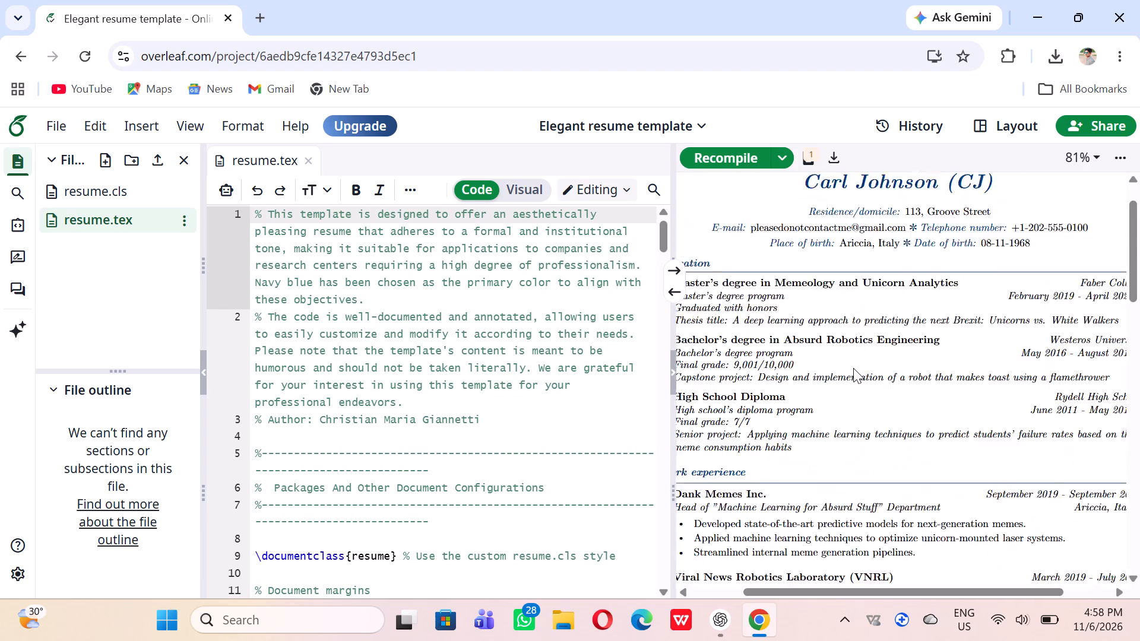
{"action": "scroll", "coordinate": [853, 368], "scroll_direction": "up", "scroll_amount": 3}
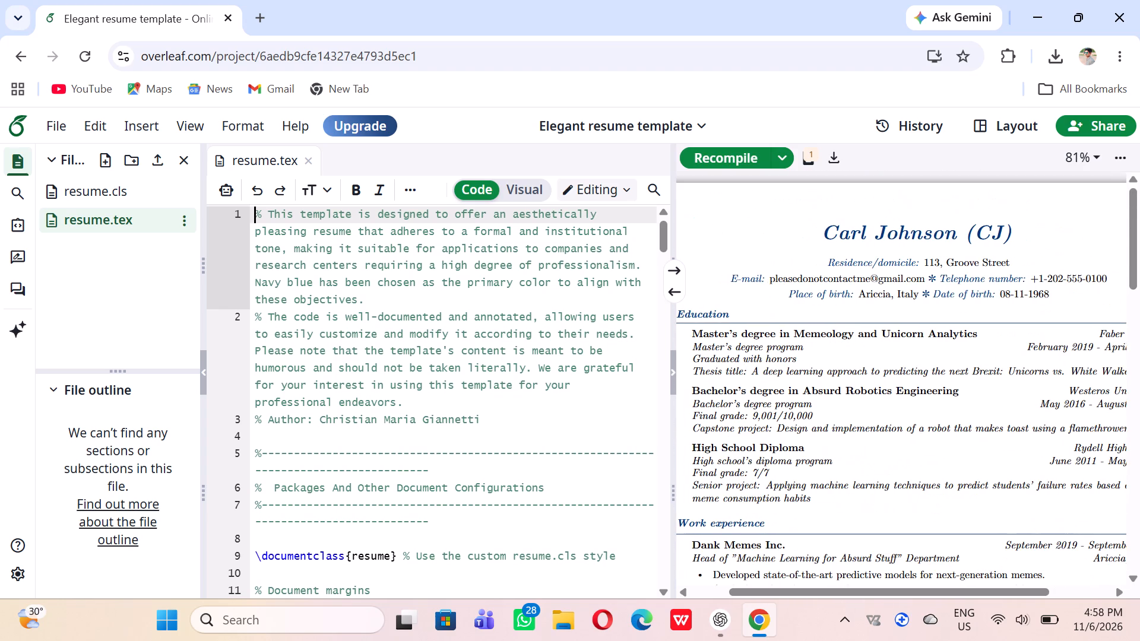
{"action": "scroll", "coordinate": [853, 368], "scroll_direction": "down", "scroll_amount": 1}
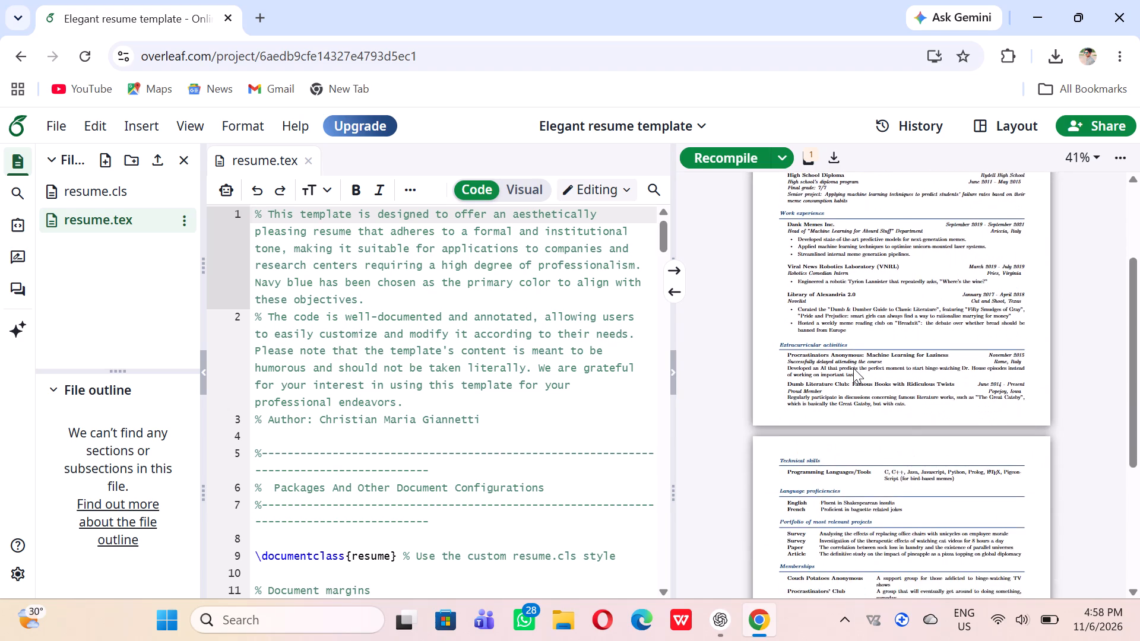
{"action": "scroll", "coordinate": [853, 368], "scroll_direction": "down", "scroll_amount": 2}
{"action": "scroll", "coordinate": [853, 368], "scroll_direction": "up", "scroll_amount": 1}
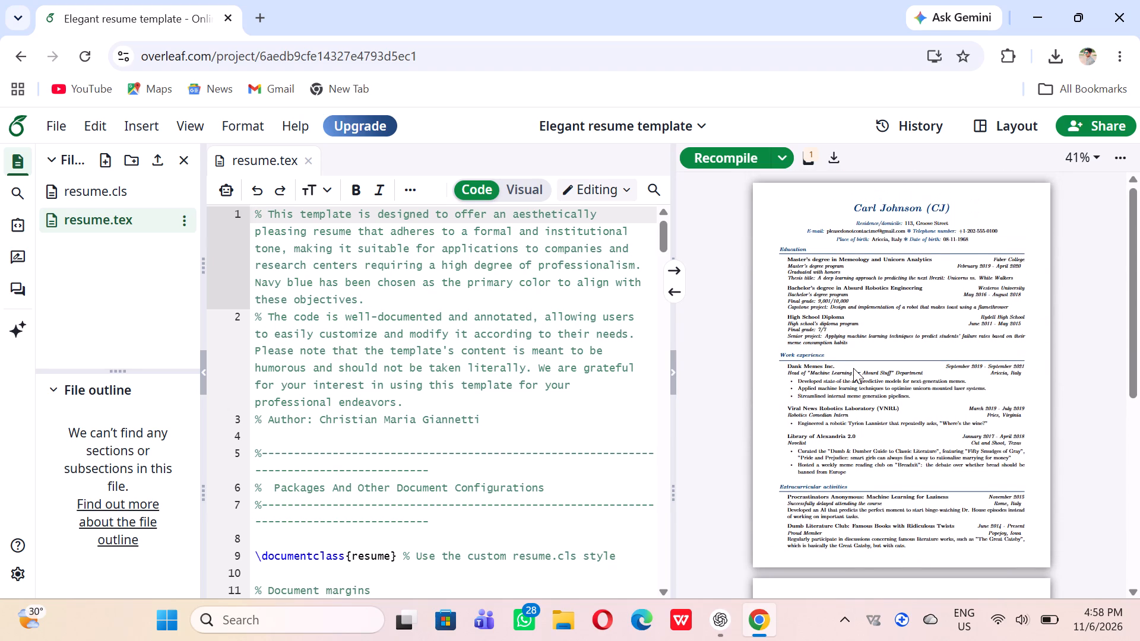
{"action": "scroll", "coordinate": [547, 383], "scroll_direction": "down", "scroll_amount": 2}
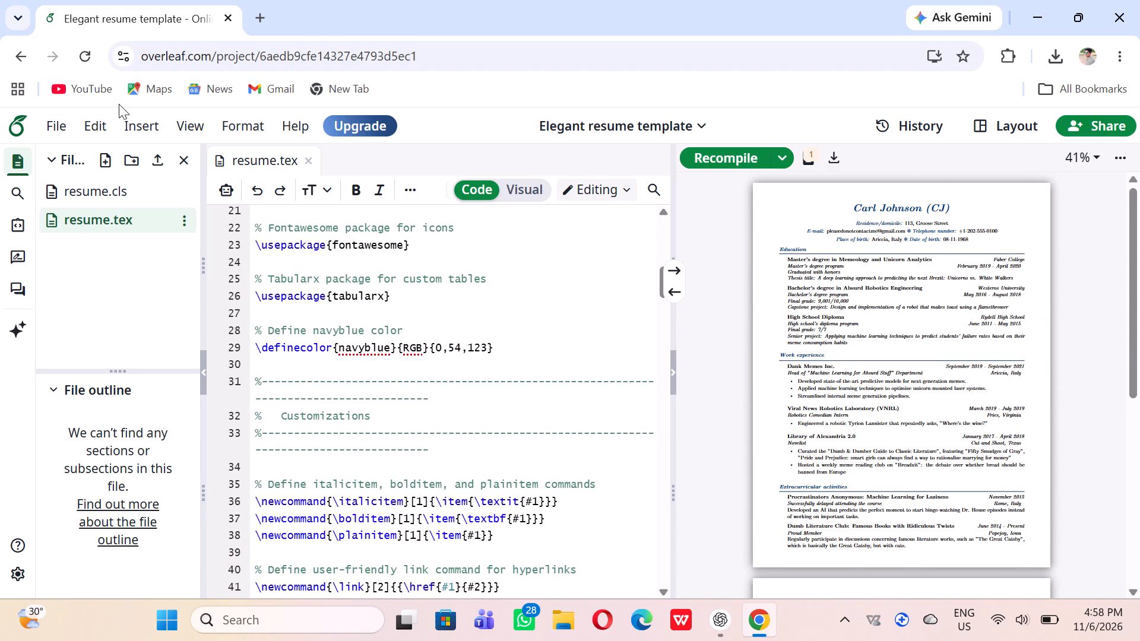
Go back to the CVs and résumés category listing and open the "Rezume" template page.
{"action": "left_click", "coordinate": [15, 57]}
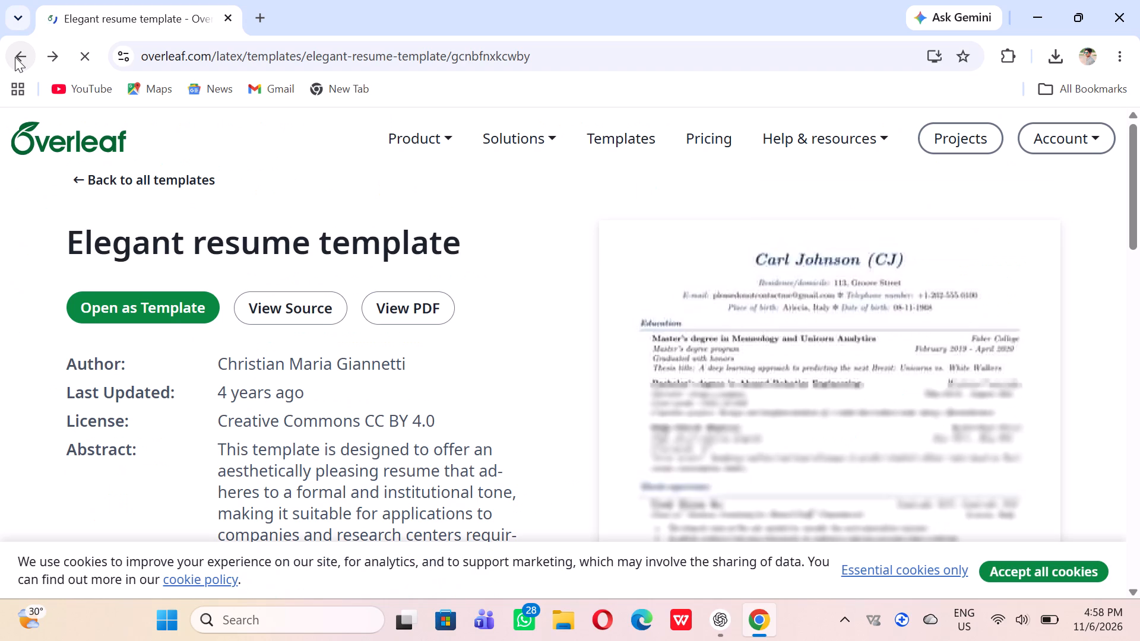
{"action": "scroll", "coordinate": [369, 198], "scroll_direction": "down", "scroll_amount": 1}
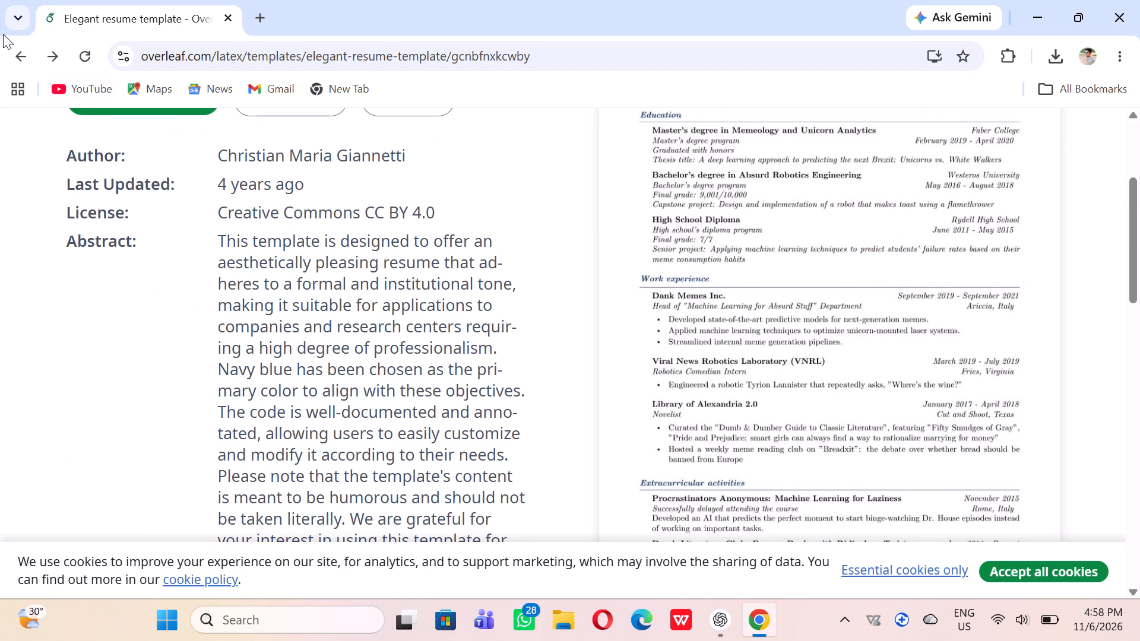
{"action": "left_click", "coordinate": [23, 45]}
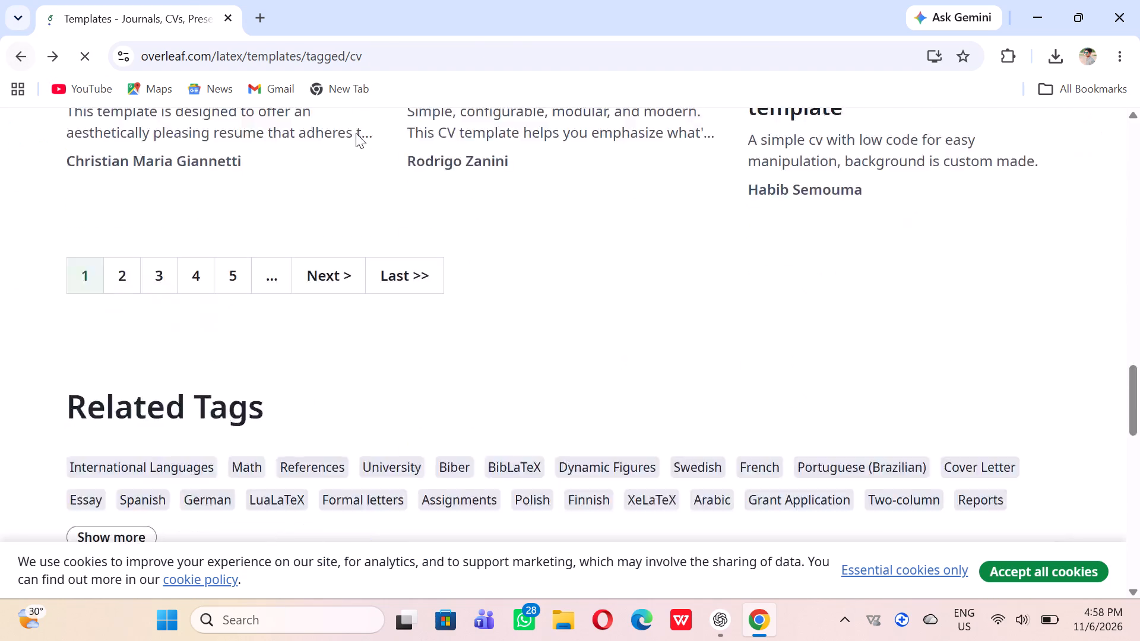
{"action": "scroll", "coordinate": [341, 139], "scroll_direction": "up", "scroll_amount": 2}
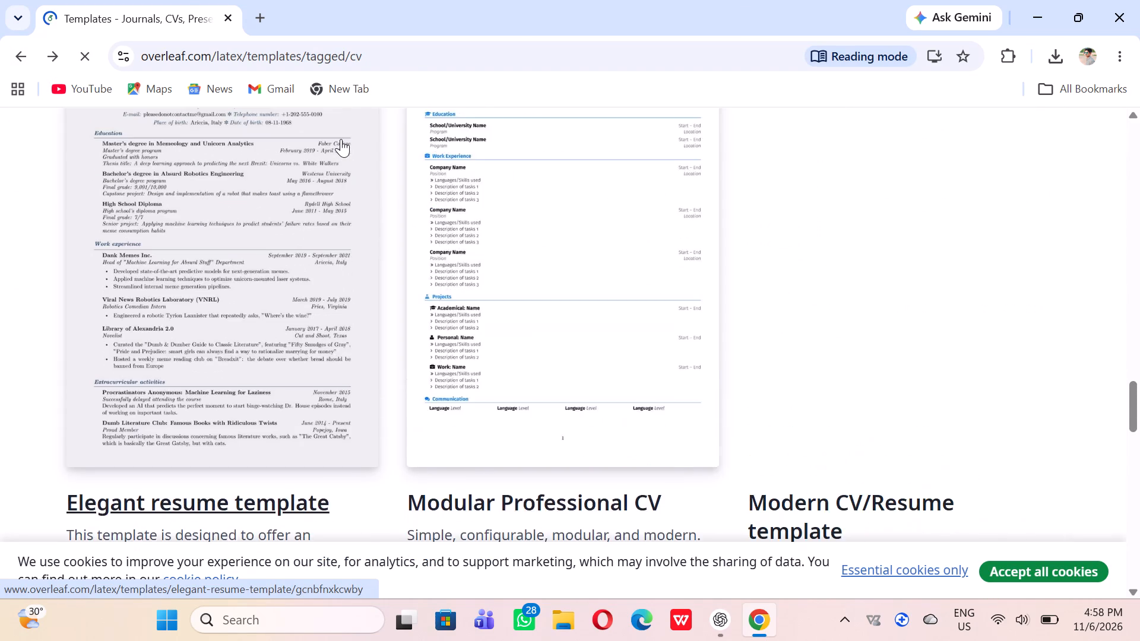
{"action": "scroll", "coordinate": [341, 139], "scroll_direction": "up", "scroll_amount": 3}
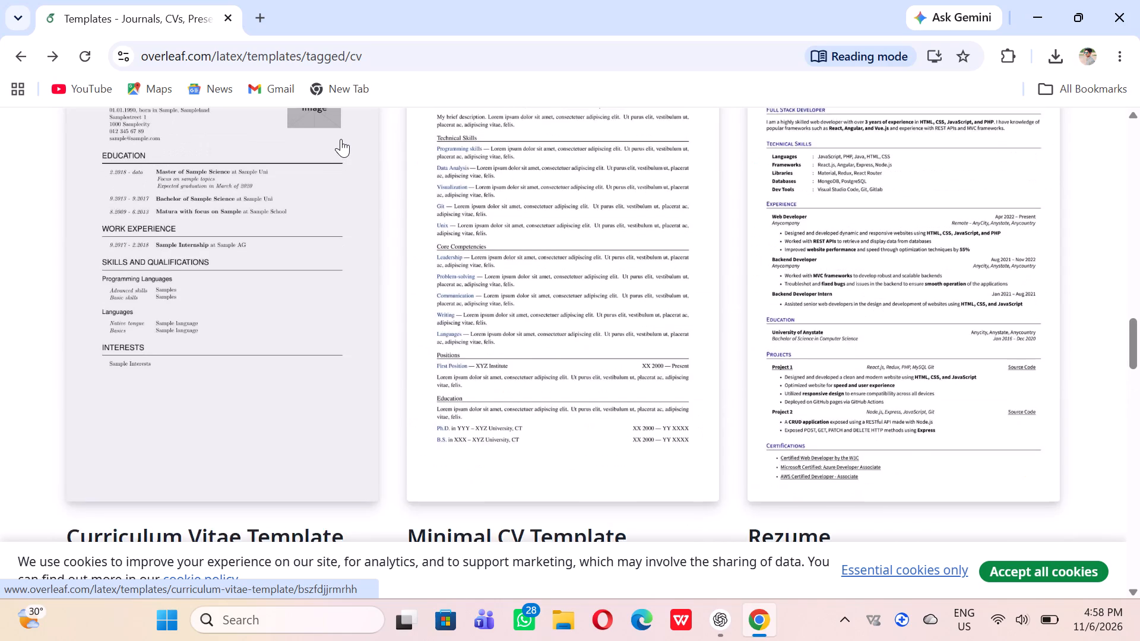
{"action": "scroll", "coordinate": [341, 139], "scroll_direction": "up", "scroll_amount": 2}
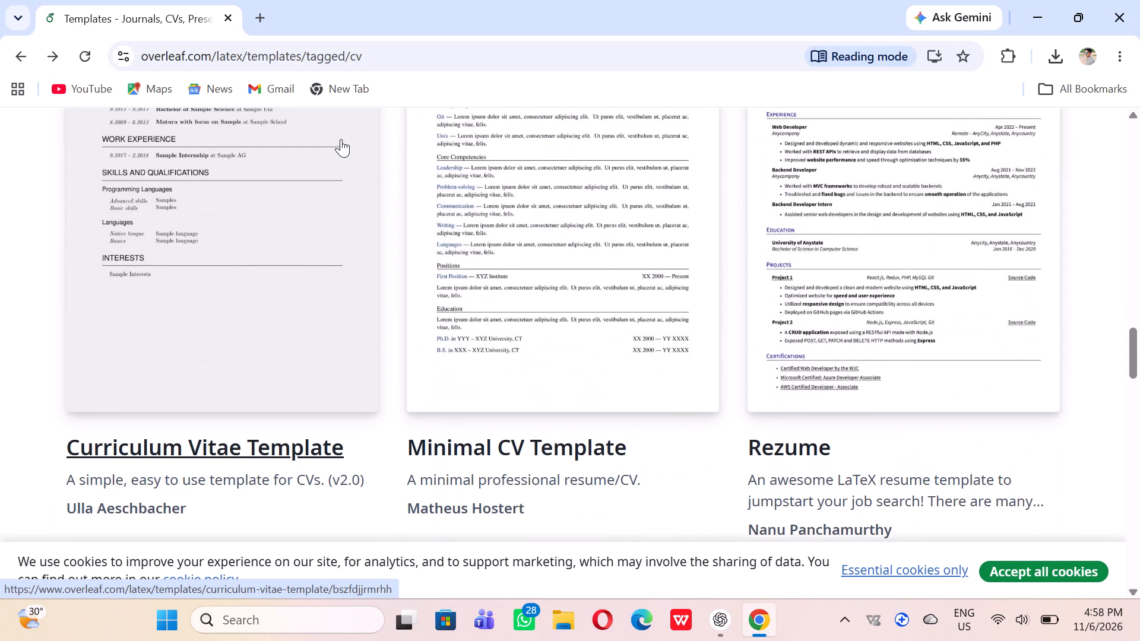
{"action": "scroll", "coordinate": [341, 139], "scroll_direction": "left", "scroll_amount": 1}
{"action": "left_click", "coordinate": [994, 220]}
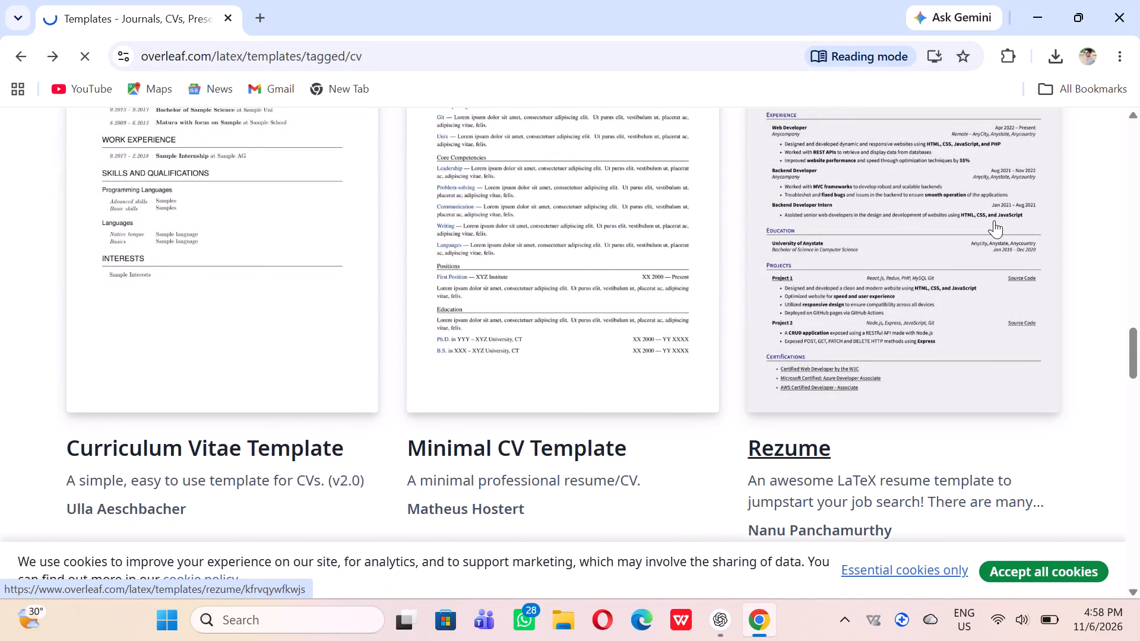
Review the Rezume template's description and preview, and create a new project from it.
{"action": "scroll", "coordinate": [661, 312], "scroll_direction": "down", "scroll_amount": 1}
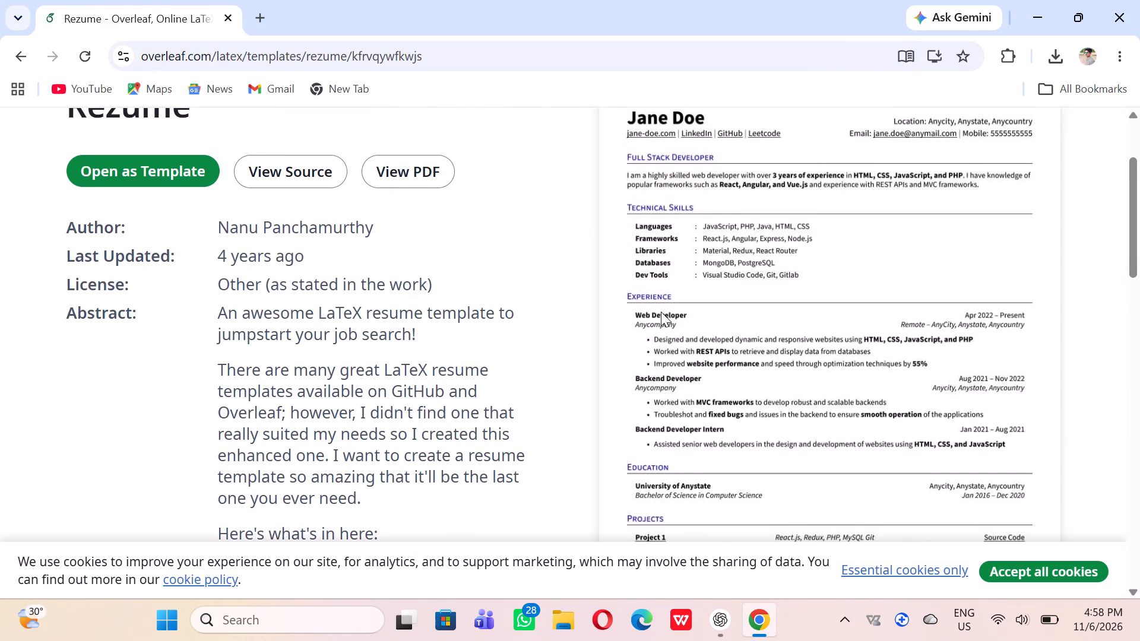
{"action": "scroll", "coordinate": [661, 312], "scroll_direction": "down", "scroll_amount": 1}
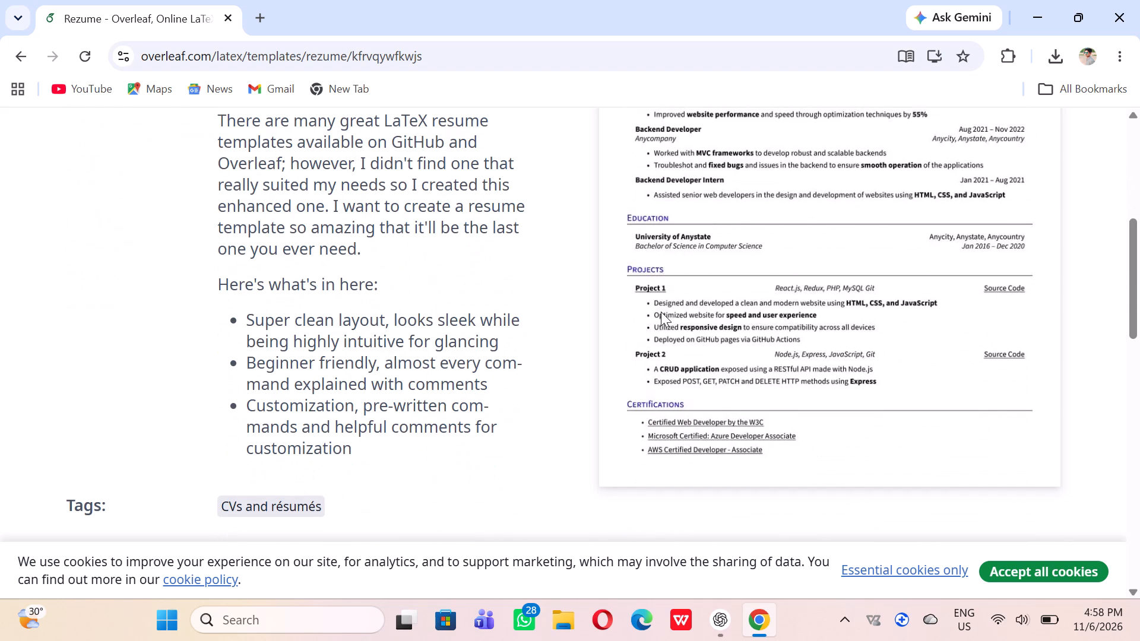
{"action": "scroll", "coordinate": [661, 312], "scroll_direction": "up", "scroll_amount": 2}
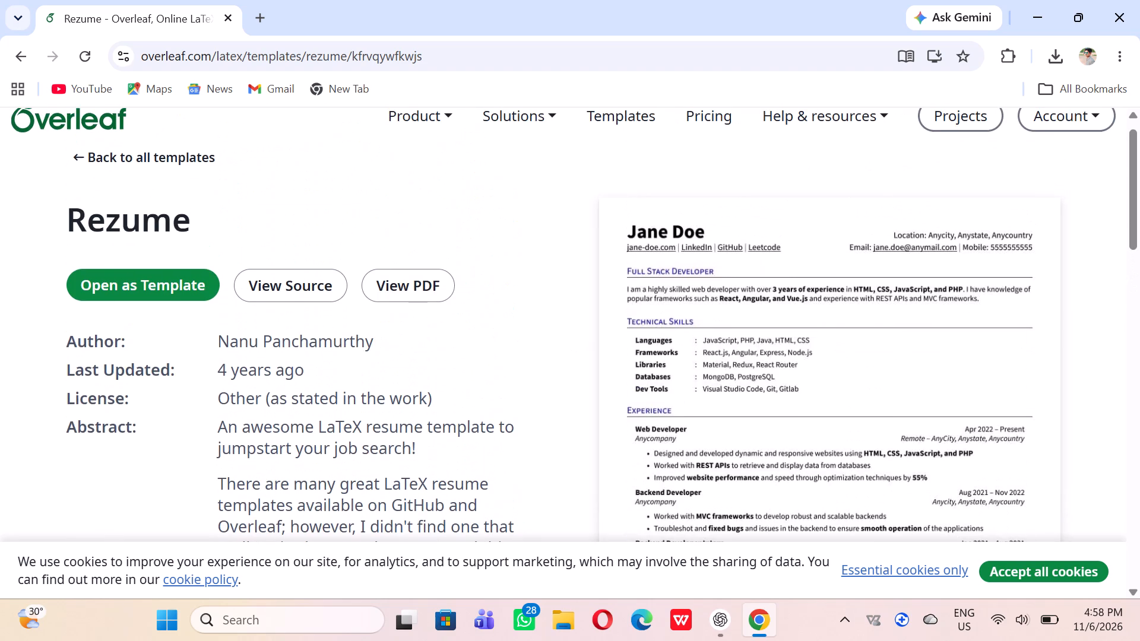
{"action": "left_click", "coordinate": [166, 294]}
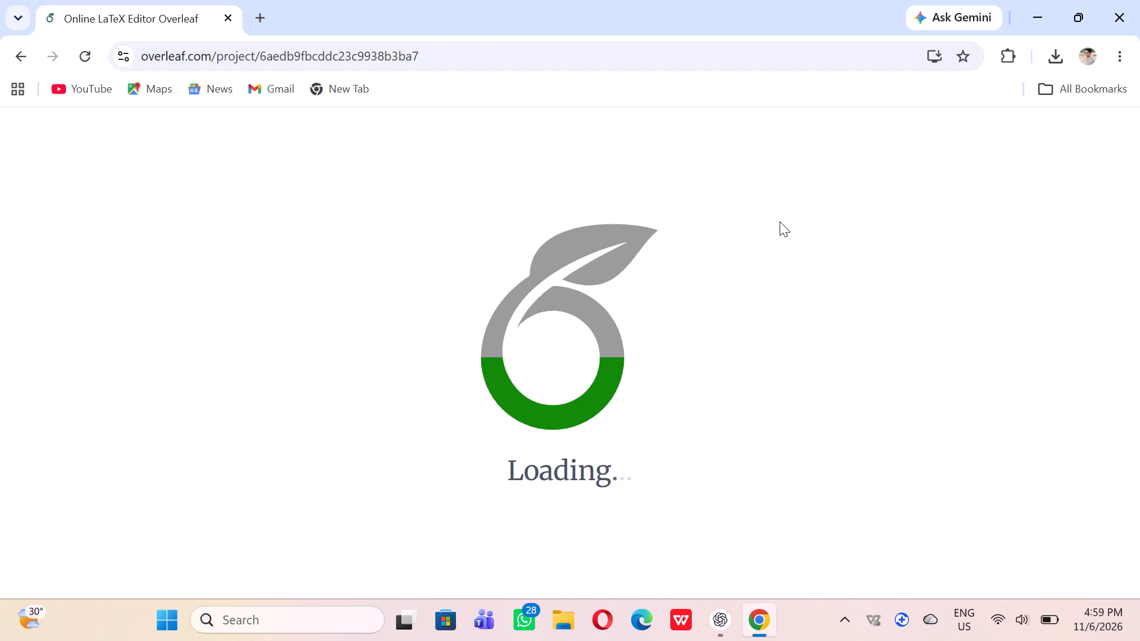
Examine the Rezume project's rezume.tex source and its compiled preview, from the header down to the Certifications section.
{"action": "scroll", "coordinate": [486, 290], "scroll_direction": "down", "scroll_amount": 3}
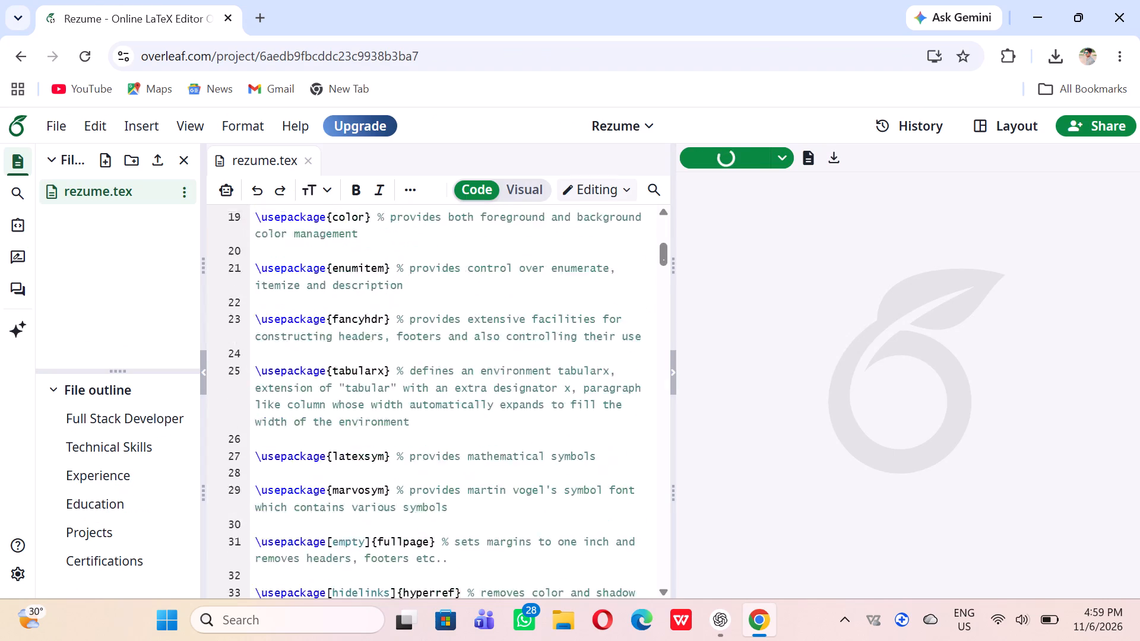
{"action": "scroll", "coordinate": [486, 290], "scroll_direction": "down", "scroll_amount": 2}
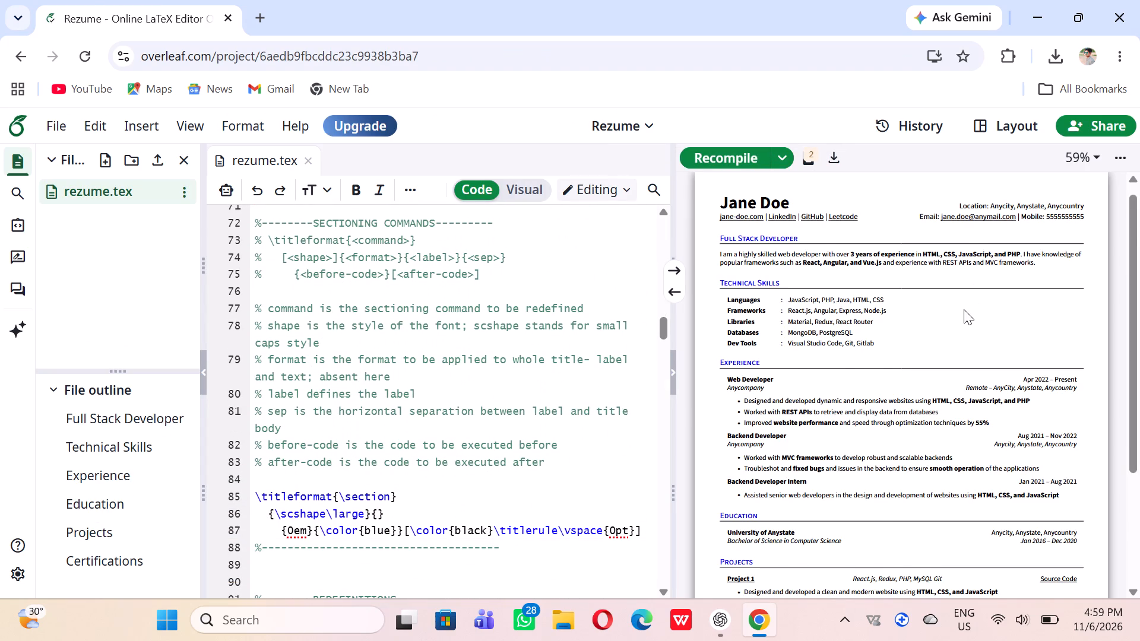
{"action": "scroll", "coordinate": [964, 309], "scroll_direction": "down", "scroll_amount": 1}
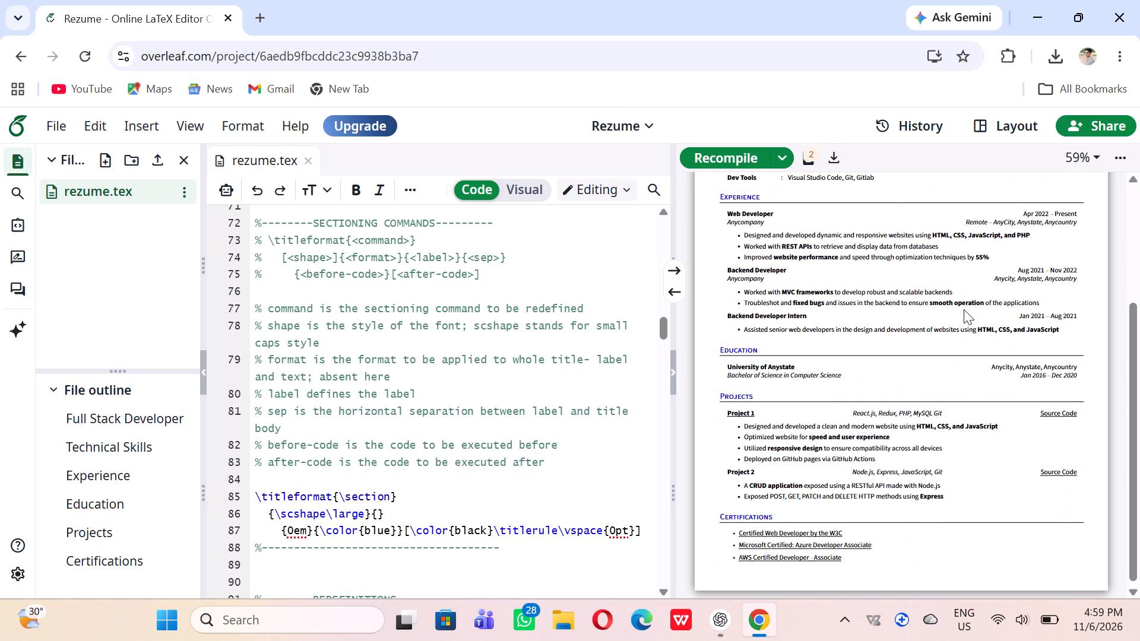
{"action": "scroll", "coordinate": [964, 309], "scroll_direction": "up", "scroll_amount": 2}
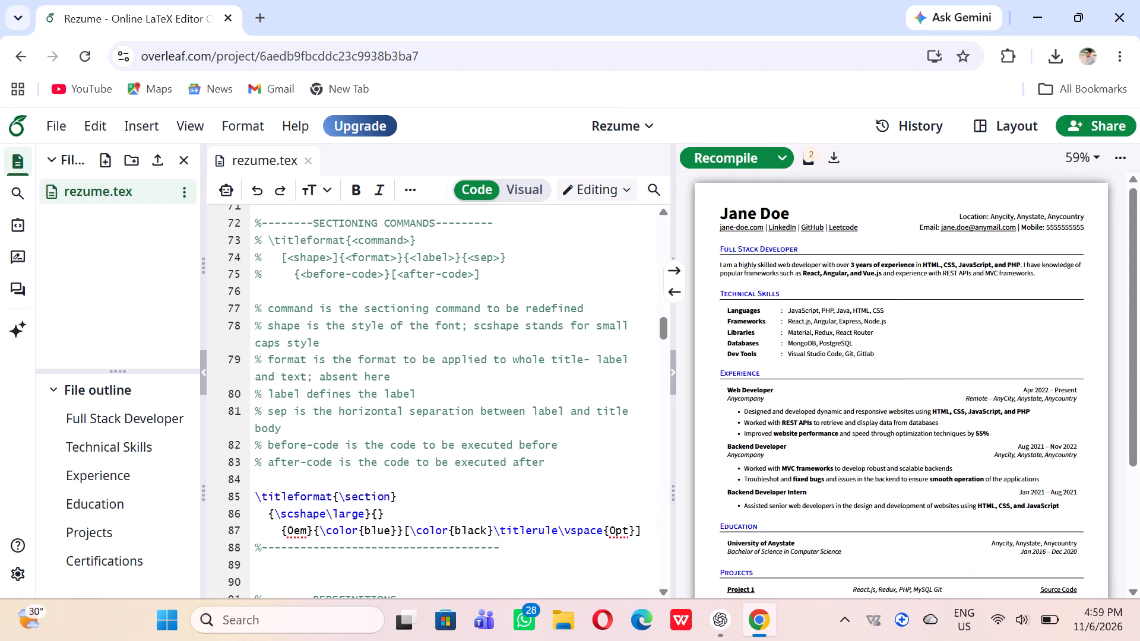
{"action": "scroll", "coordinate": [395, 329], "scroll_direction": "down", "scroll_amount": 1}
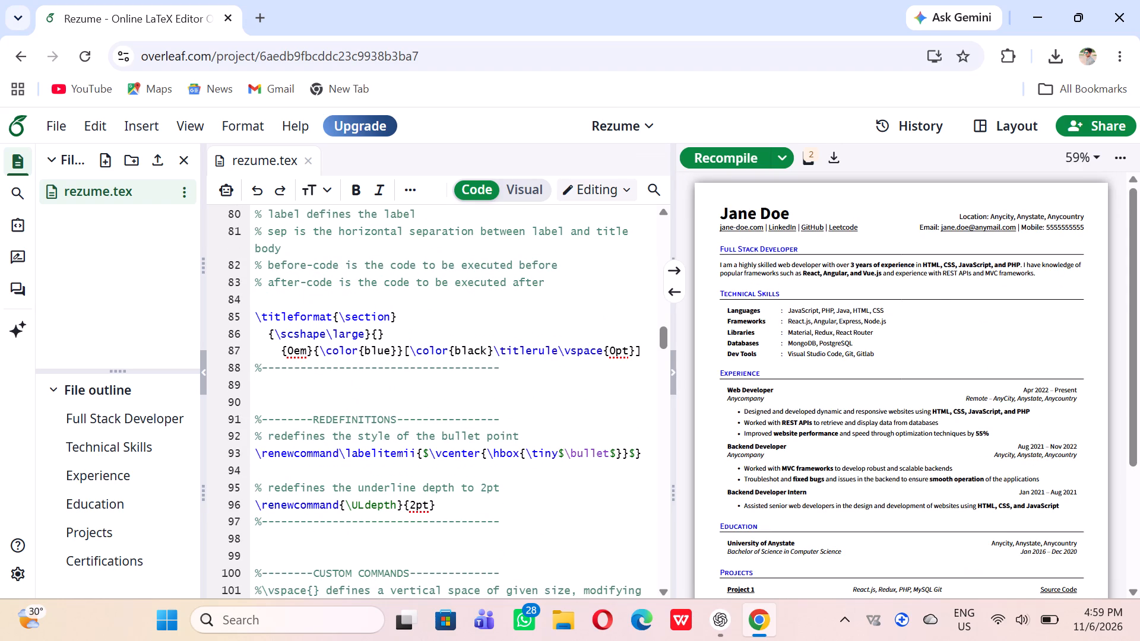
{"action": "scroll", "coordinate": [829, 357], "scroll_direction": "down", "scroll_amount": 4}
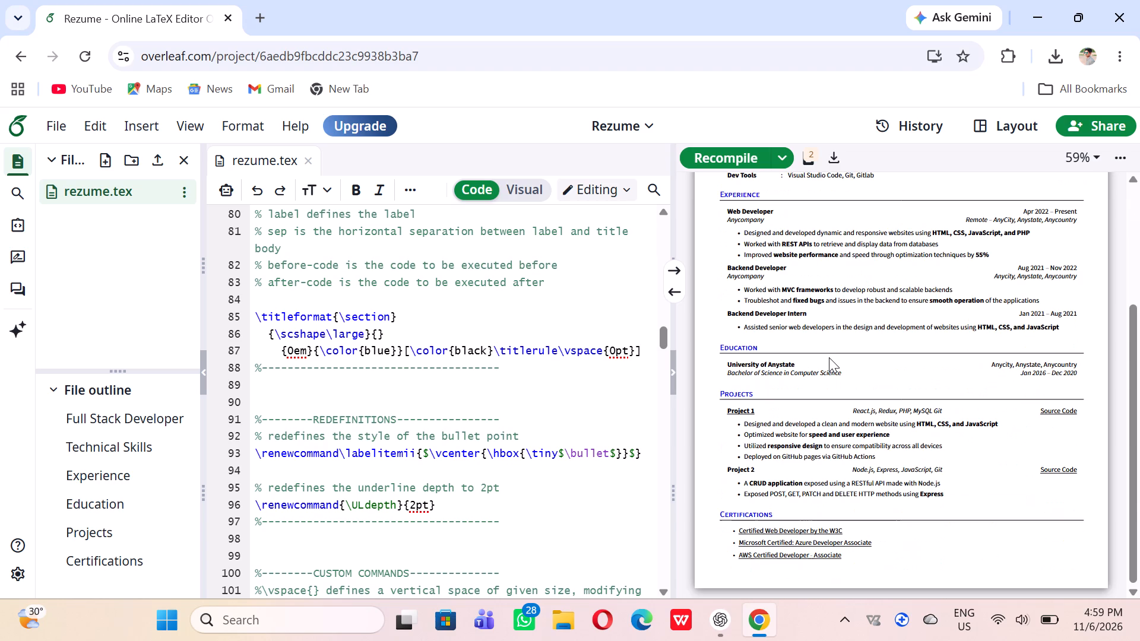
{"action": "scroll", "coordinate": [829, 357], "scroll_direction": "down", "scroll_amount": 1}
{"action": "scroll", "coordinate": [829, 357], "scroll_direction": "up", "scroll_amount": 1}
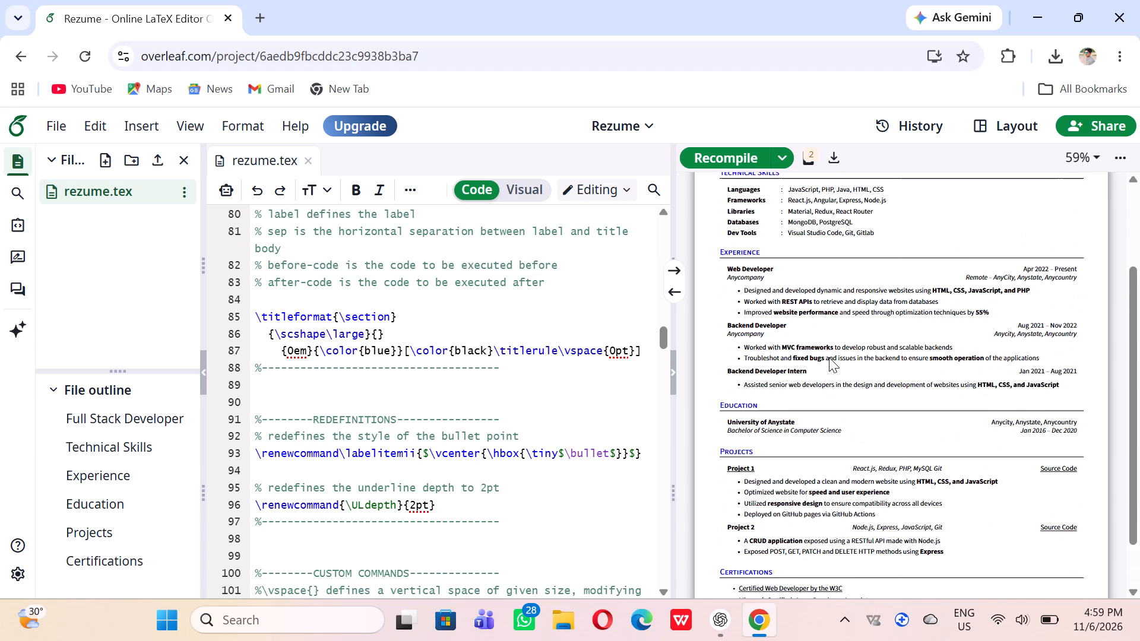
{"action": "scroll", "coordinate": [829, 357], "scroll_direction": "up", "scroll_amount": 7}
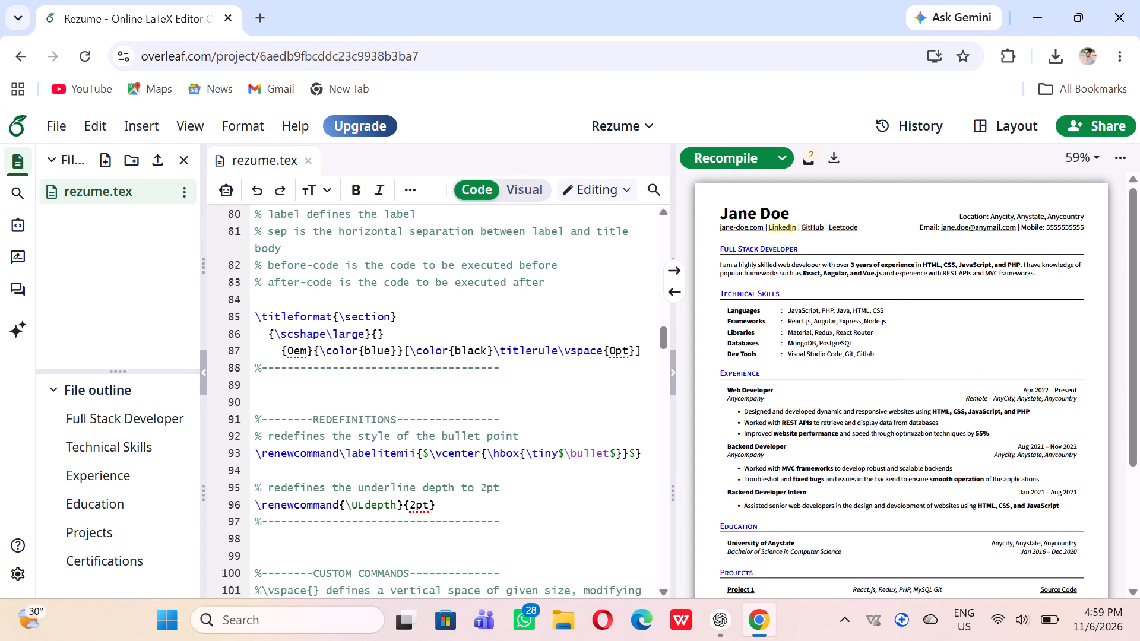
Look over the rest of the Rezume preview down to Certifications and close the Chrome window.
{"action": "scroll", "coordinate": [936, 424], "scroll_direction": "down", "scroll_amount": 5}
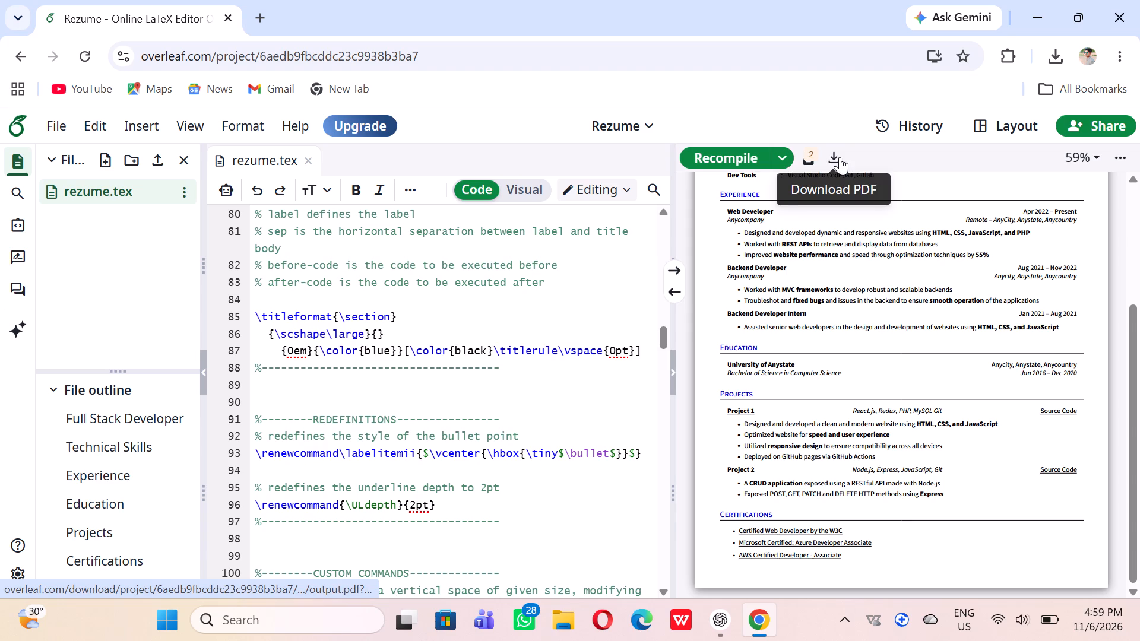
{"action": "left_click", "coordinate": [503, 357]}
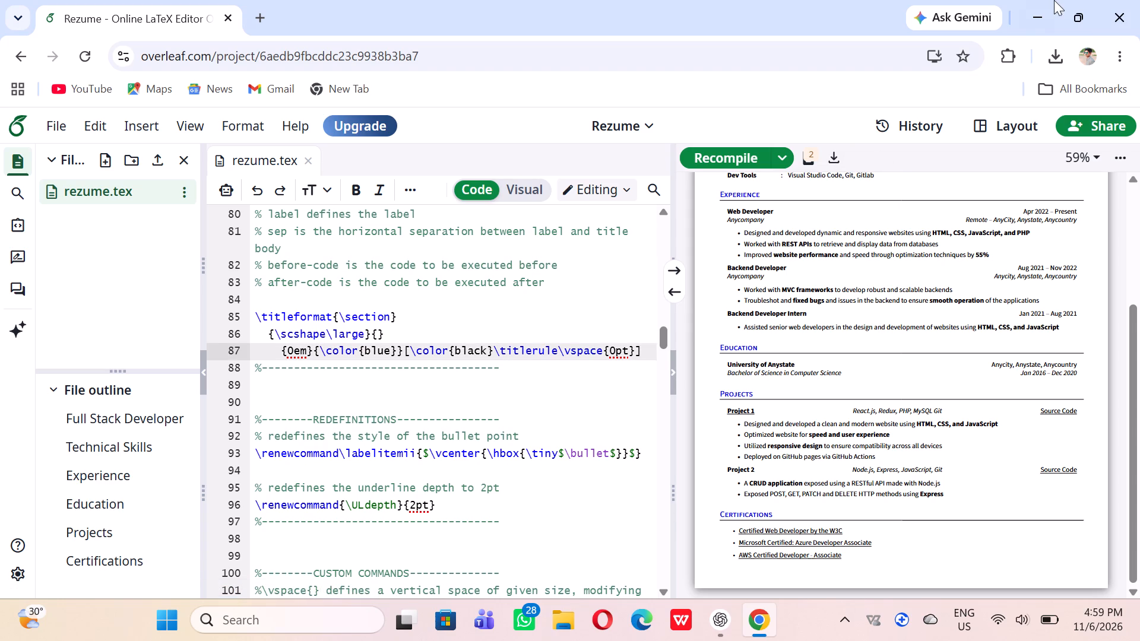
{"action": "left_click", "coordinate": [1139, 0]}
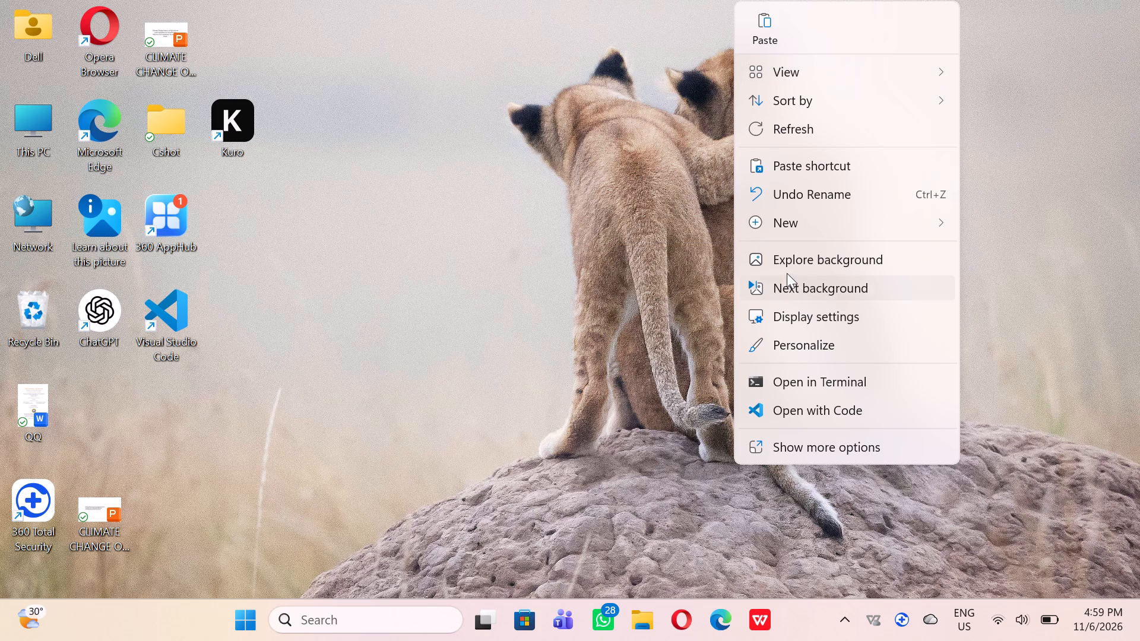
{"action": "left_click", "coordinate": [780, 256]}
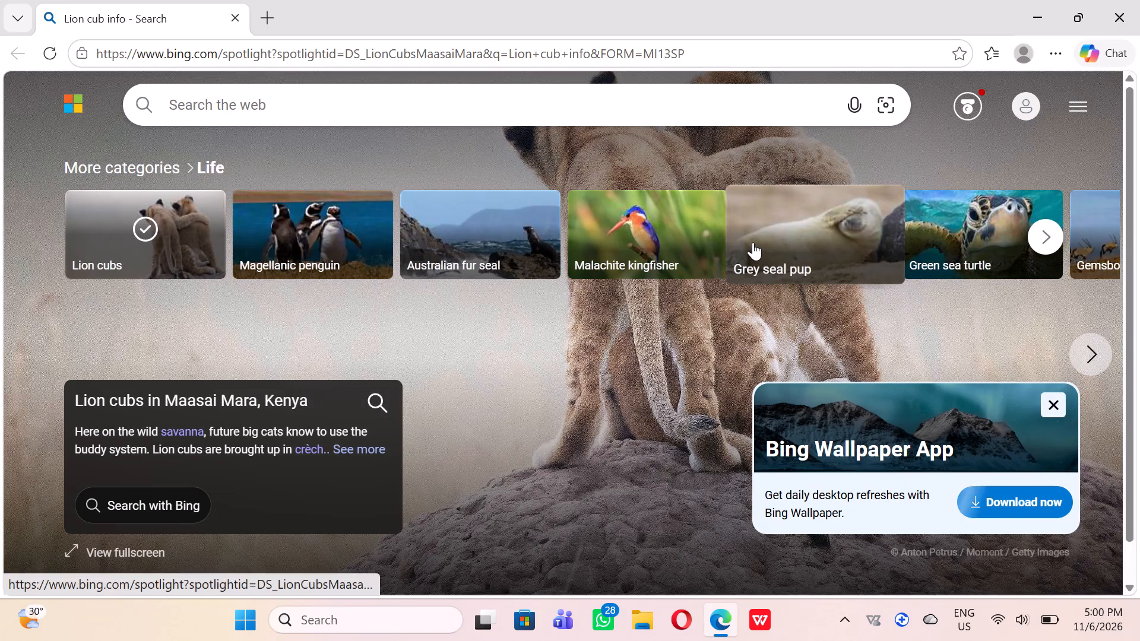
{"action": "scroll", "coordinate": [753, 242], "scroll_direction": "left", "scroll_amount": 2}
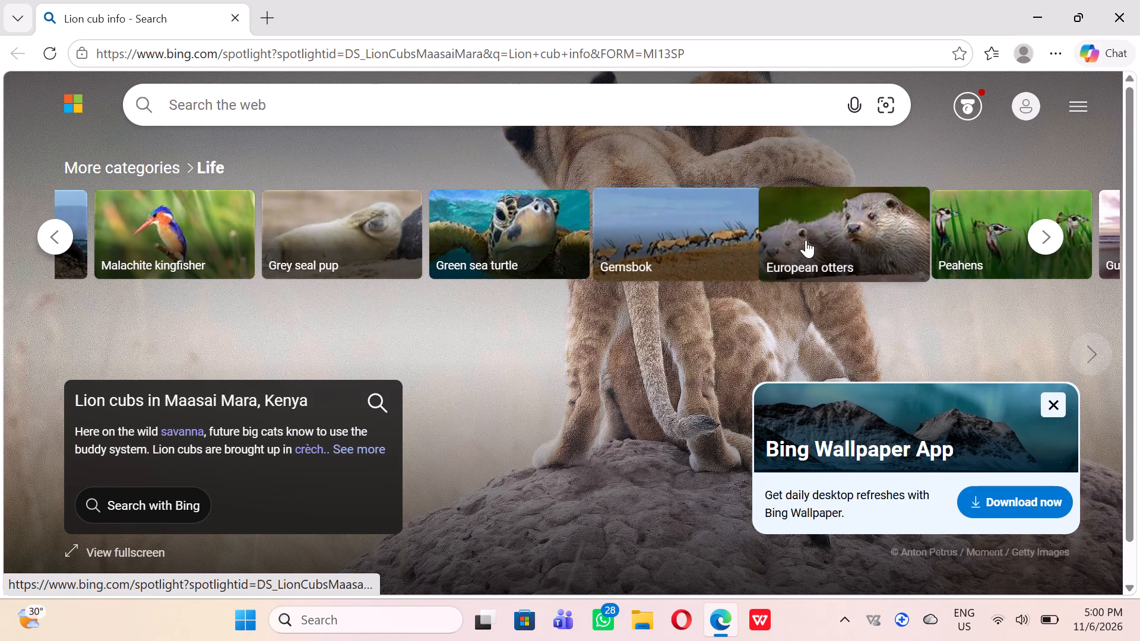
{"action": "left_click", "coordinate": [810, 242]}
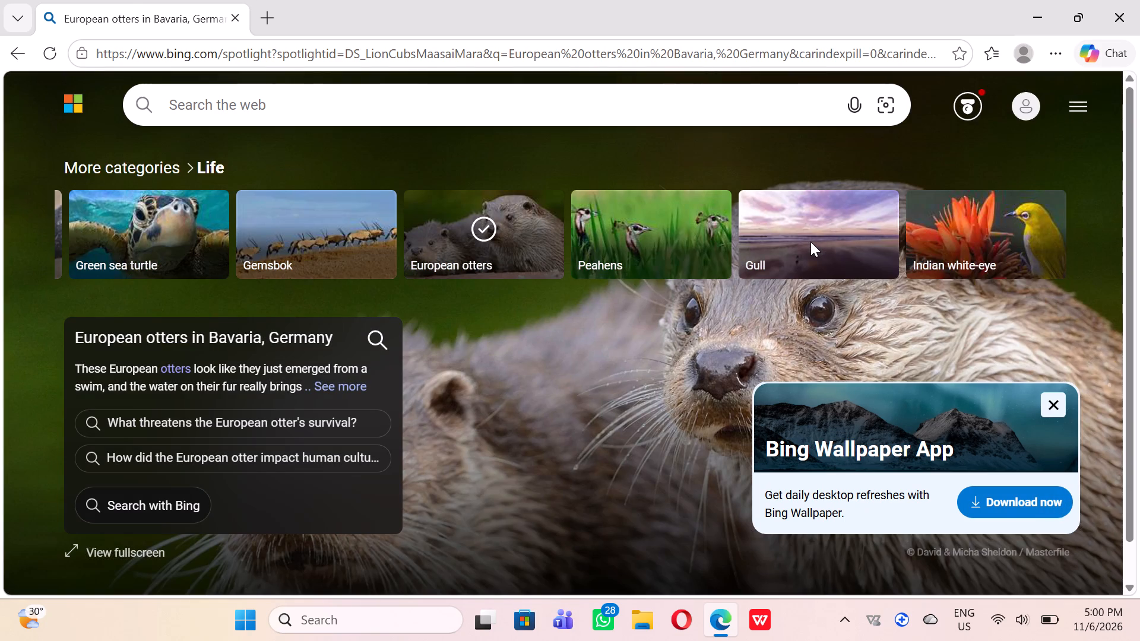
Open the Windows Display settings by searching Settings for "dis" and look through the available display options.
{"action": "key", "text": "super+i"}
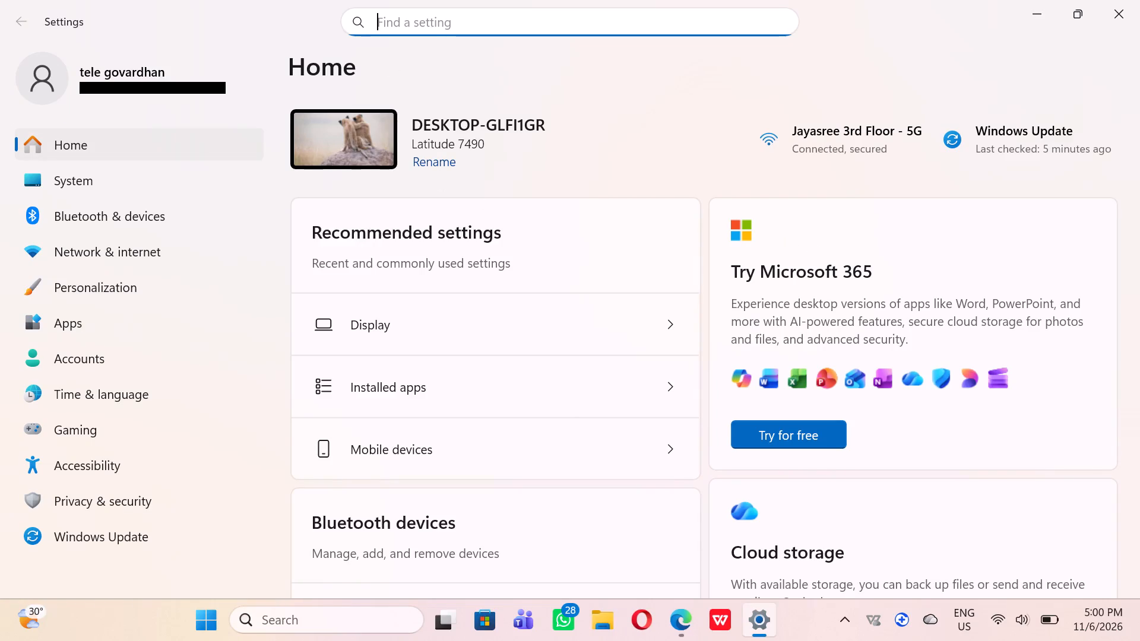
{"action": "key", "text": "d"}
{"action": "key", "text": "i"}
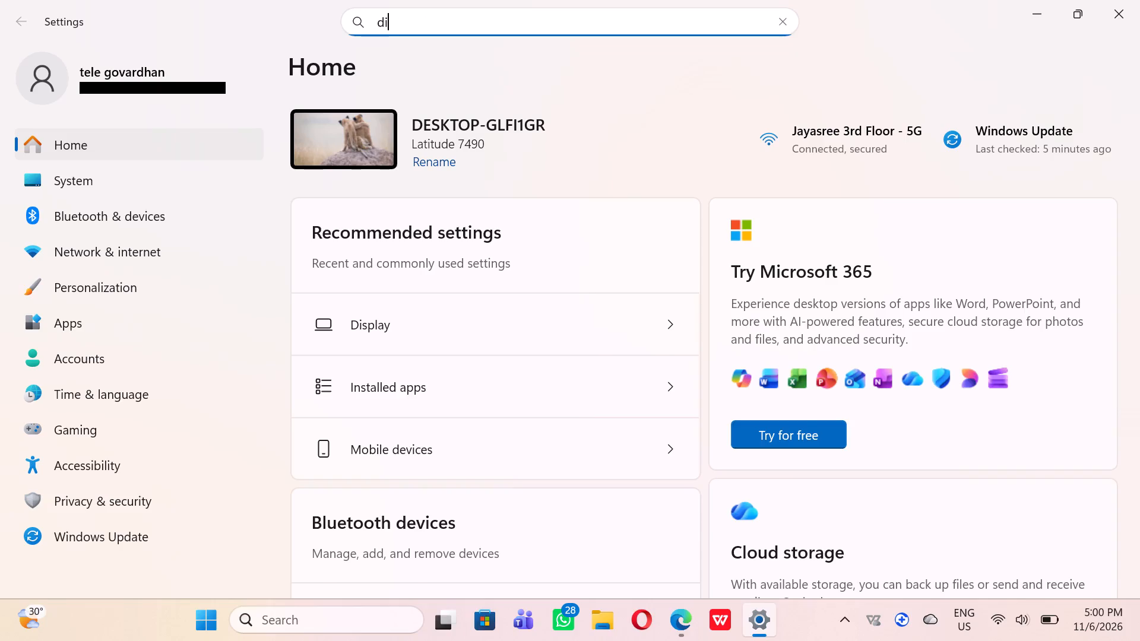
{"action": "key", "text": "s"}
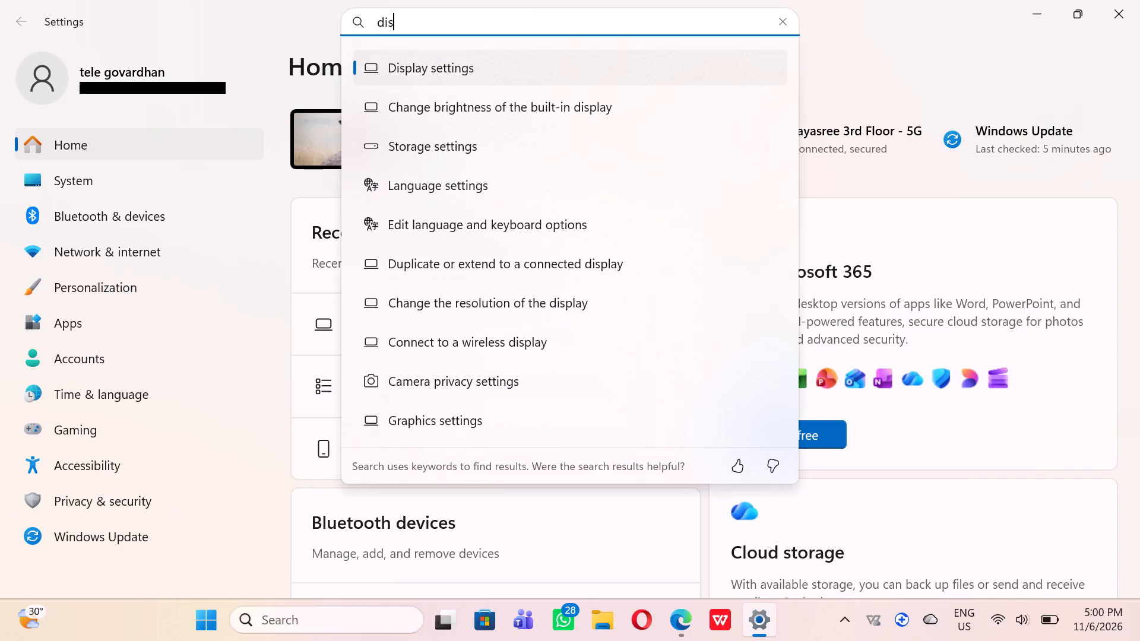
{"action": "key", "text": "Return"}
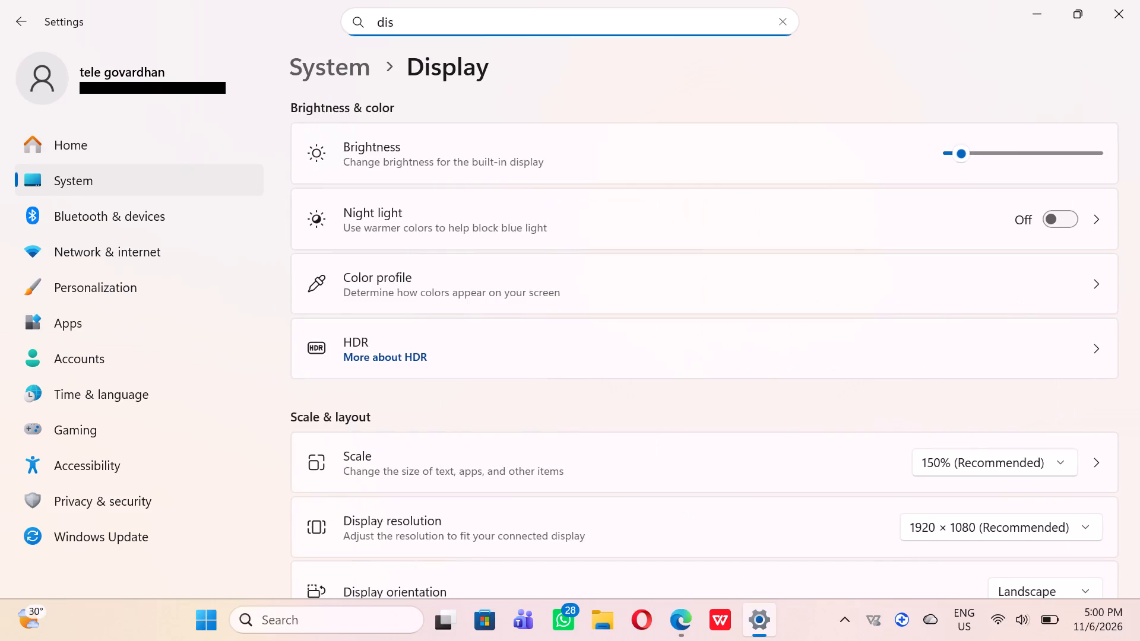
{"action": "scroll", "coordinate": [551, 285], "scroll_direction": "down", "scroll_amount": 2}
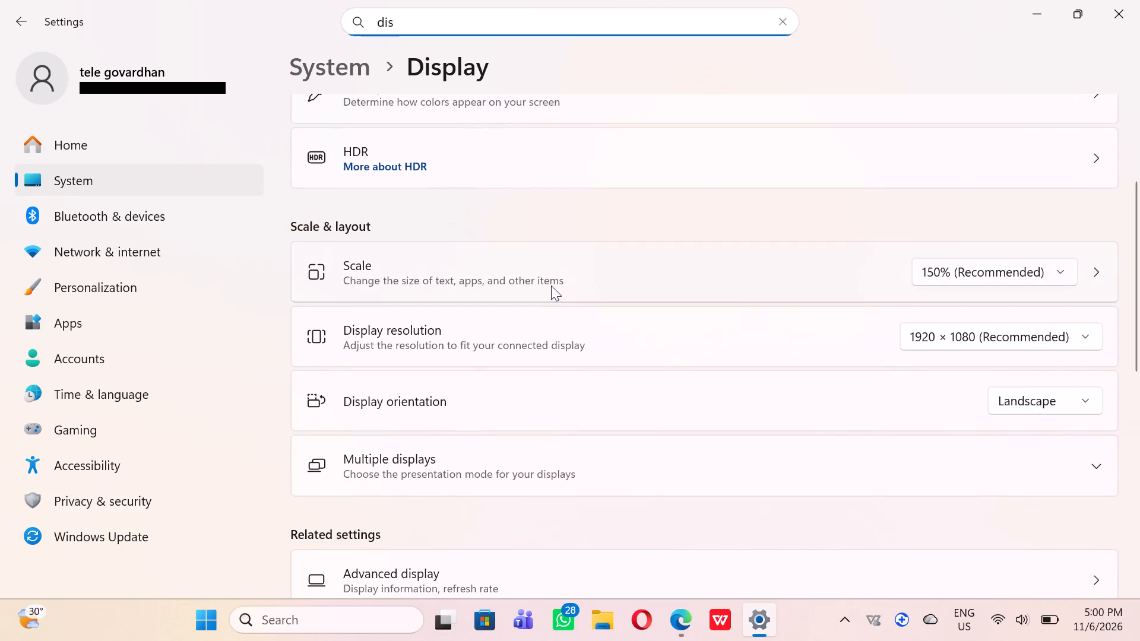
{"action": "scroll", "coordinate": [551, 285], "scroll_direction": "down", "scroll_amount": 3}
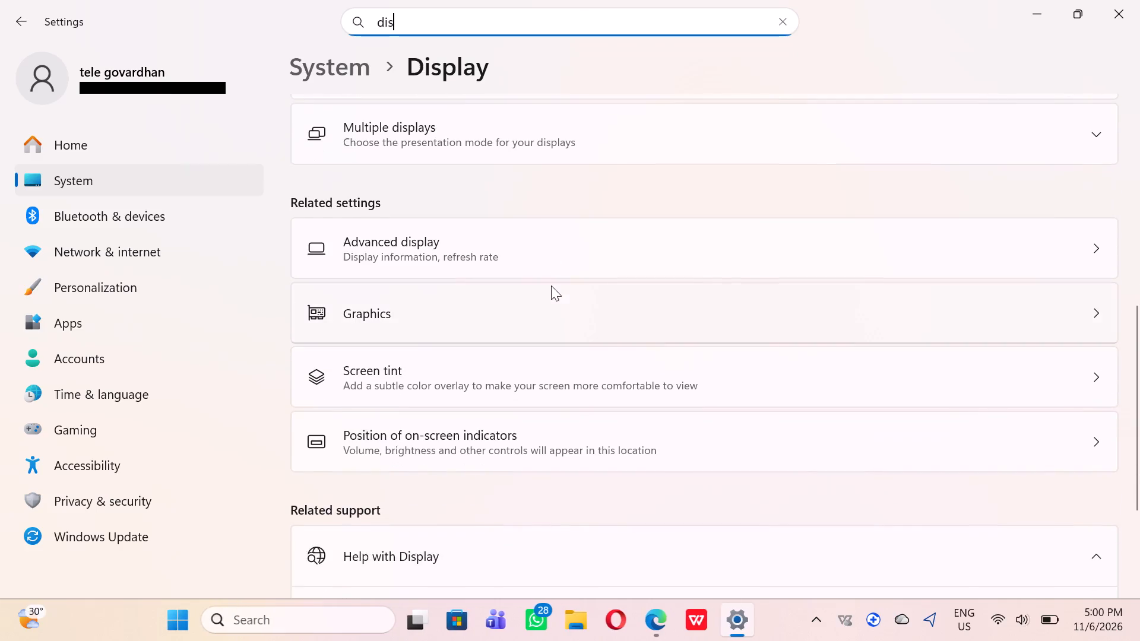
{"action": "scroll", "coordinate": [551, 285], "scroll_direction": "down", "scroll_amount": 3}
{"action": "scroll", "coordinate": [551, 285], "scroll_direction": "up", "scroll_amount": 3}
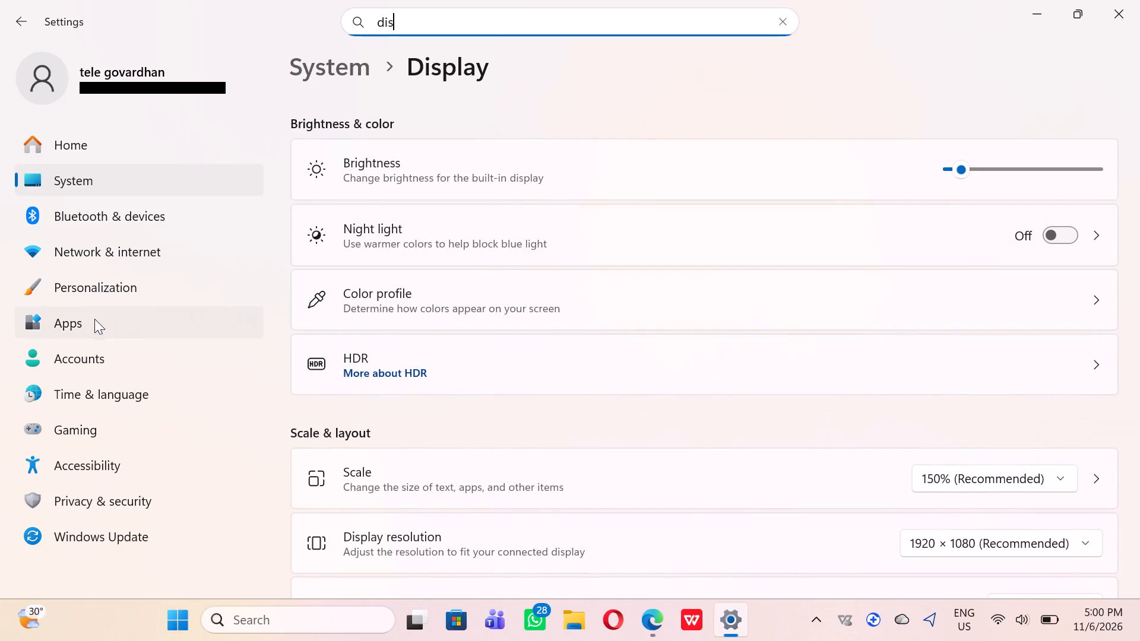
Open the Background page under Personalization and review its options, including the available background types.
{"action": "double_click", "coordinate": [97, 299]}
{"action": "scroll", "coordinate": [338, 296], "scroll_direction": "down", "scroll_amount": 1}
{"action": "scroll", "coordinate": [338, 296], "scroll_direction": "up", "scroll_amount": 1}
{"action": "double_click", "coordinate": [411, 203]}
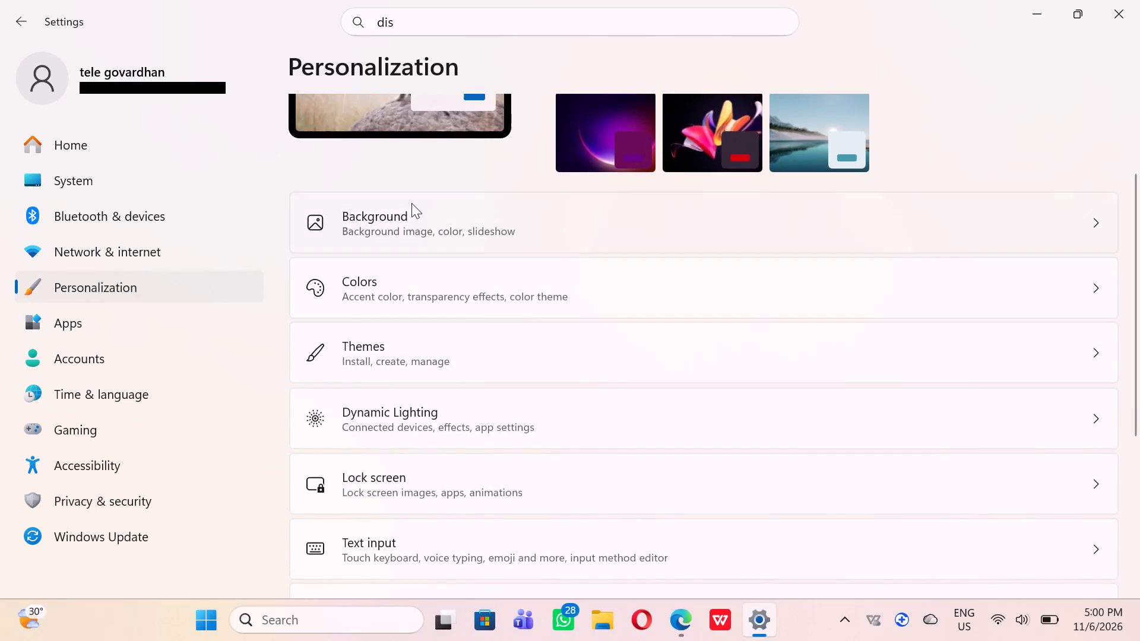
{"action": "scroll", "coordinate": [593, 384], "scroll_direction": "down", "scroll_amount": 1}
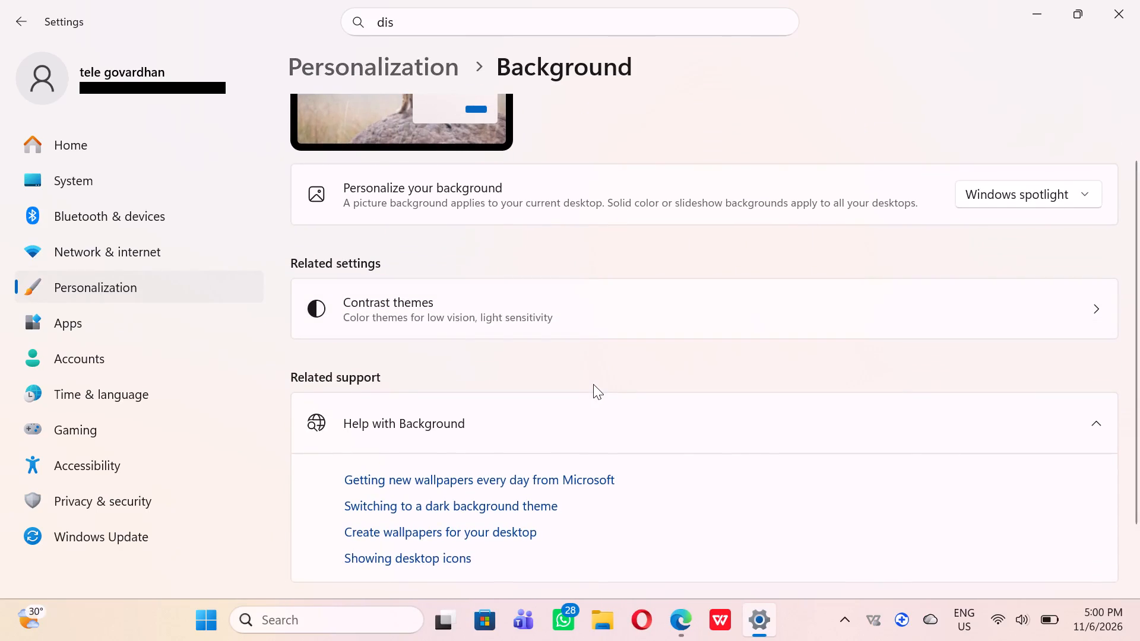
{"action": "scroll", "coordinate": [593, 384], "scroll_direction": "up", "scroll_amount": 2}
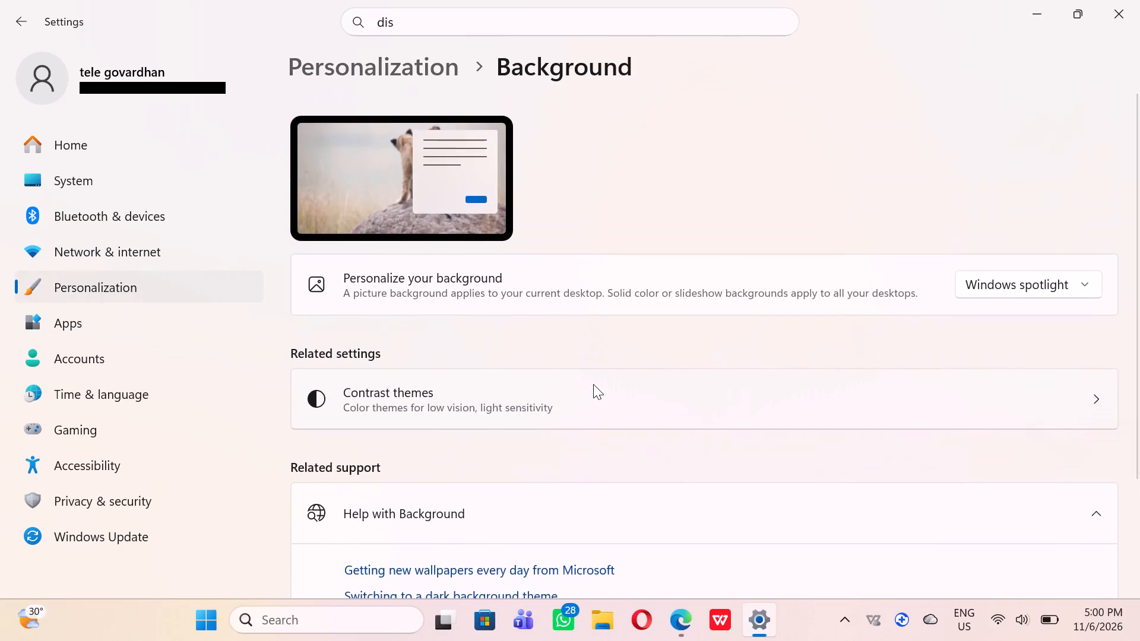
{"action": "scroll", "coordinate": [593, 384], "scroll_direction": "up", "scroll_amount": 1}
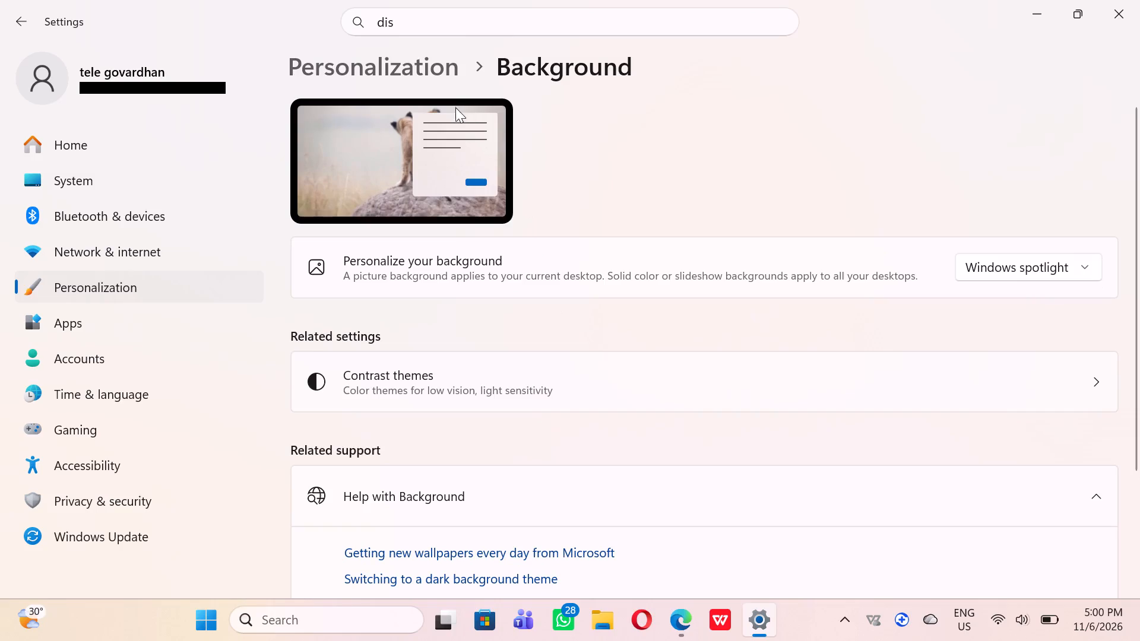
{"action": "scroll", "coordinate": [533, 152], "scroll_direction": "up", "scroll_amount": 1}
{"action": "scroll", "coordinate": [774, 417], "scroll_direction": "down", "scroll_amount": 1}
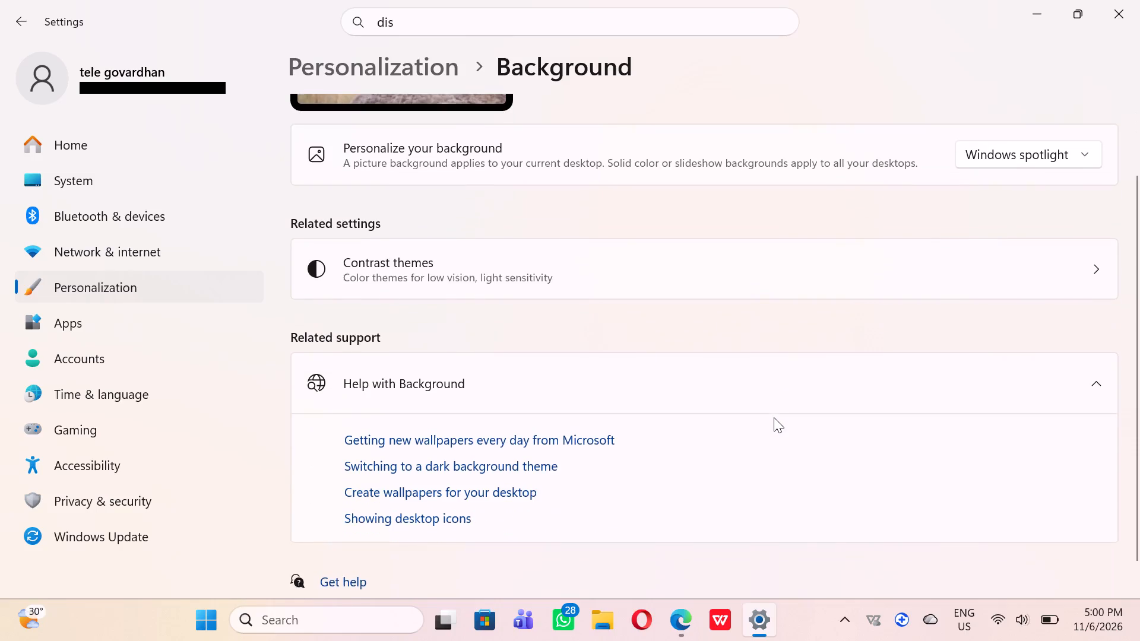
{"action": "scroll", "coordinate": [774, 417], "scroll_direction": "down", "scroll_amount": 1}
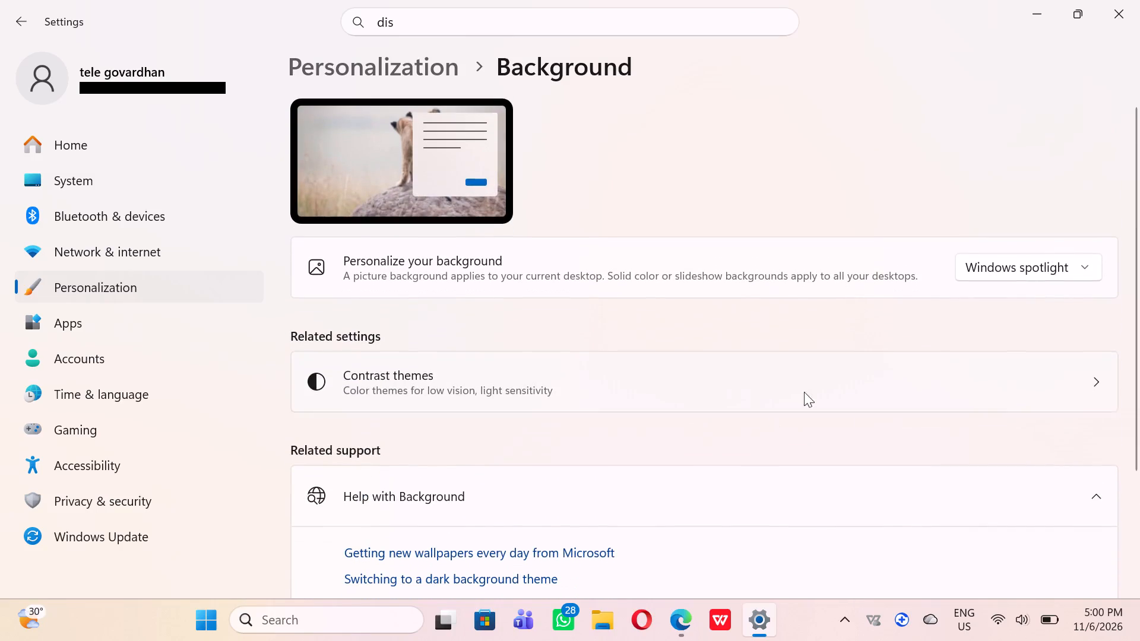
{"action": "left_click", "coordinate": [1054, 256]}
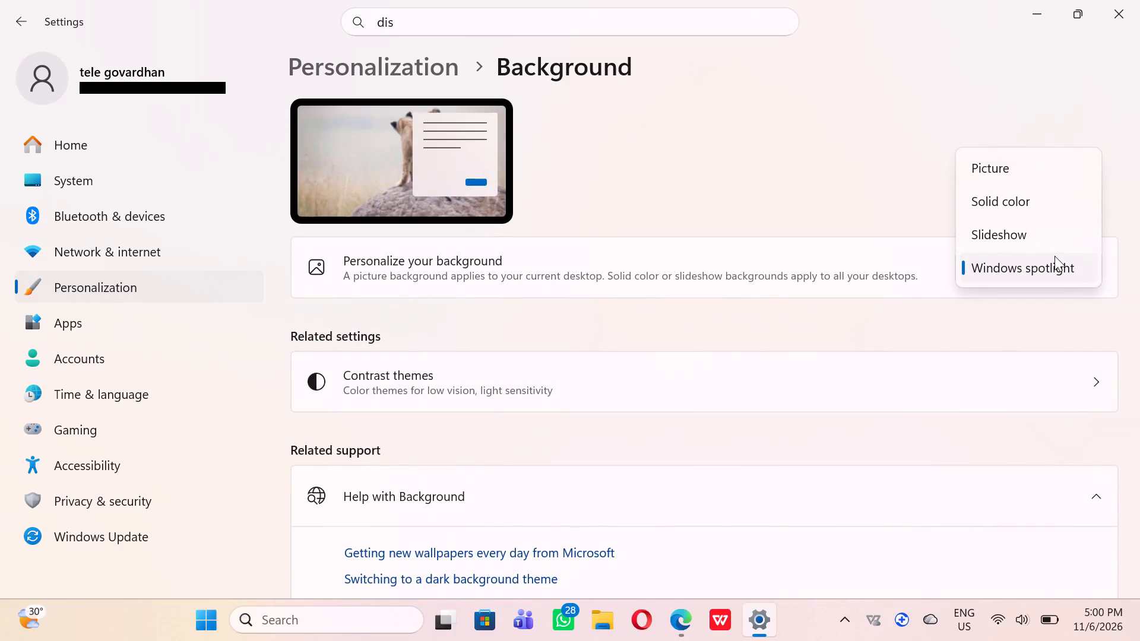
{"action": "left_click", "coordinate": [1046, 391]}
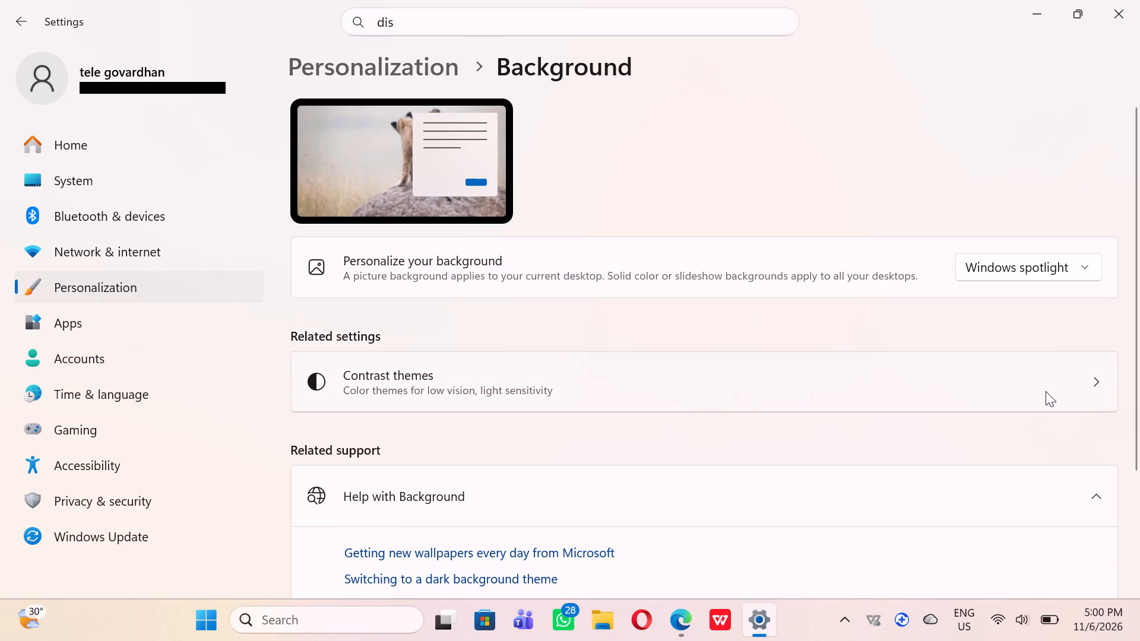
Examine the Contrast themes page and its theme previews, and return to the Background page.
{"action": "left_click", "coordinate": [1046, 391]}
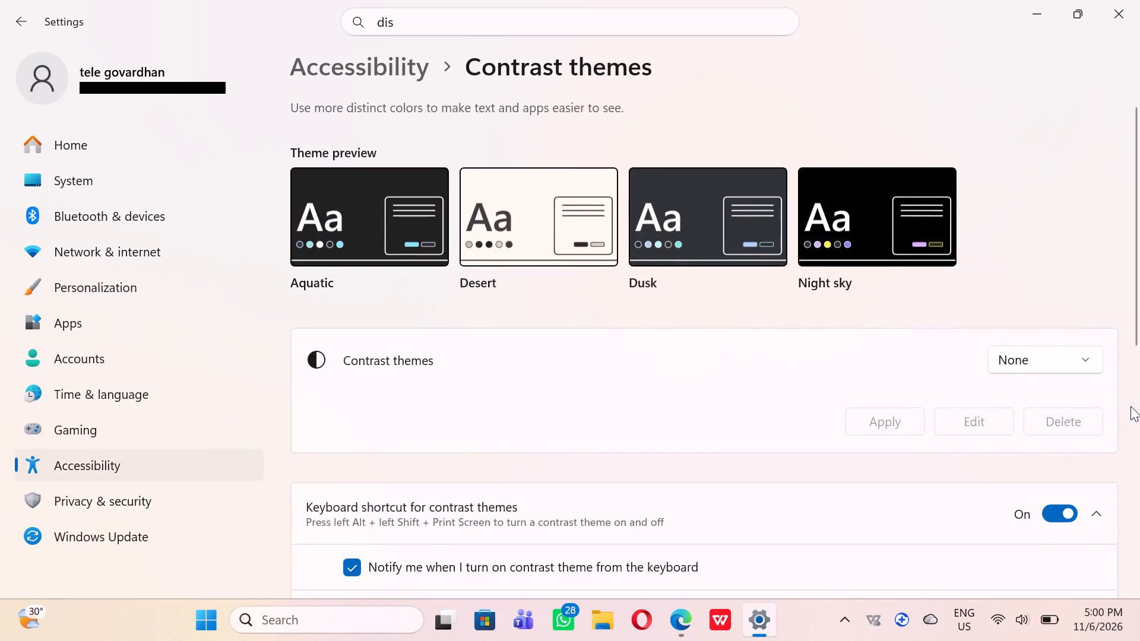
{"action": "scroll", "coordinate": [949, 400], "scroll_direction": "down", "scroll_amount": 4}
{"action": "scroll", "coordinate": [949, 400], "scroll_direction": "up", "scroll_amount": 5}
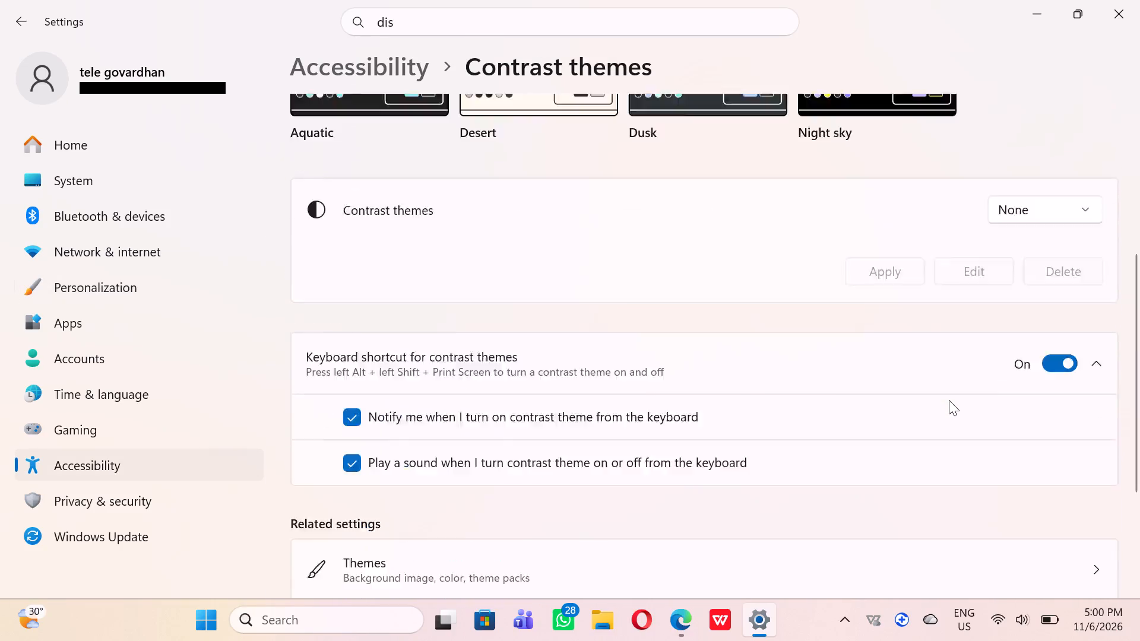
{"action": "scroll", "coordinate": [949, 400], "scroll_direction": "up", "scroll_amount": 2}
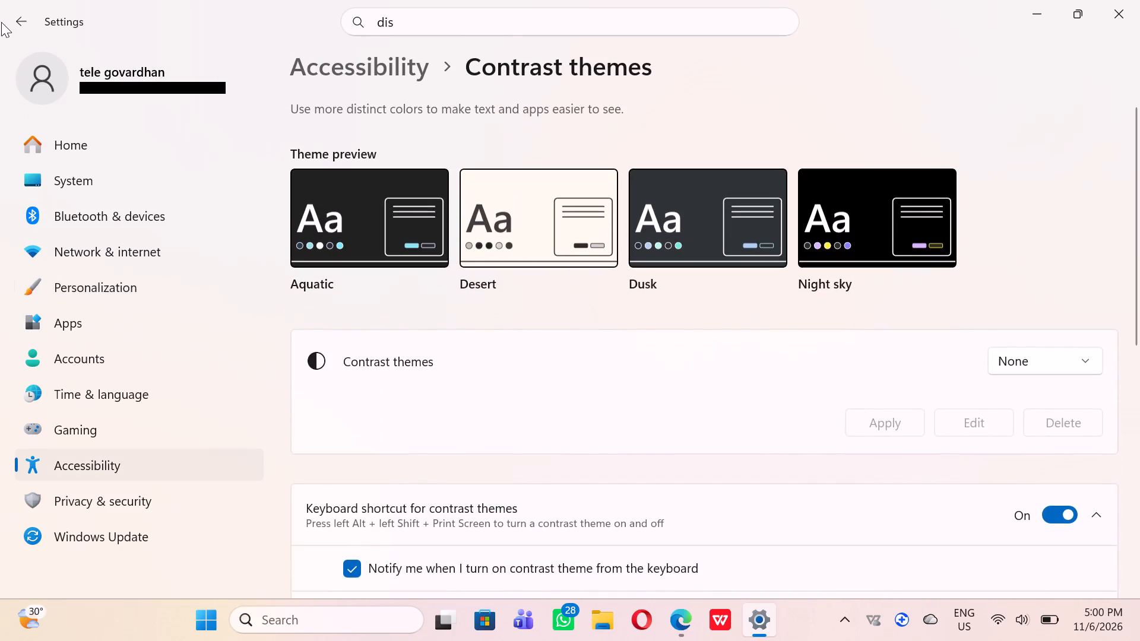
{"action": "left_click_drag", "start_coordinate": [1, 22], "coordinate": [22, 17]}
{"action": "left_click", "coordinate": [22, 17]}
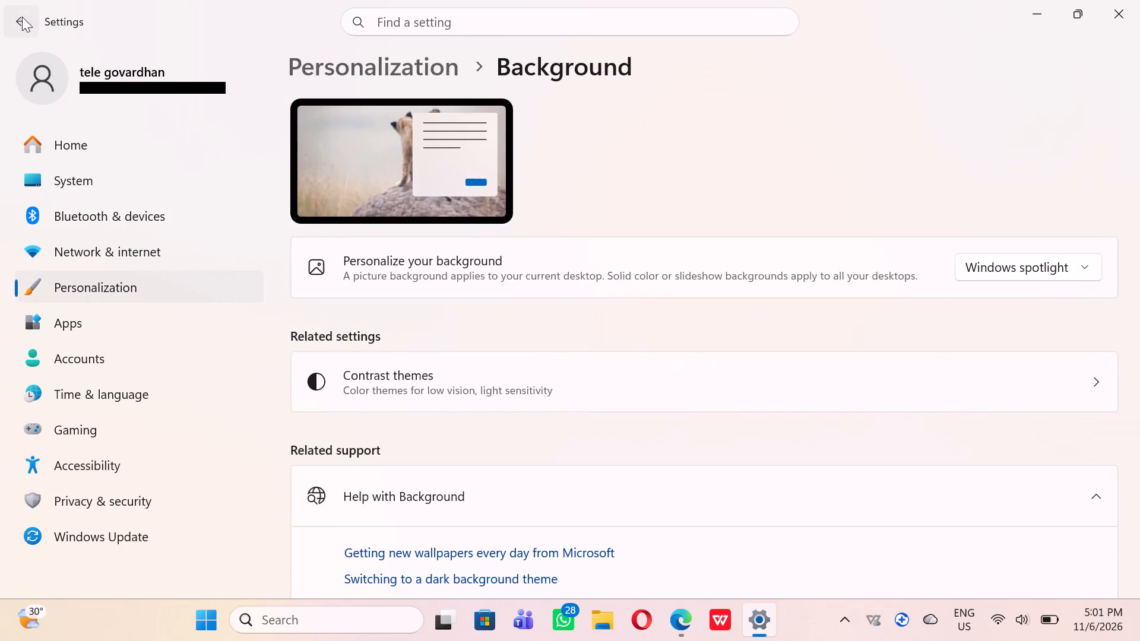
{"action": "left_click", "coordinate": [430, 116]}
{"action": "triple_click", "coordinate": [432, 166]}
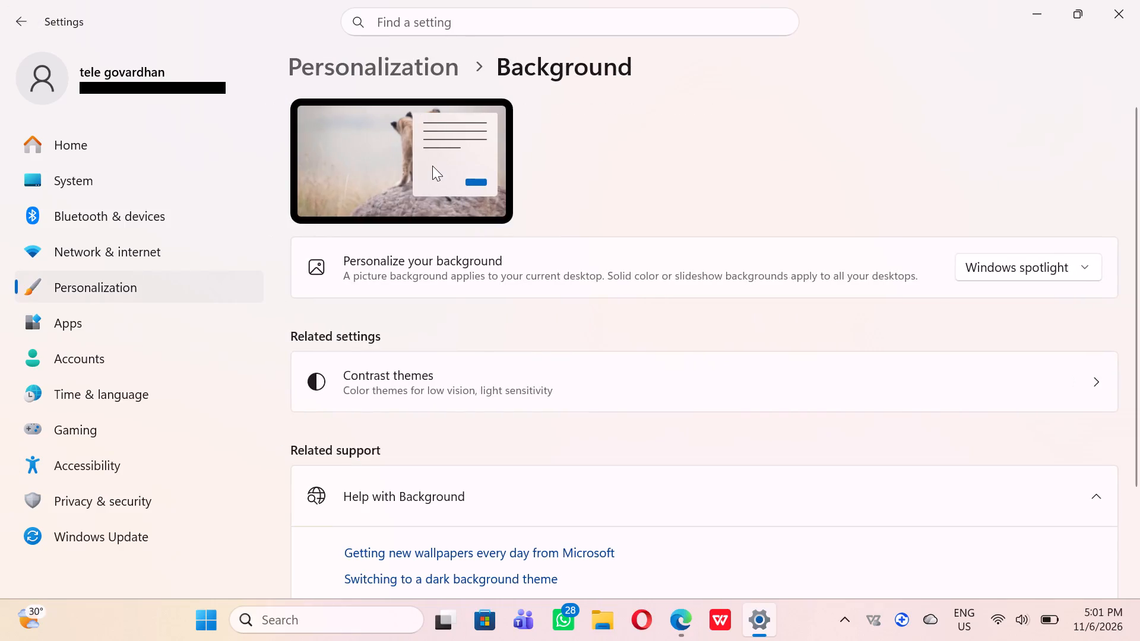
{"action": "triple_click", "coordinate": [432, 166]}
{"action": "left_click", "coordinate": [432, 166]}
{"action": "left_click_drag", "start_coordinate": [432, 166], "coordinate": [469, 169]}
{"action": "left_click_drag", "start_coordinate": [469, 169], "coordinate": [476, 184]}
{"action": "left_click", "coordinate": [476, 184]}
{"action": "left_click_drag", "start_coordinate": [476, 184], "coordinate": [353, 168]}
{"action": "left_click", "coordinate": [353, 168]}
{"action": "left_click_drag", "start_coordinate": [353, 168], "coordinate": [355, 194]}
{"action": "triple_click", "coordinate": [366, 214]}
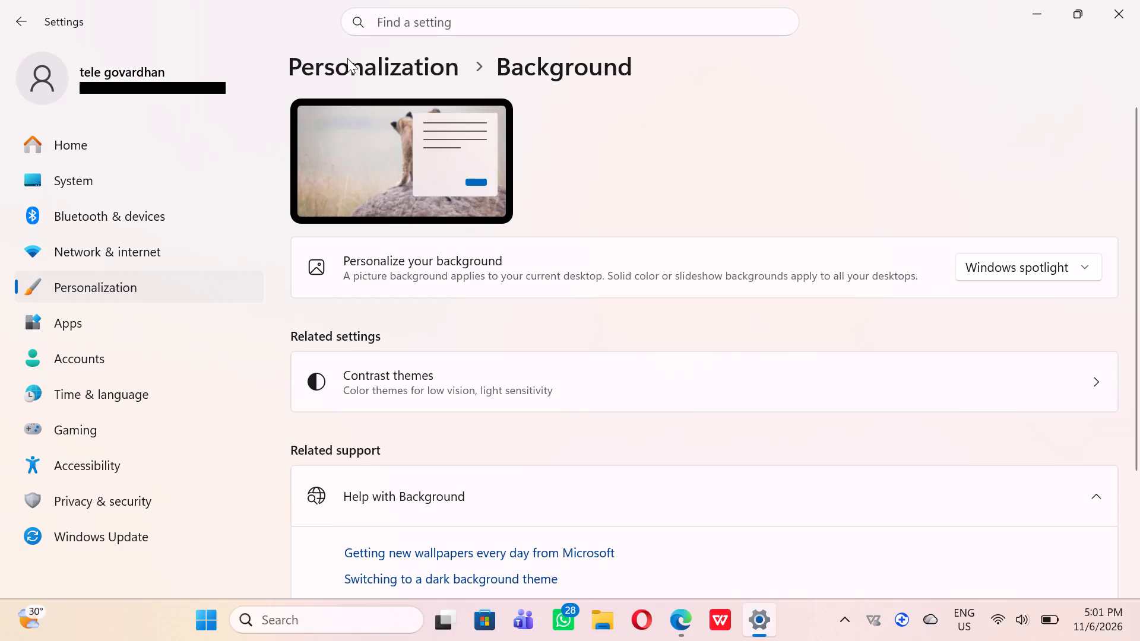
Go back up from the Background page to the main Personalization page.
{"action": "left_click", "coordinate": [347, 58]}
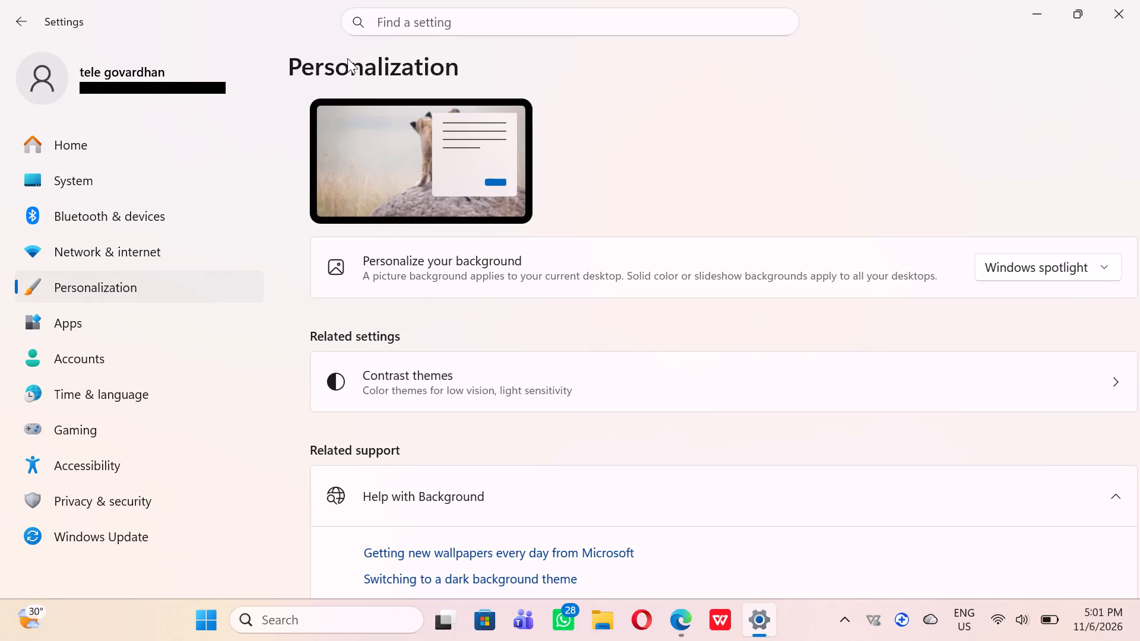